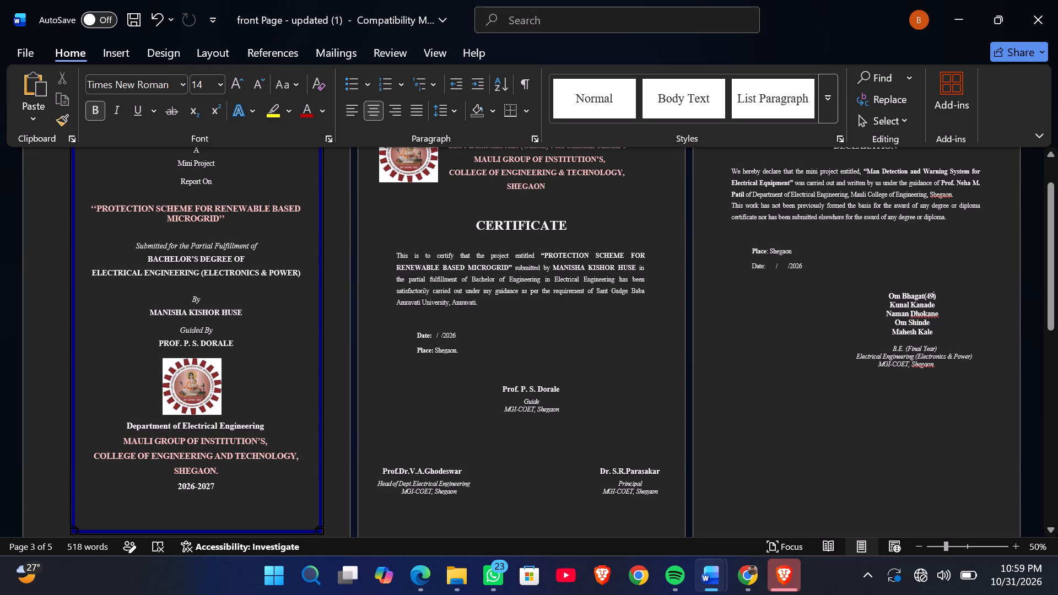
# Delete the roll number 49 and its closing bracket after the first student's name in the Declaration's signature list.
pyautogui.click(947, 293)
pyautogui.press('BackSpace')
pyautogui.press('BackSpace')
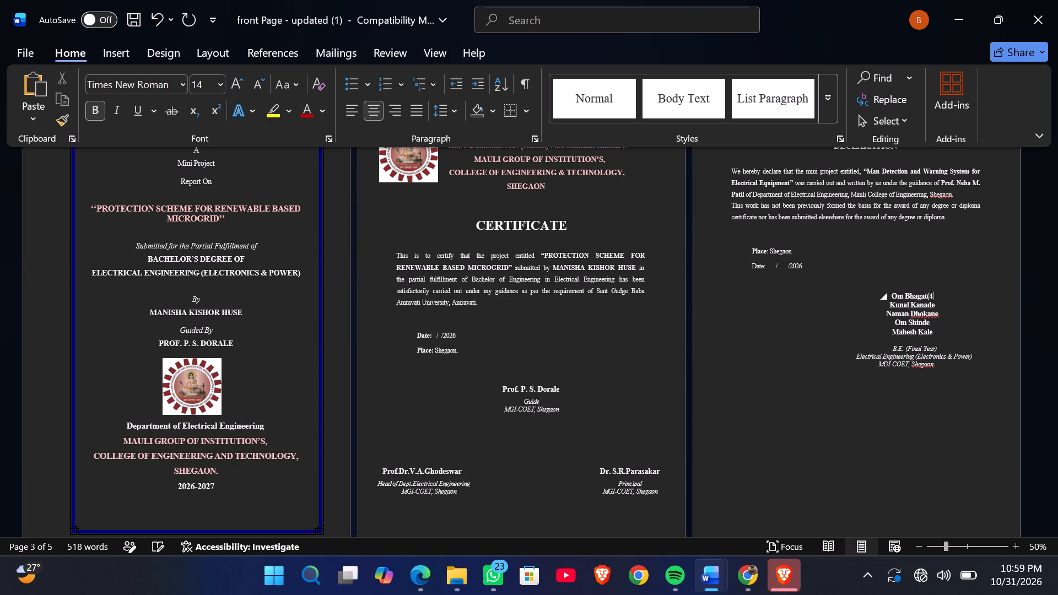
pyautogui.press('BackSpace')
# Remove the centring and indent of the first student's line, and shift the name above the other names with leading spaces.
pyautogui.press('Left')
pyautogui.press('Left')
pyautogui.press('Left')
pyautogui.press('Left')
pyautogui.press('Left')
pyautogui.press('Left')
pyautogui.press('Left')
pyautogui.press('Left')
pyautogui.press('Left')
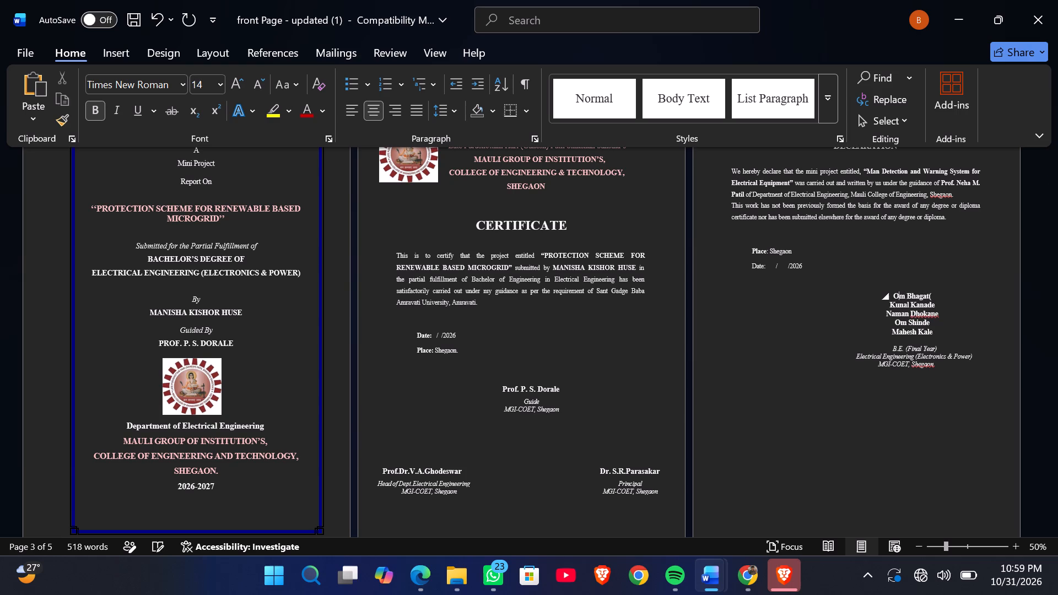
pyautogui.press('Left')
pyautogui.press('BackSpace')
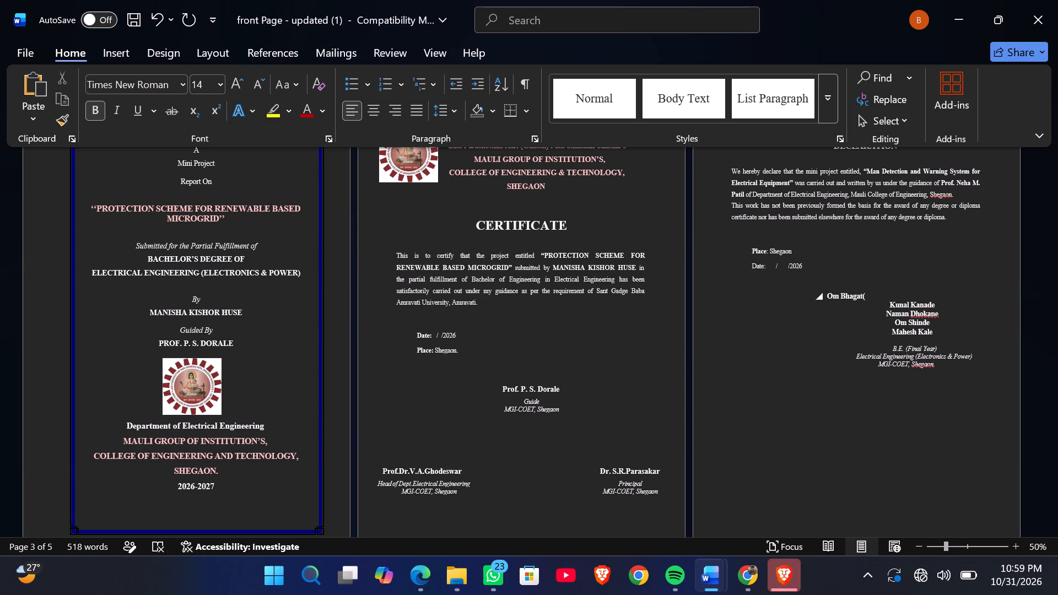
pyautogui.press('BackSpace')
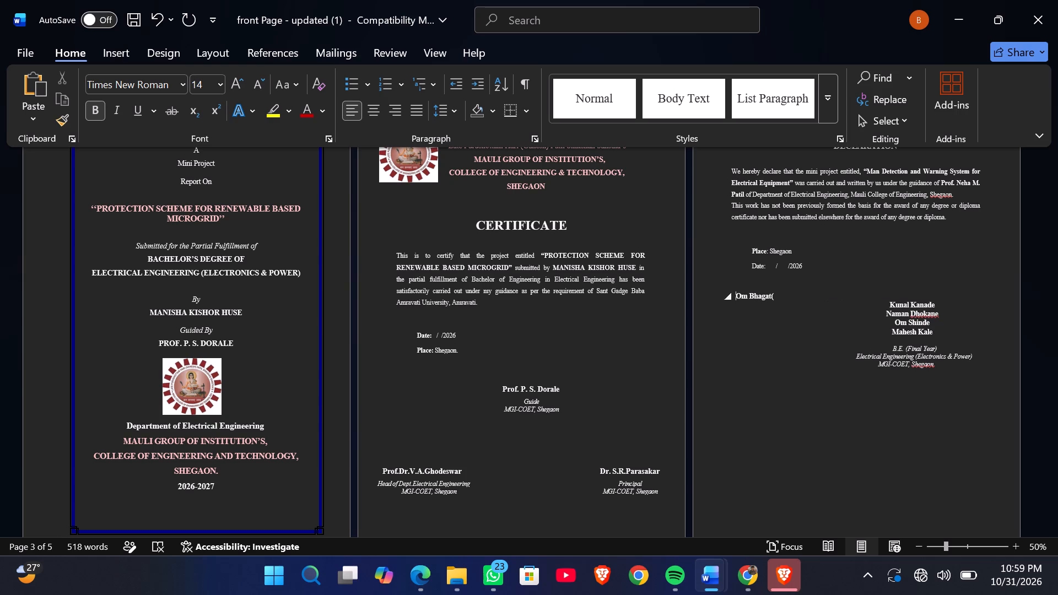
pyautogui.press('space')
pyautogui.press('space')
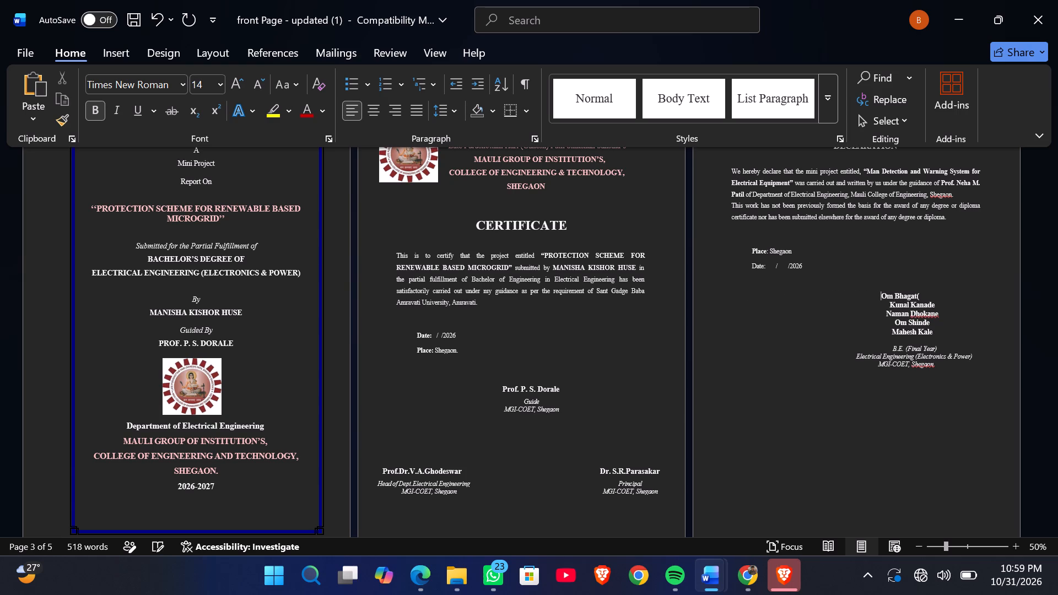
pyautogui.press('space')
pyautogui.press('space')
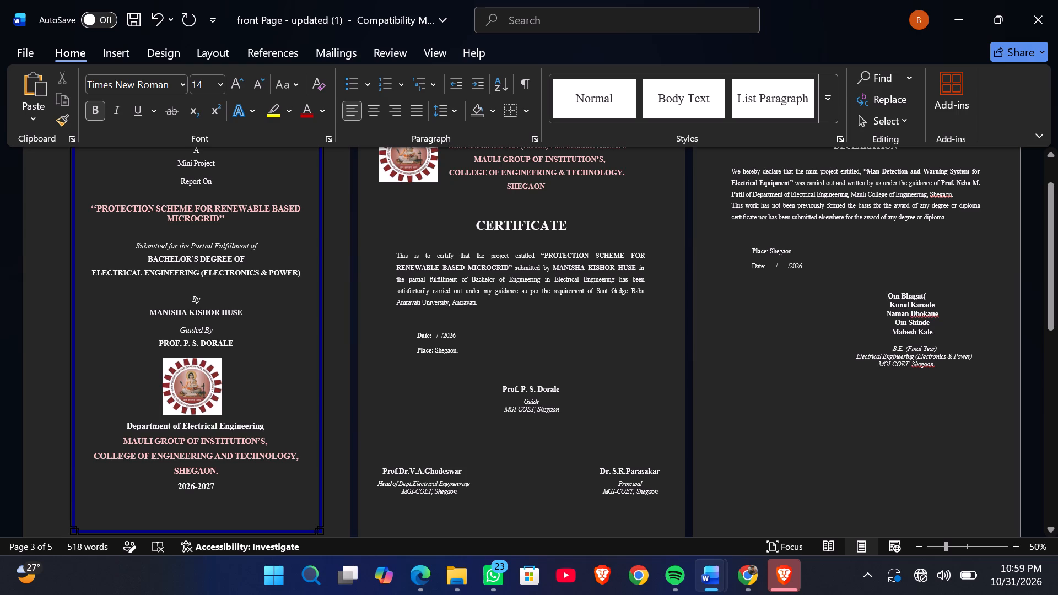
# Delete the leftover opening bracket after the first student's name in the Declaration.
pyautogui.click(928, 297)
pyautogui.press('BackSpace')
# Add leading spaces before the first student's name so it lines up centrally above the names below.
pyautogui.press('Left')
pyautogui.press('Left')
pyautogui.press('Left')
pyautogui.press('Left')
pyautogui.press('Left')
pyautogui.press('Left')
pyautogui.press('Left')
pyautogui.press('Left')
pyautogui.press('Left')
pyautogui.press('Left')
pyautogui.press('Left')
pyautogui.press('Left')
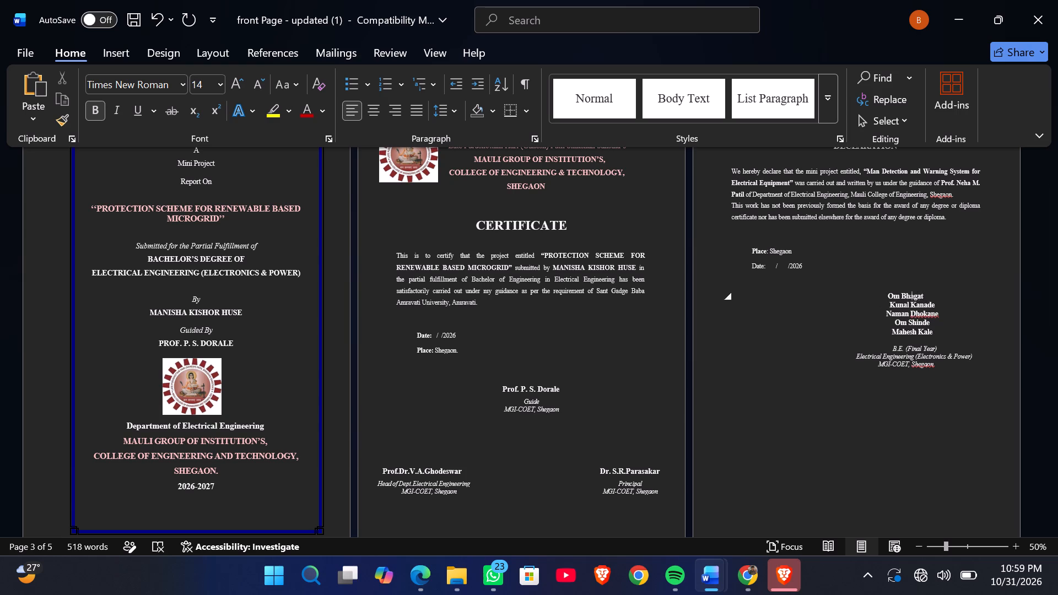
pyautogui.press('space')
pyautogui.press('space')
pyautogui.press('space')
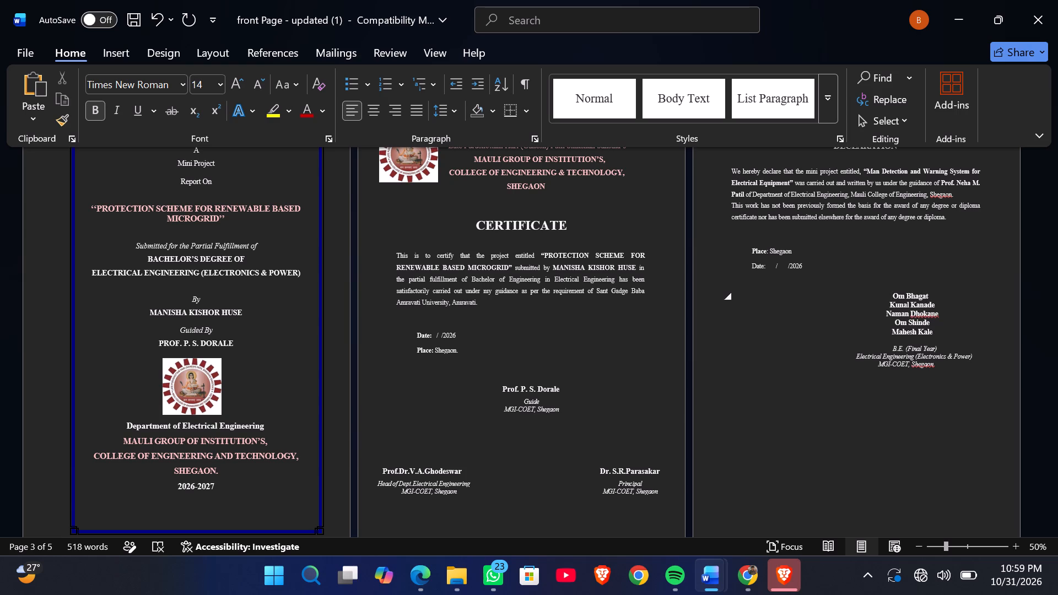
pyautogui.press('BackSpace')
pyautogui.press('space')
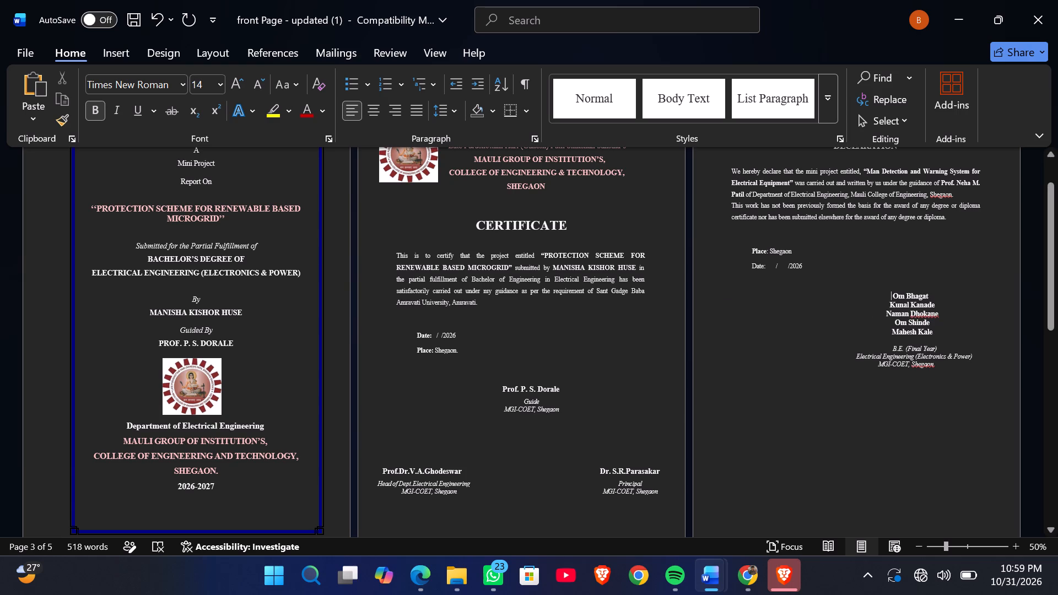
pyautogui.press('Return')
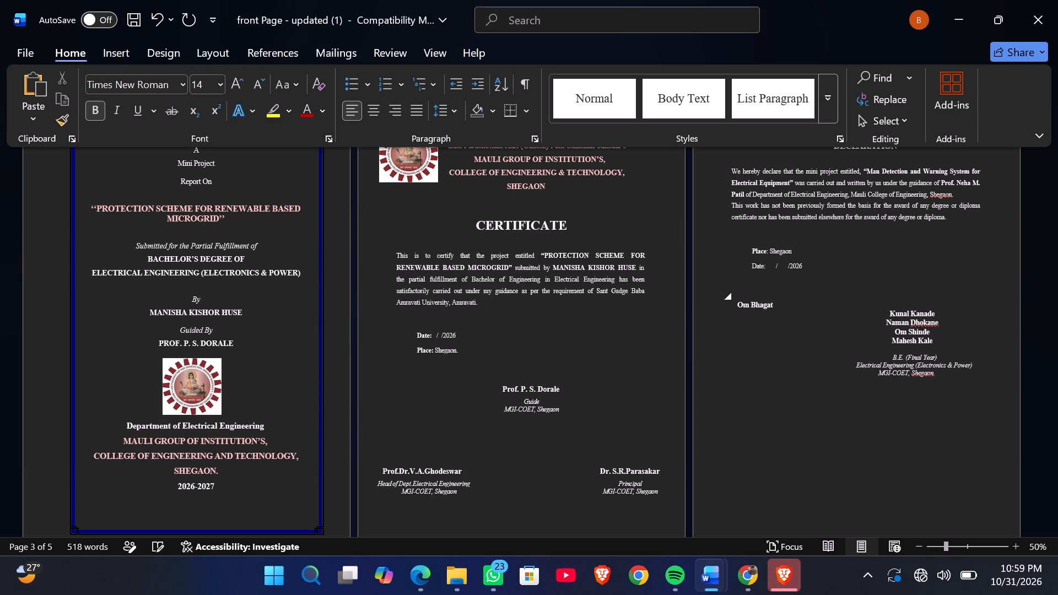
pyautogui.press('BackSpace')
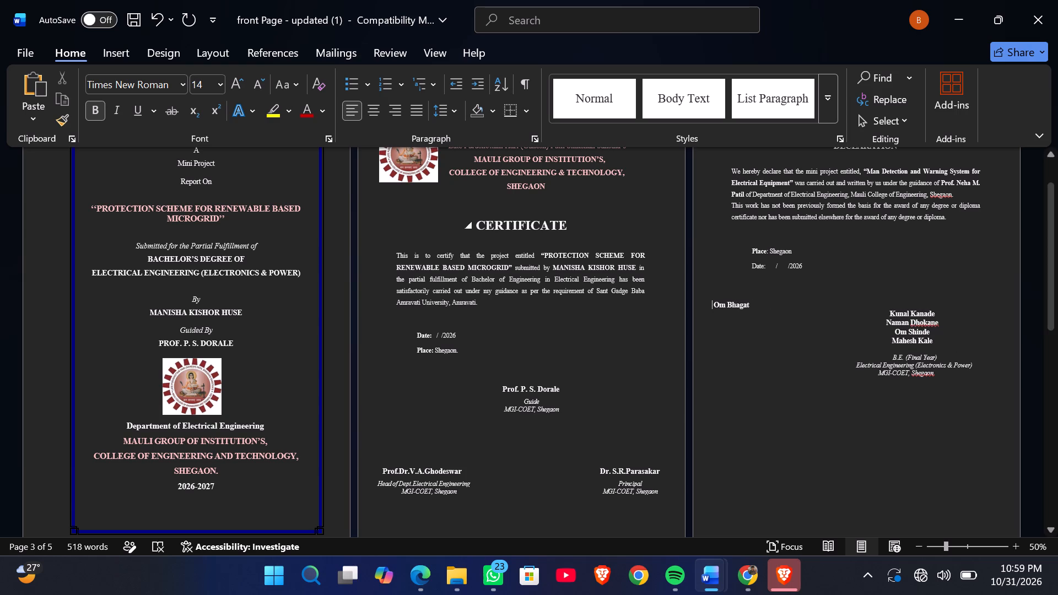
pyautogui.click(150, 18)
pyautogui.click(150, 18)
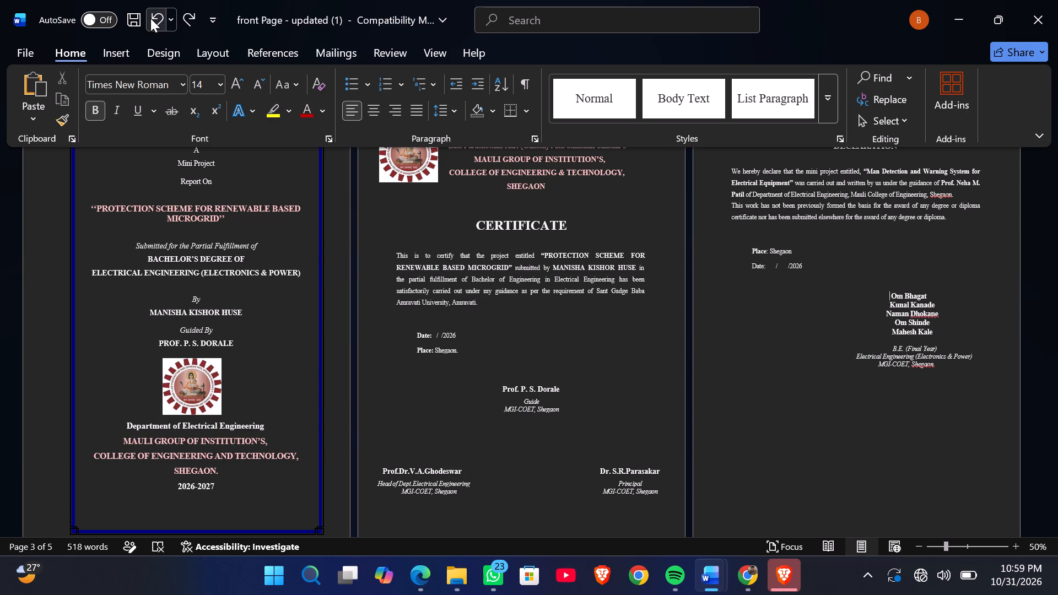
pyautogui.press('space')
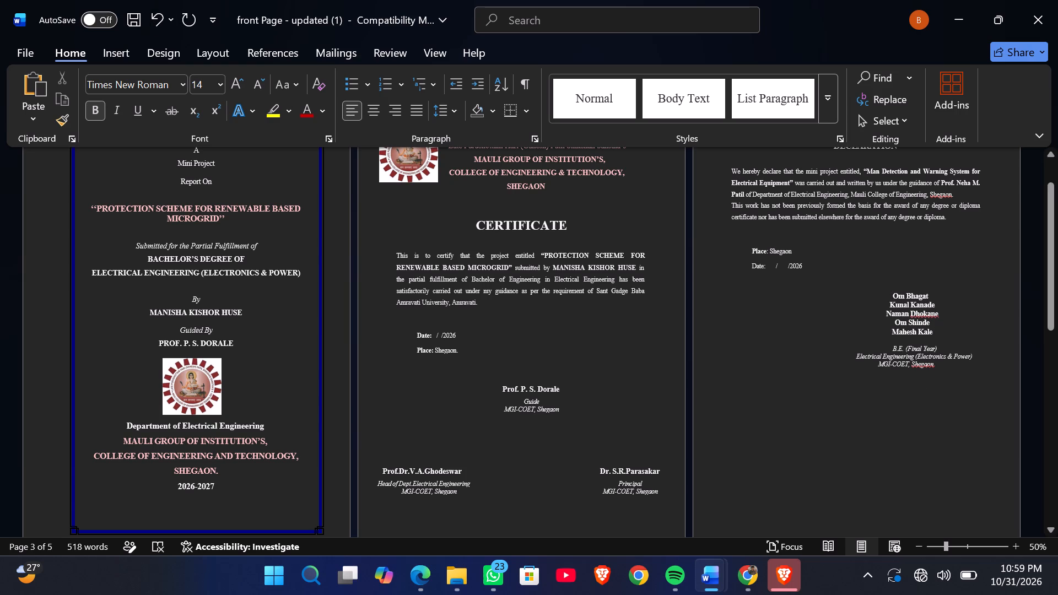
# Replace the guide's middle name with the initial "M." in the Acknowledgement paragraph.
pyautogui.scroll(-20, 897, 408)
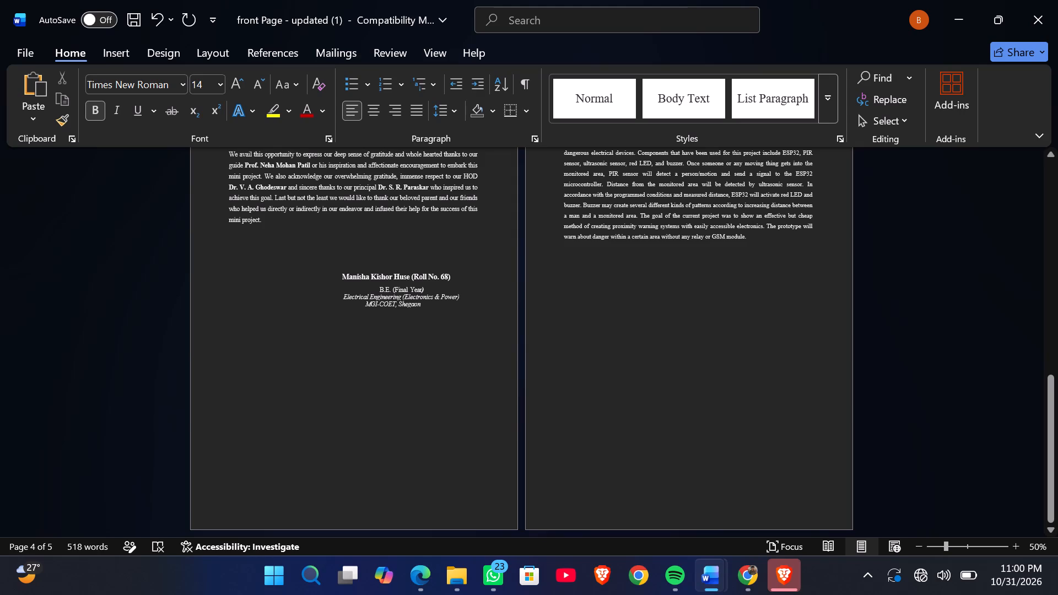
pyautogui.scroll(1, 393, 210)
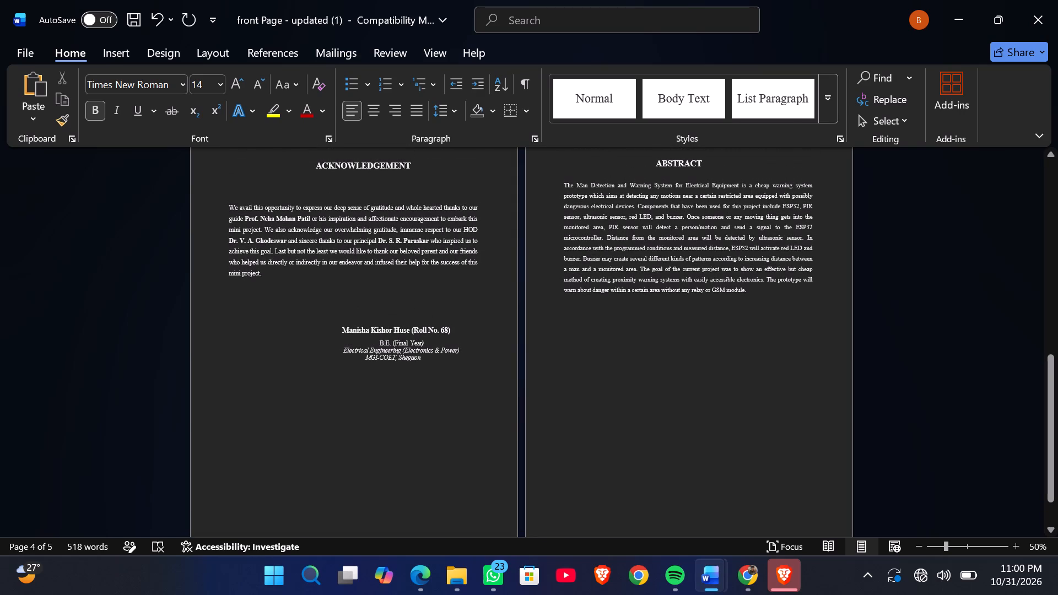
pyautogui.click(299, 223)
pyautogui.press('BackSpace')
pyautogui.press('BackSpace')
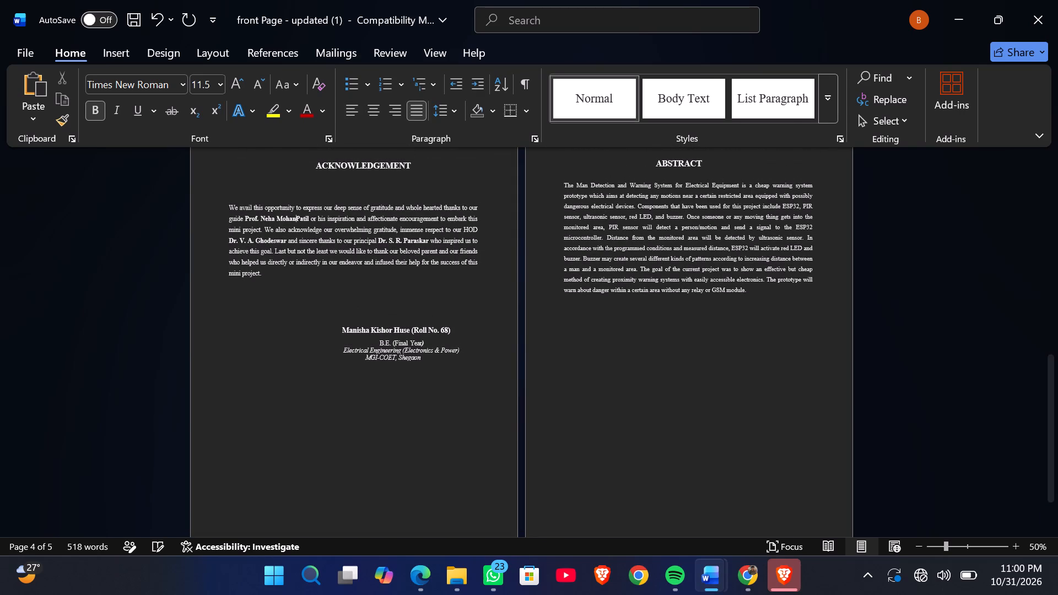
pyautogui.press('BackSpace')
pyautogui.press('BackSpace')
pyautogui.press('BackSpace')
pyautogui.press('BackSpace')
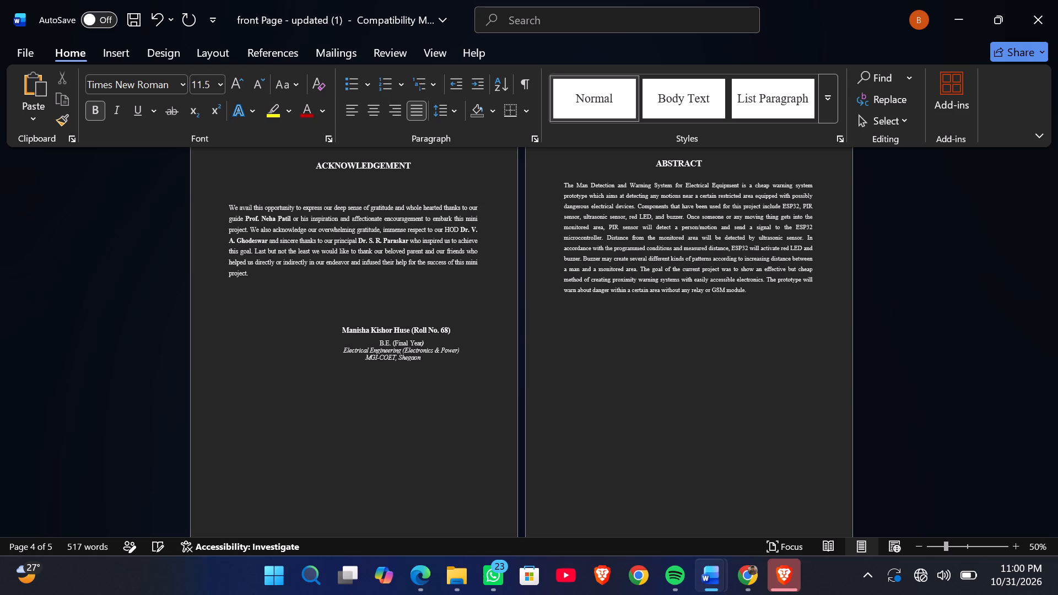
pyautogui.press('BackSpace')
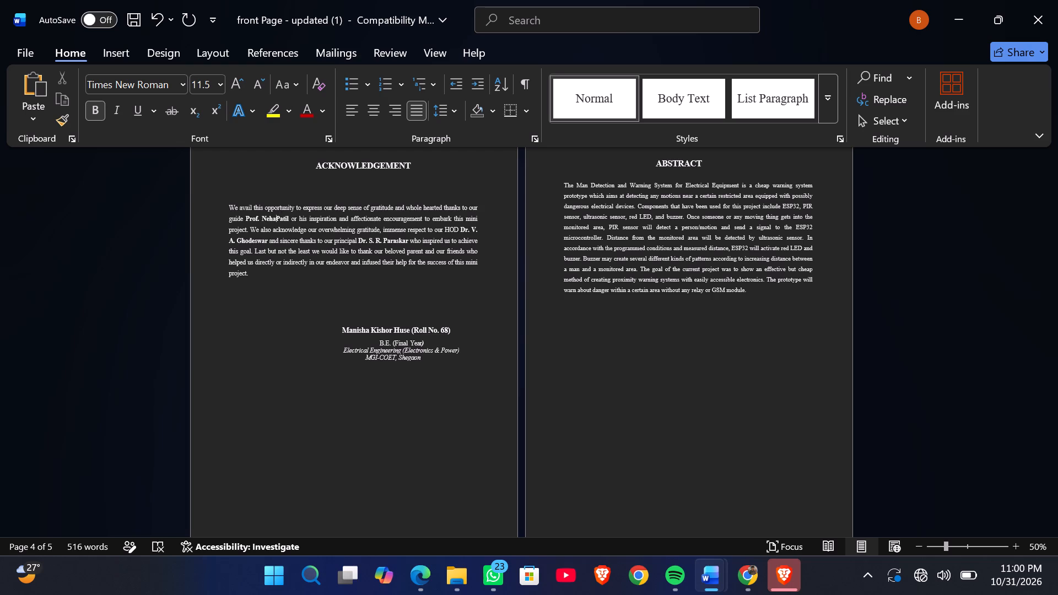
pyautogui.press('space')
pyautogui.write('m.')
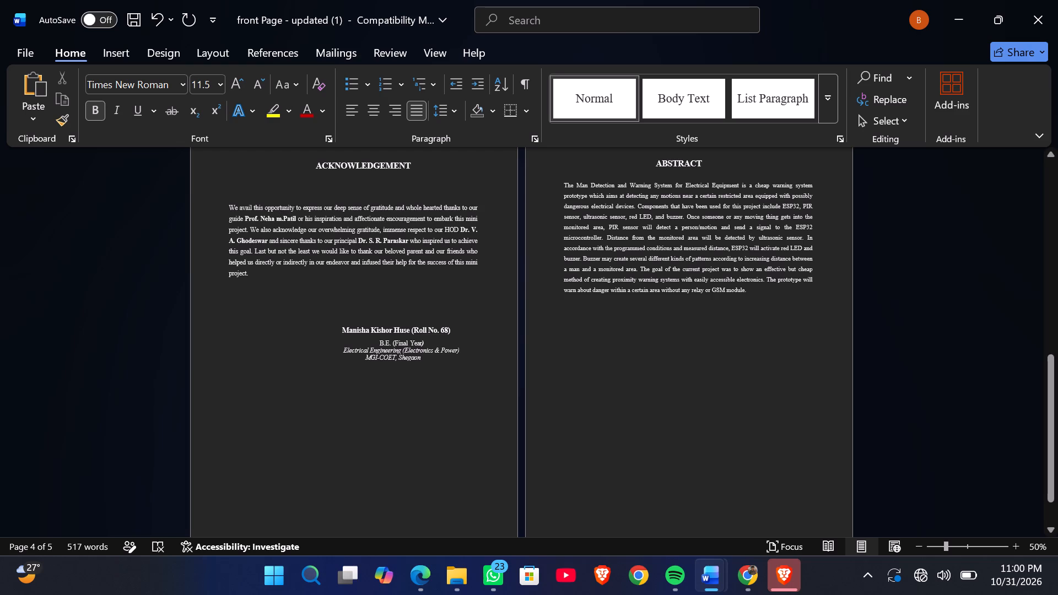
pyautogui.press('BackSpace')
pyautogui.press('BackSpace')
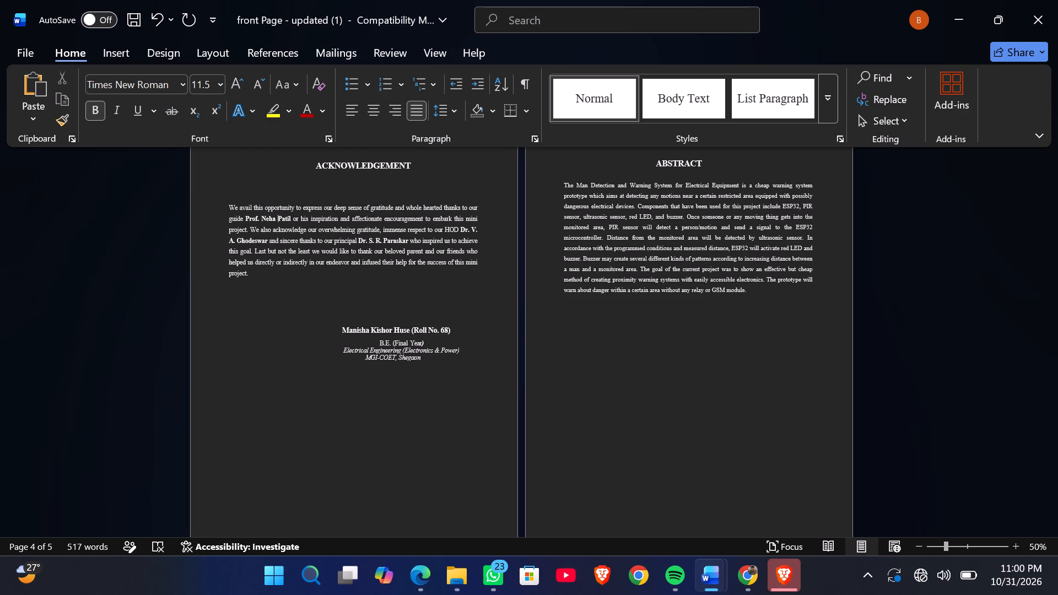
pyautogui.hotkey('shift', 'm')
pyautogui.press('.')
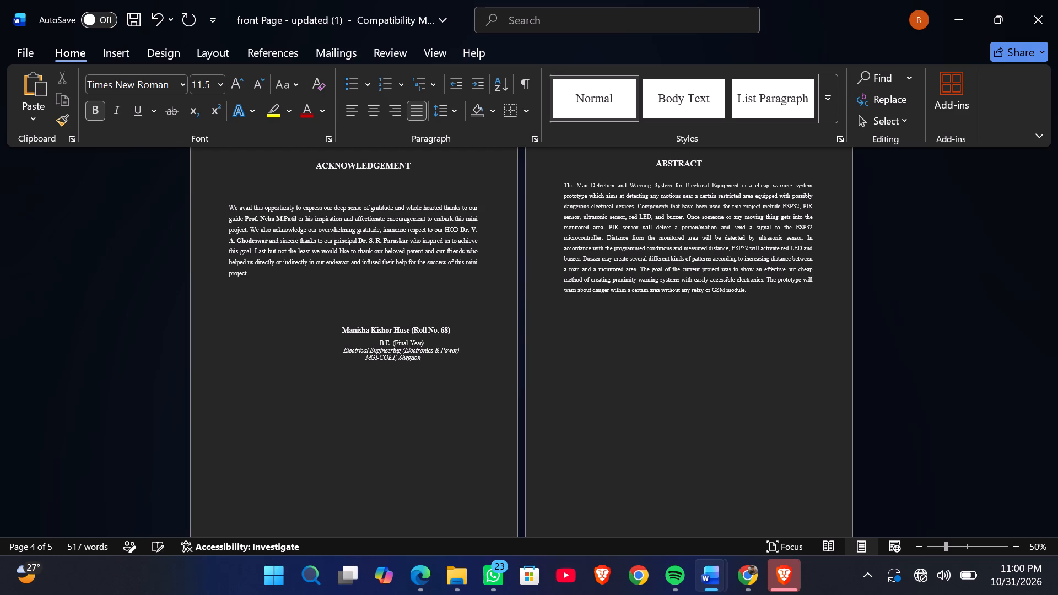
pyautogui.press('space')
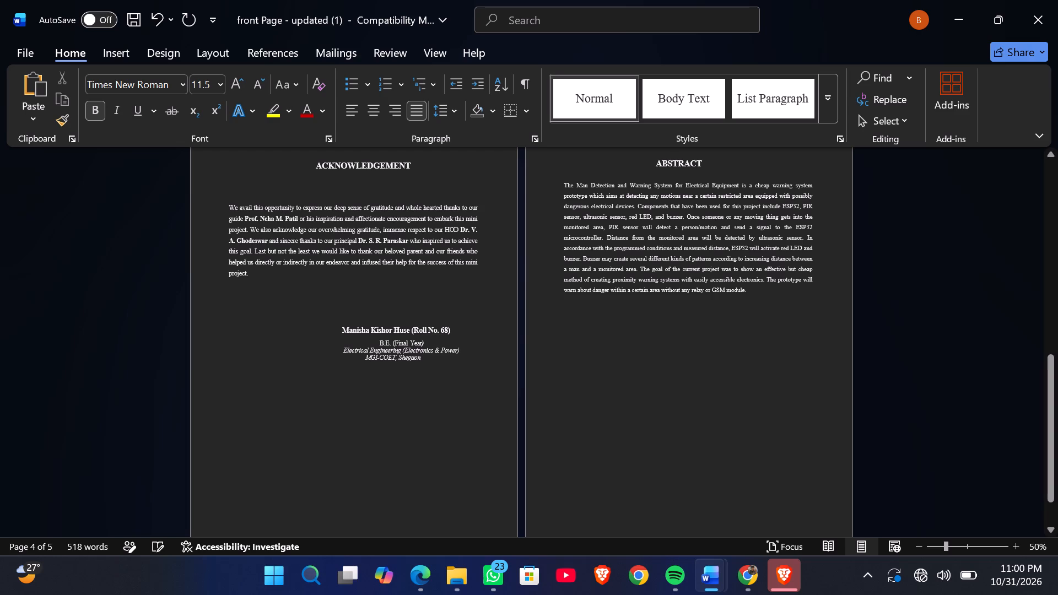
# Review the front page, Certificate, Declaration, Acknowledgement and Abstract pages for remaining details to correct.
pyautogui.scroll(5, 418, 234)
pyautogui.hscroll(1, 418, 234)
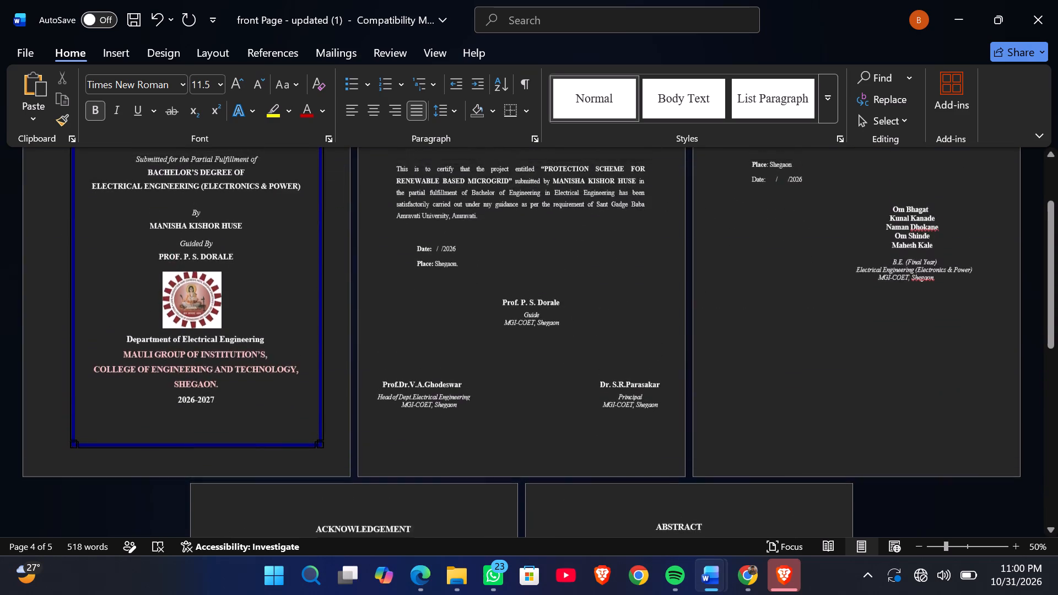
pyautogui.hscroll(1, 418, 234)
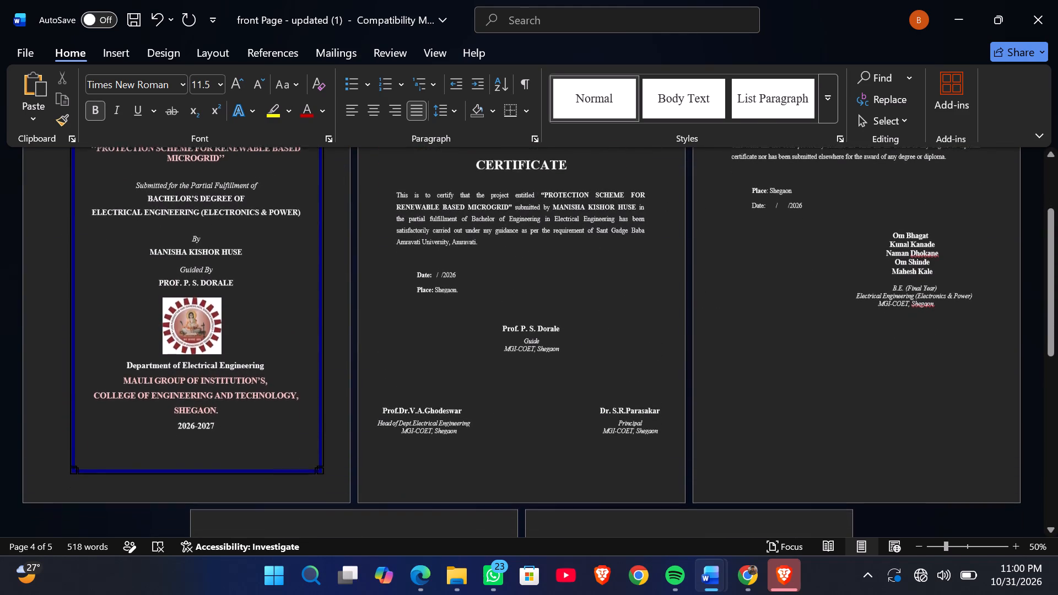
pyautogui.hscroll(2, 418, 234)
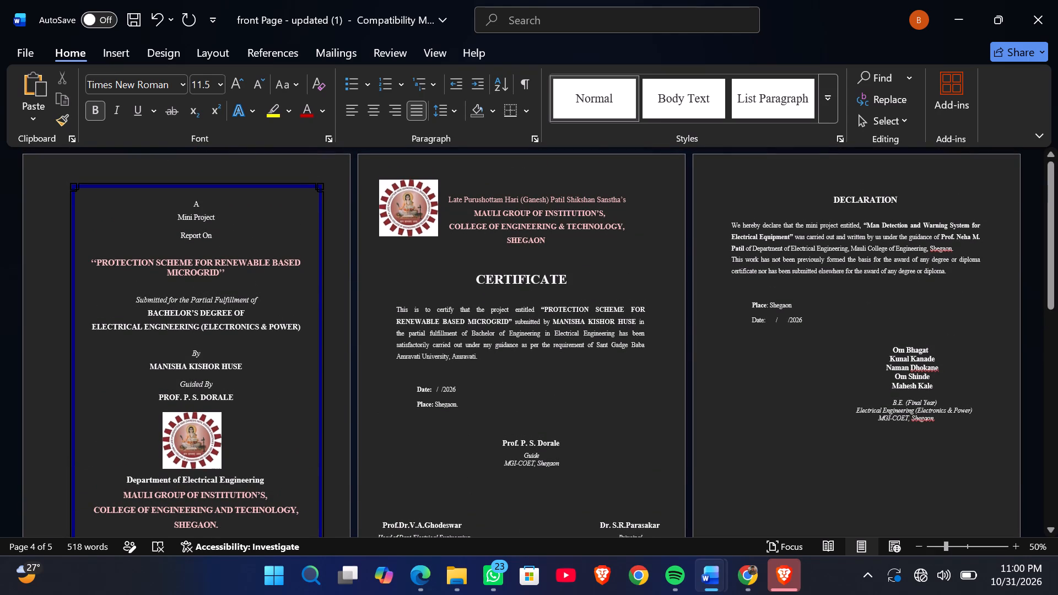
pyautogui.hscroll(1, 418, 234)
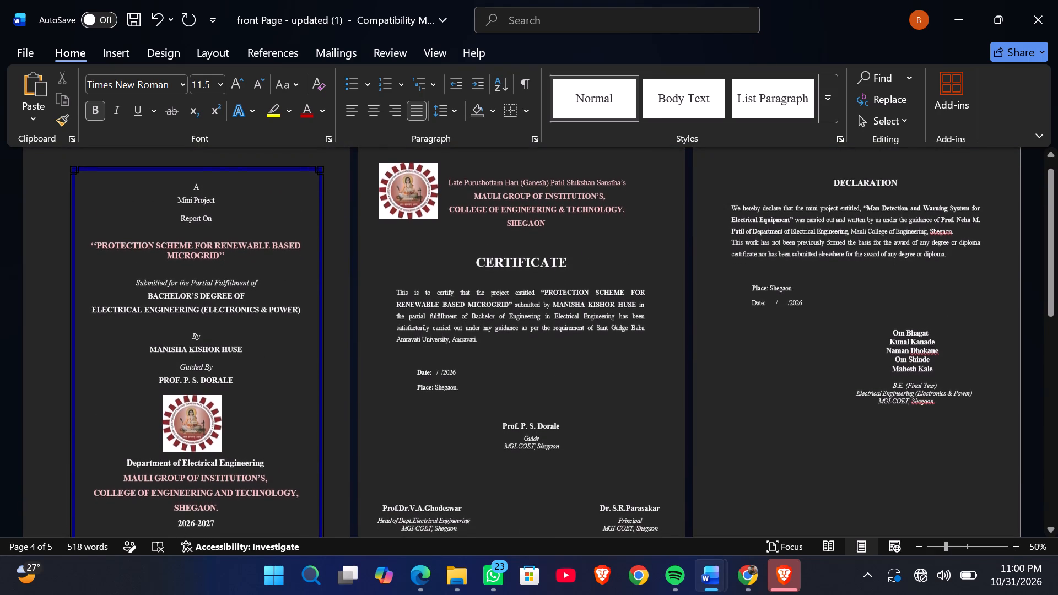
pyautogui.hscroll(1, 418, 234)
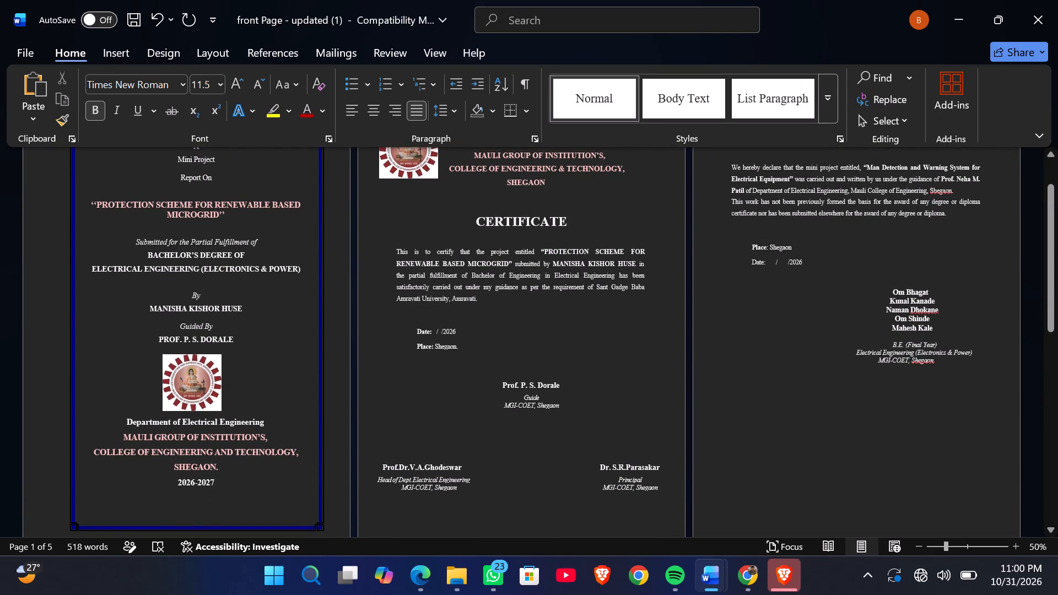
pyautogui.scroll(-3, 835, 334)
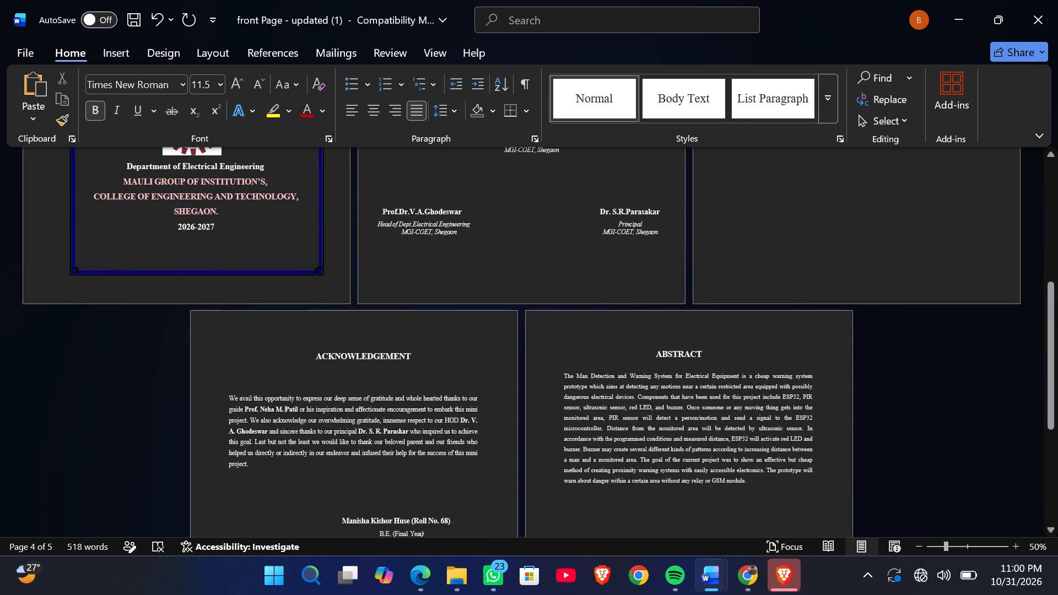
pyautogui.scroll(-2, 835, 334)
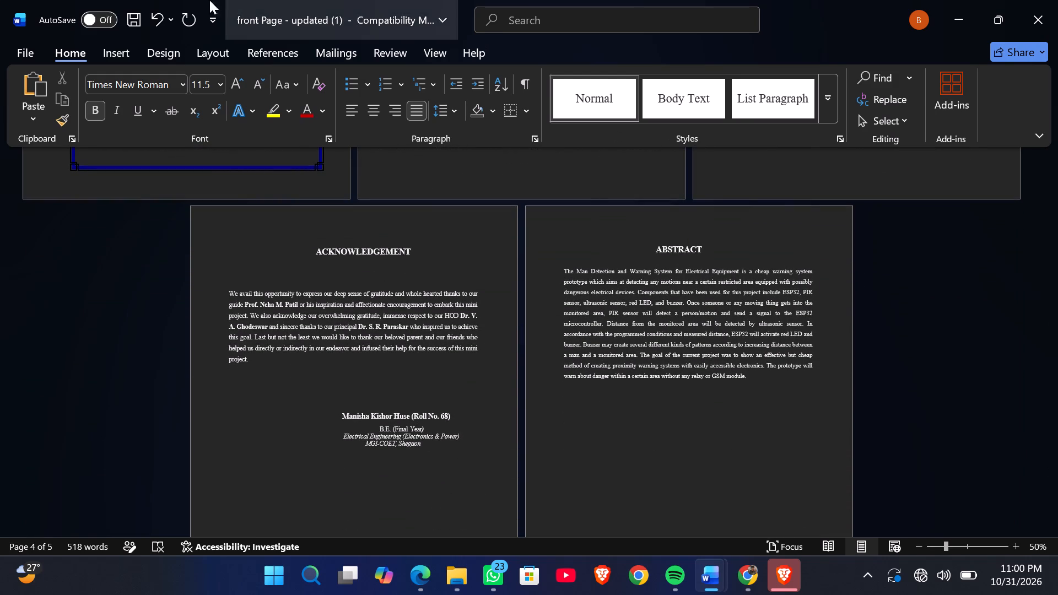
# Save both open Word documents, front Page - updated (1) and front Page.
pyautogui.click(128, 9)
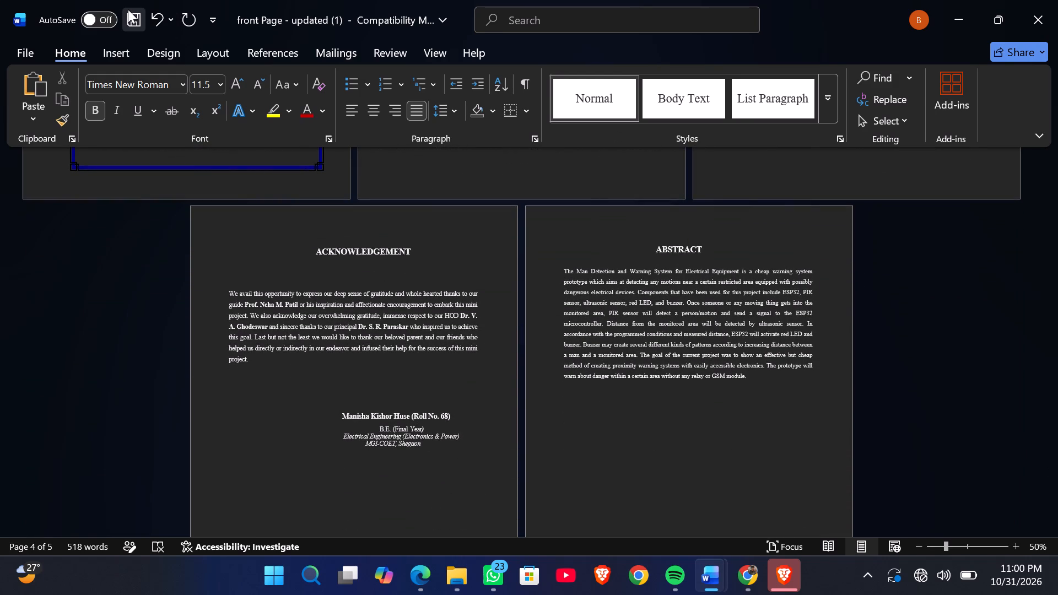
pyautogui.click(132, 14)
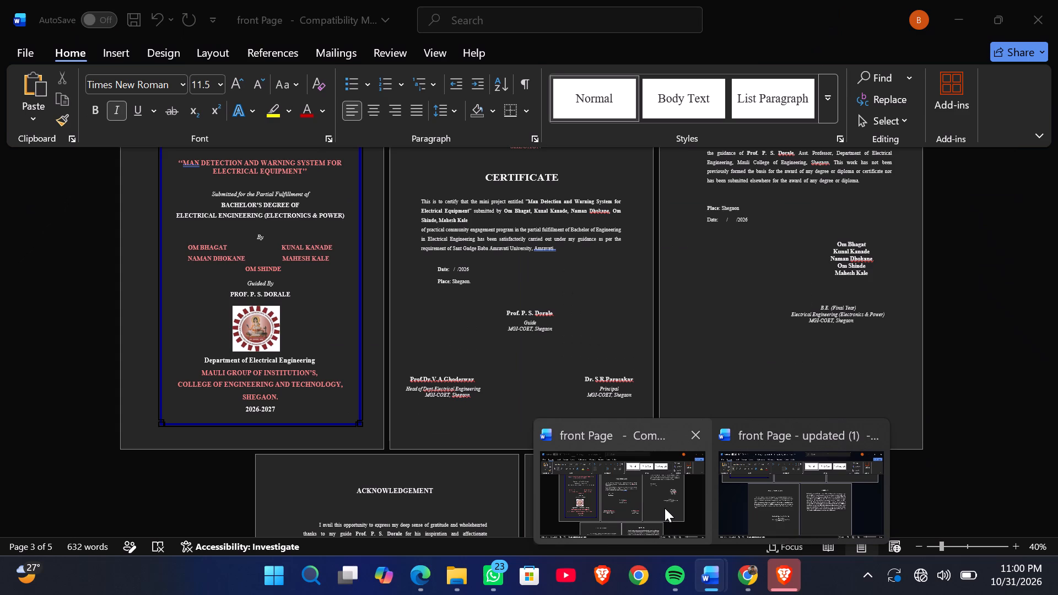
pyautogui.click(665, 508)
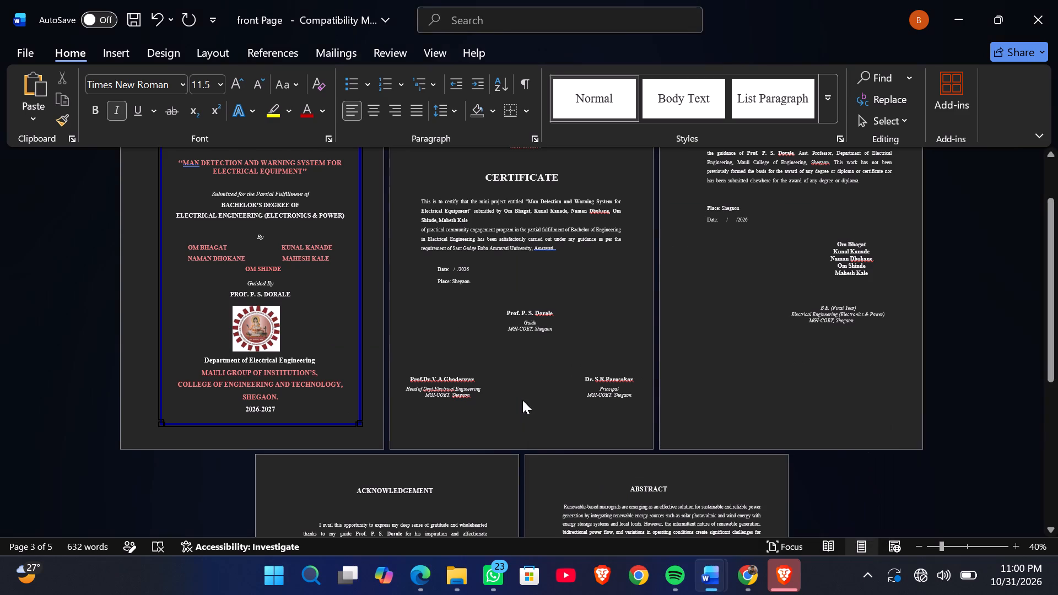
pyautogui.click(131, 20)
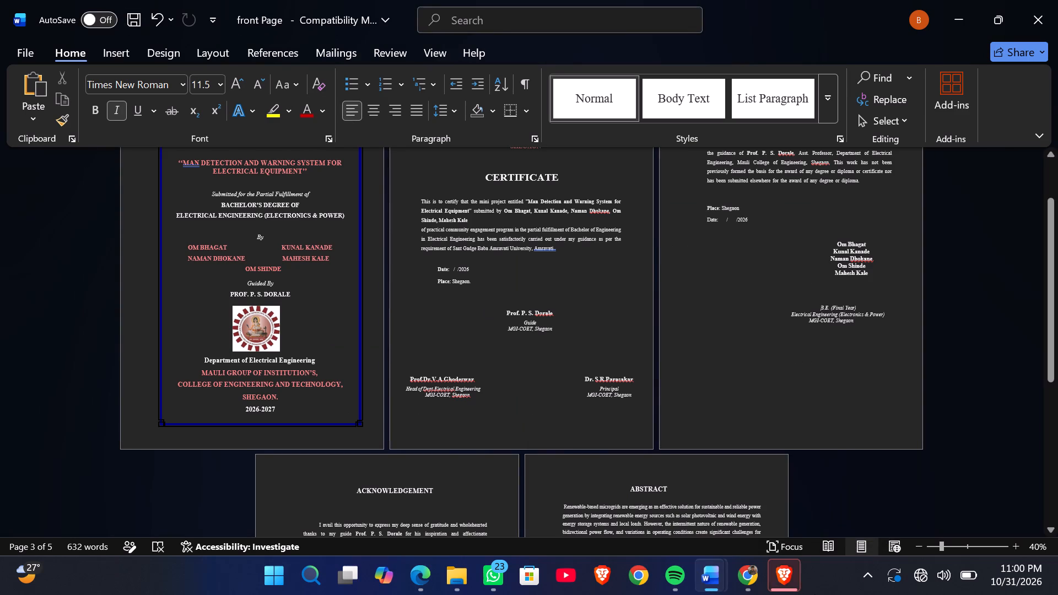
pyautogui.click(606, 577)
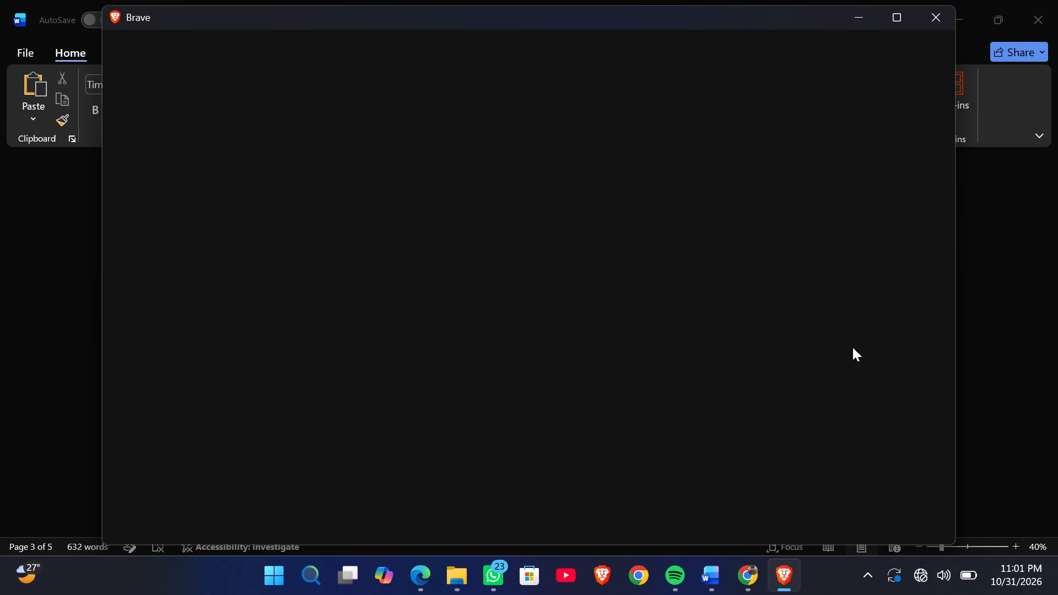
pyautogui.click(943, 24)
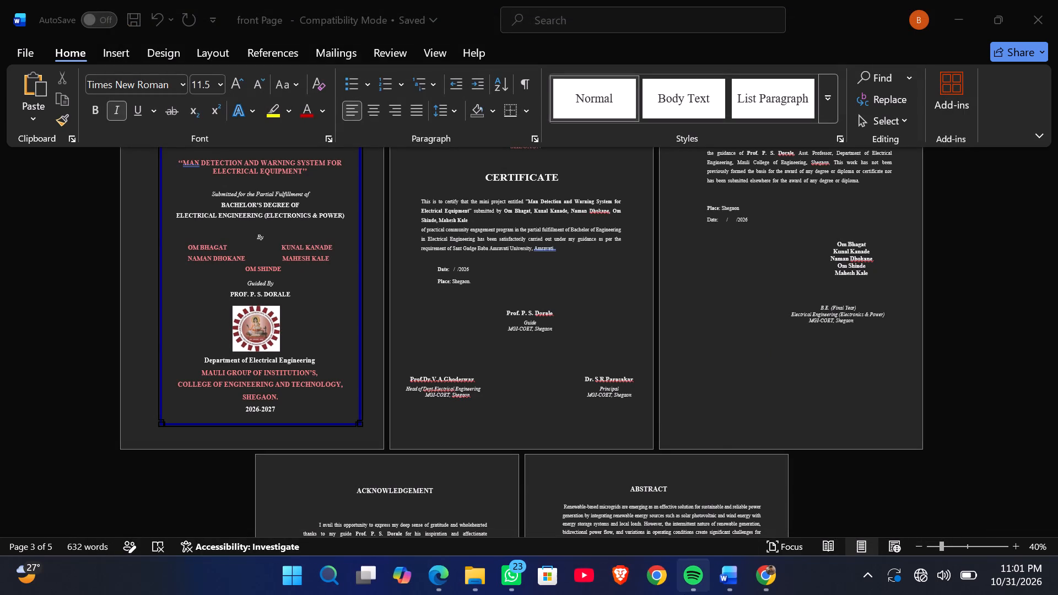
pyautogui.click(626, 579)
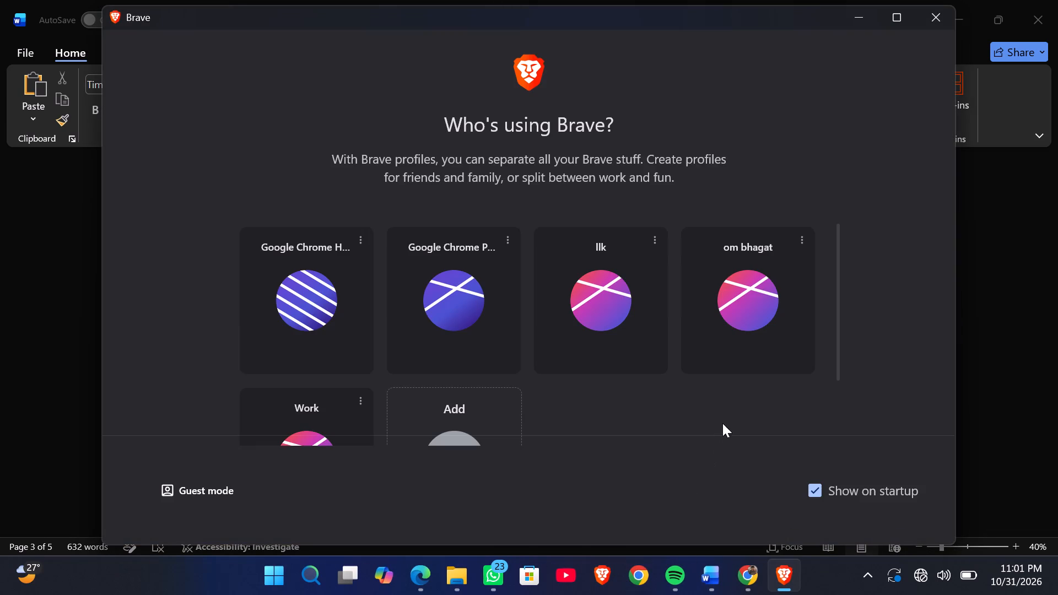
pyautogui.click(789, 261)
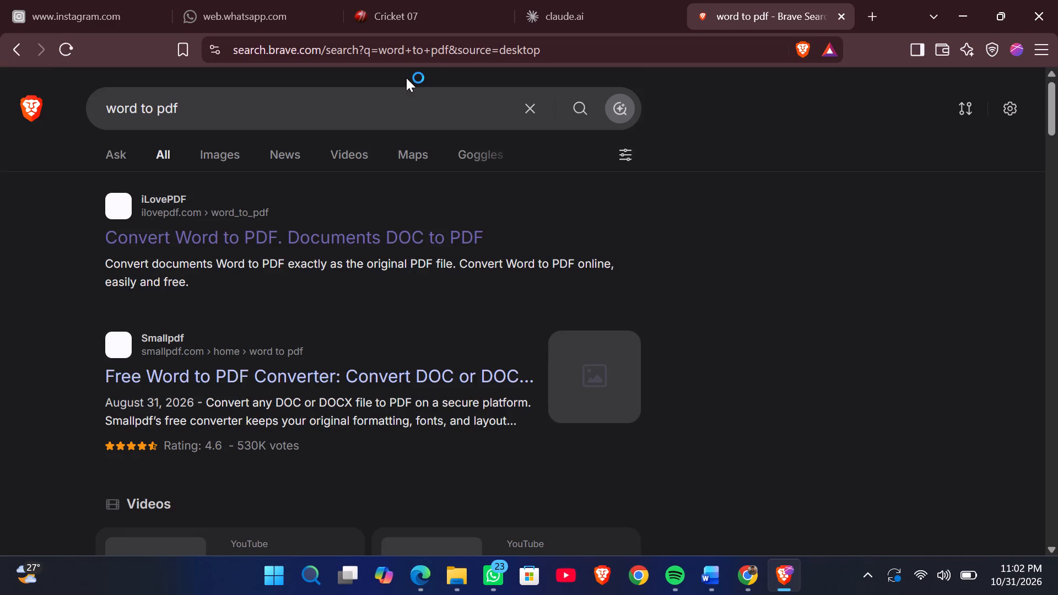
# Open iLovePDF's Word to PDF converter from the search results and bring up its Word file selection.
pyautogui.click(293, 230)
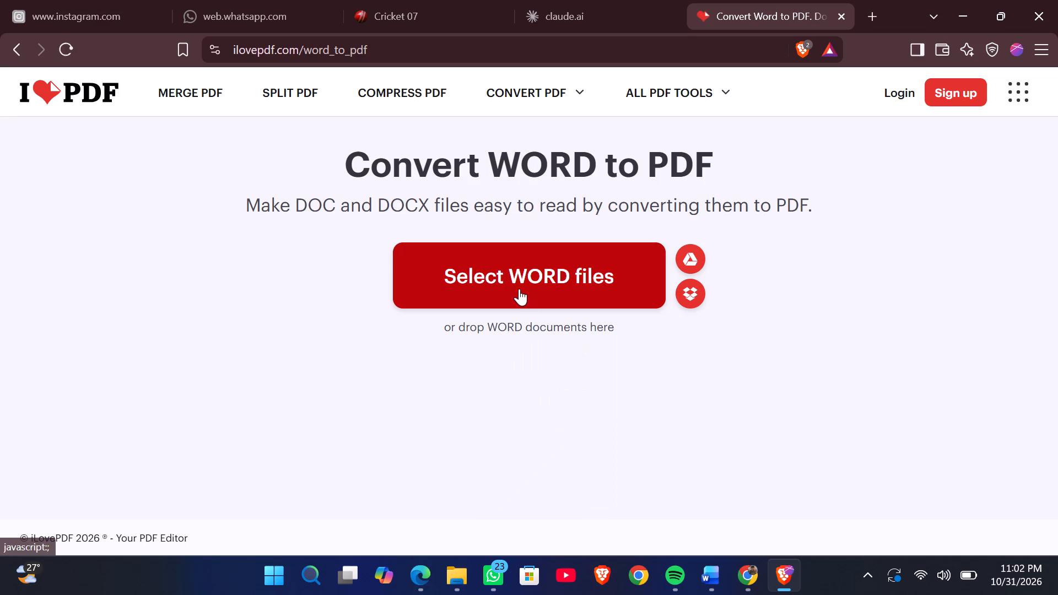
pyautogui.click(514, 284)
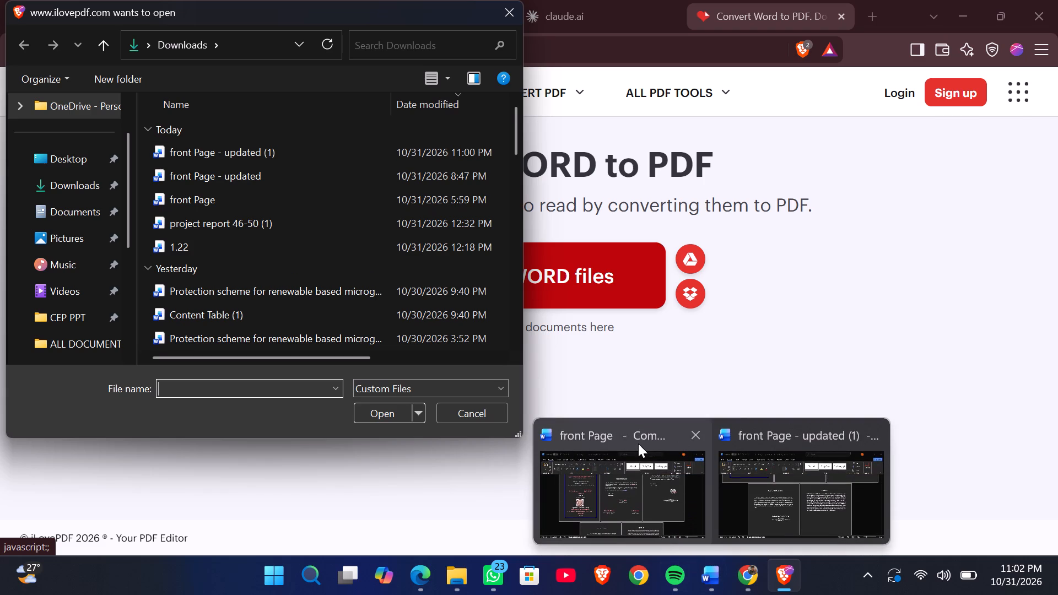
# Switch back to Word and save front Page and front Page - updated (1) once more.
pyautogui.click(638, 443)
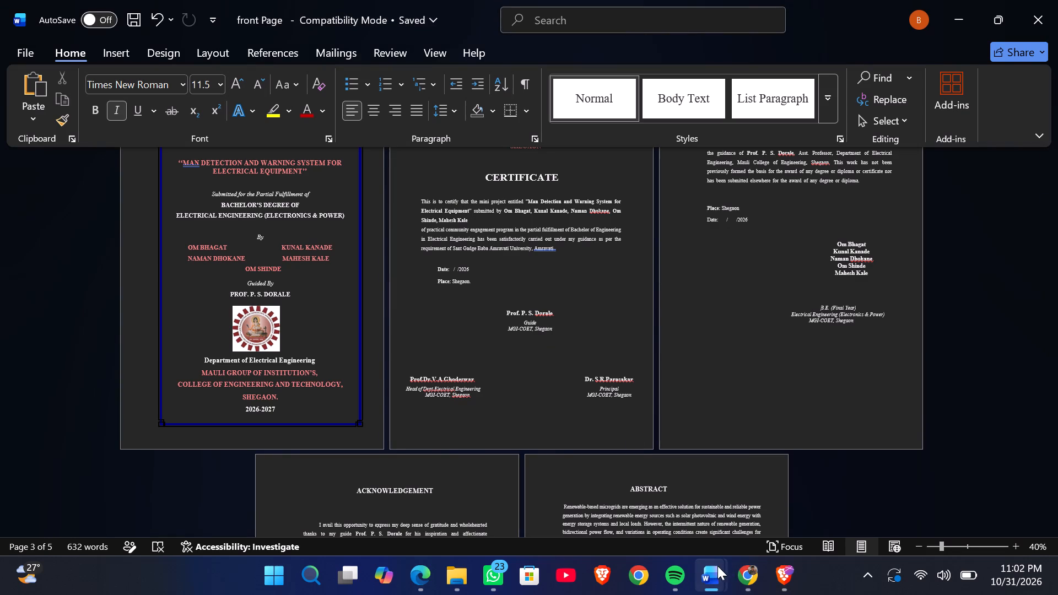
pyautogui.click(775, 532)
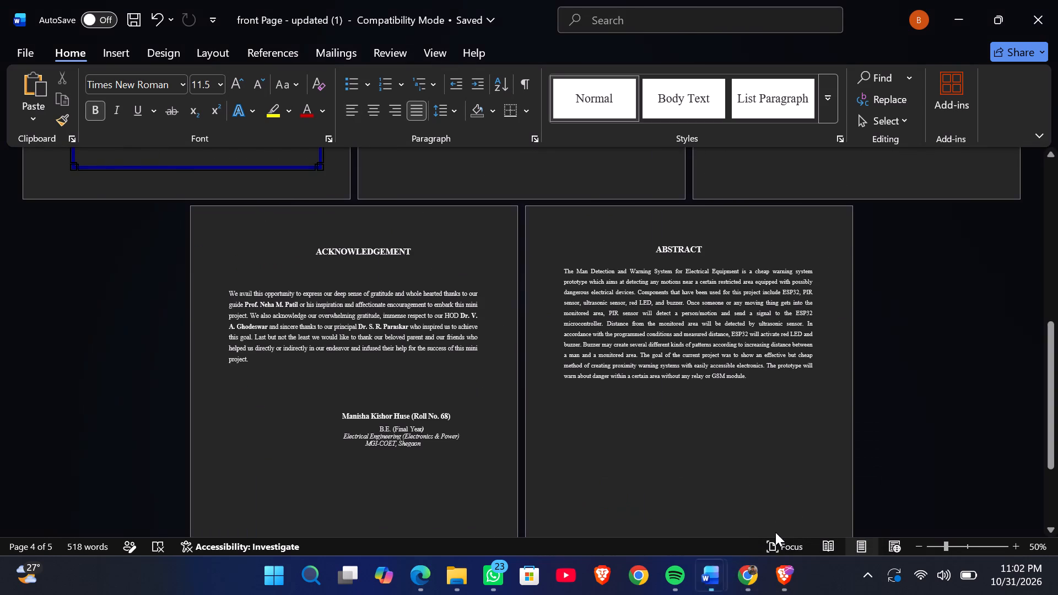
pyautogui.click(708, 564)
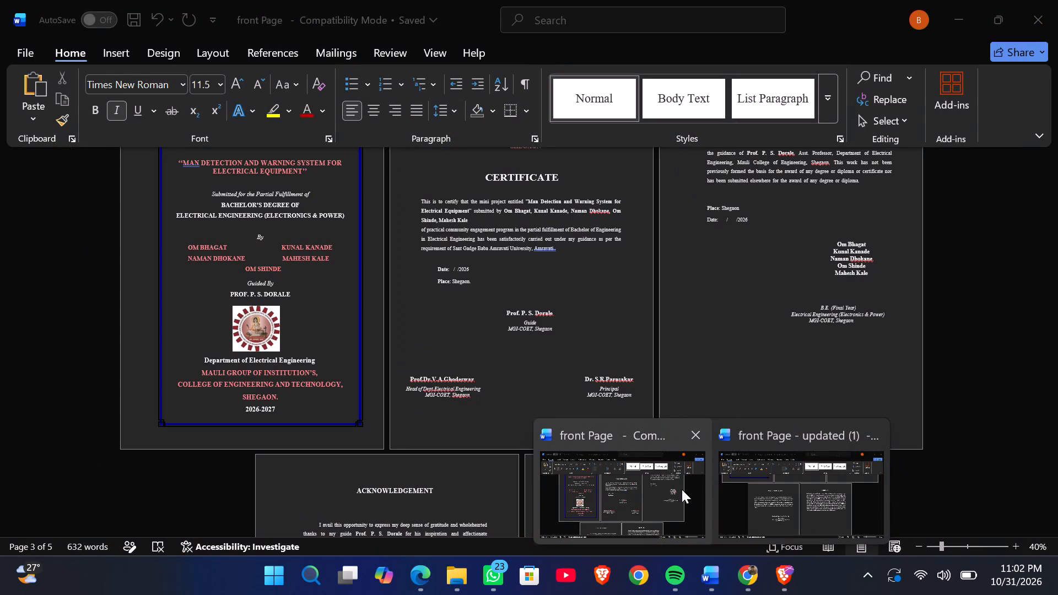
pyautogui.click(682, 489)
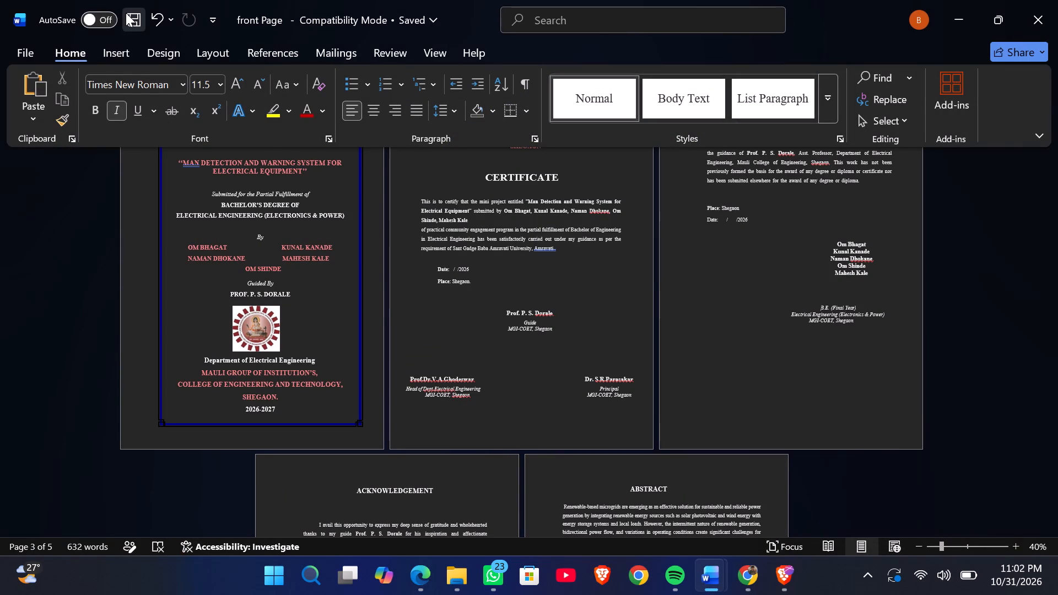
pyautogui.click(126, 13)
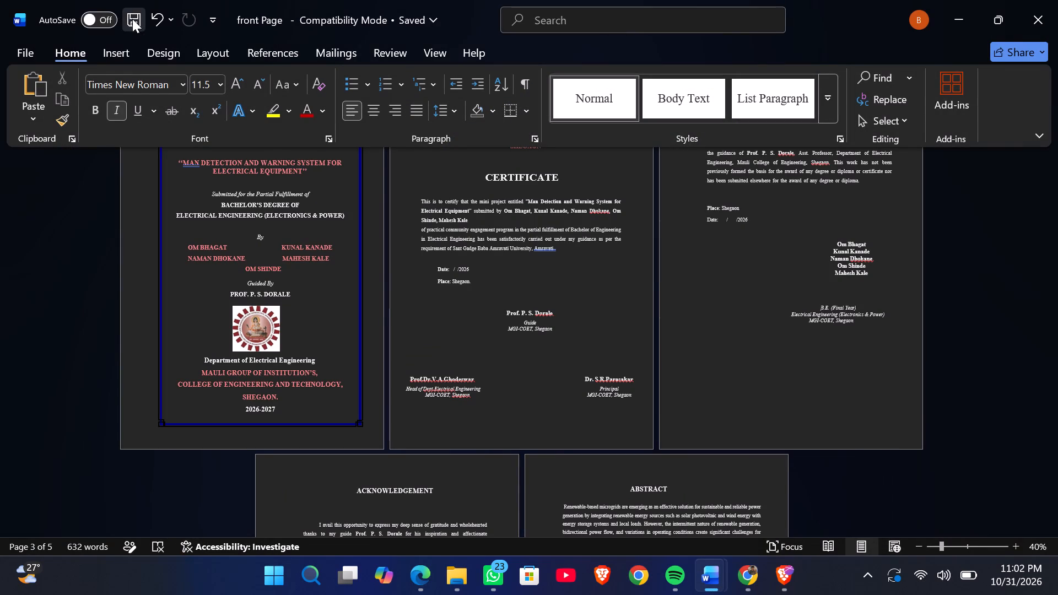
pyautogui.click(132, 19)
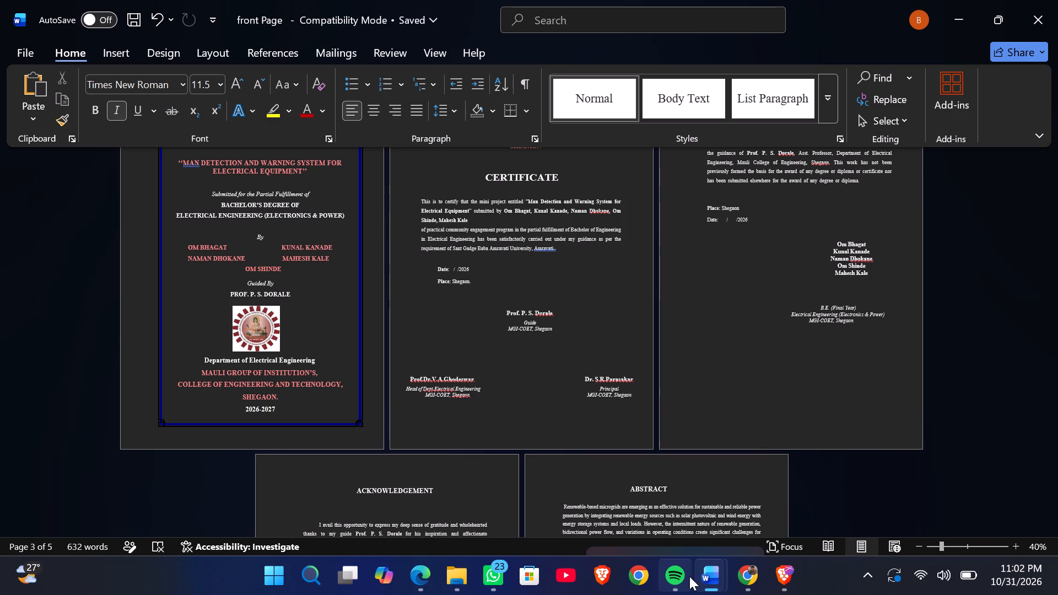
pyautogui.click(766, 516)
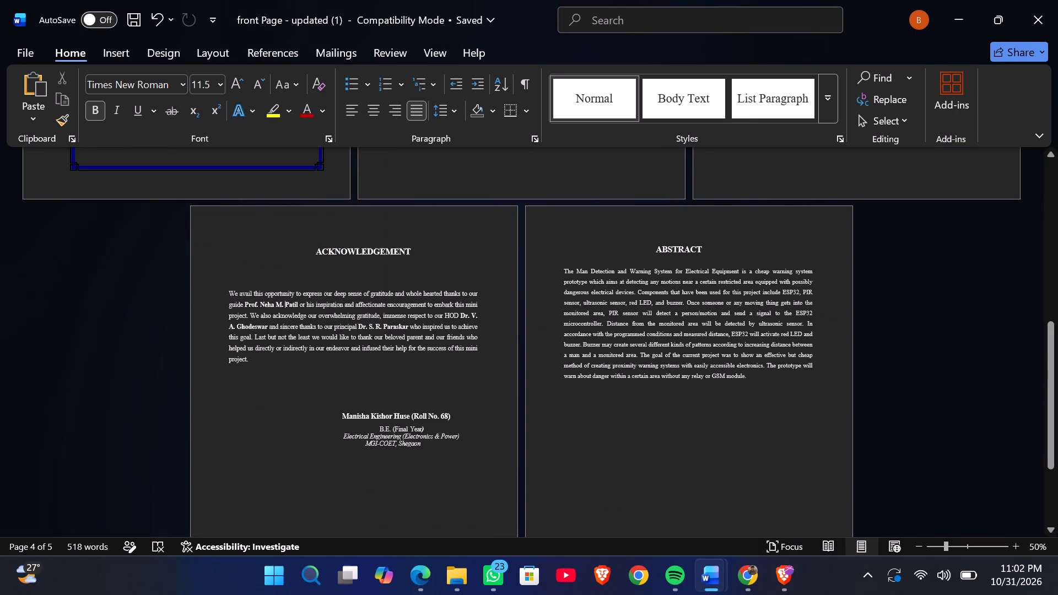
pyautogui.click(133, 24)
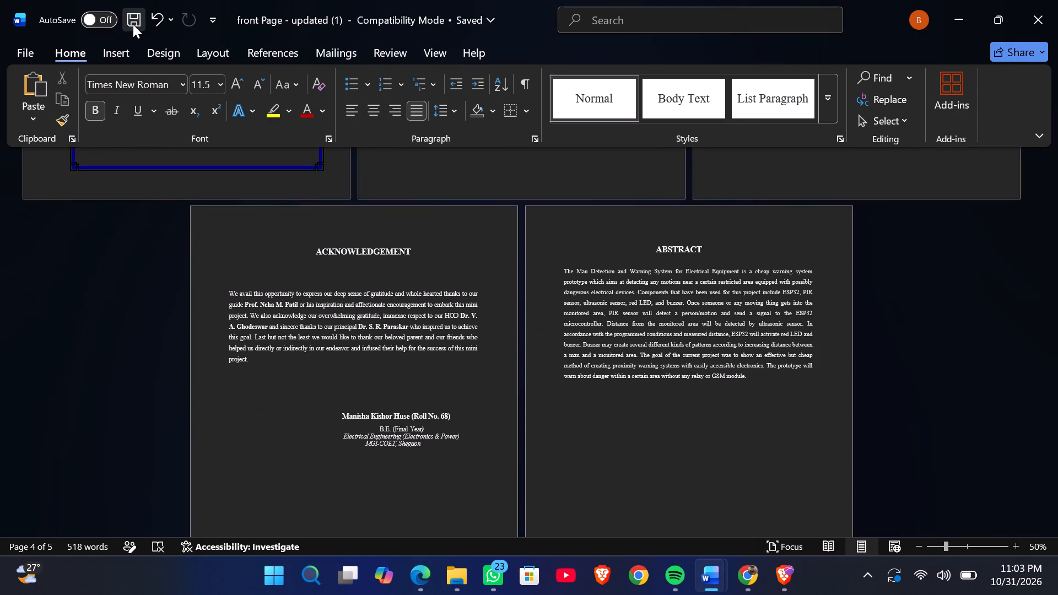
# In Brave, choose front Page - updated (1) from Downloads for iLovePDF and convert it to PDF.
pyautogui.click(780, 571)
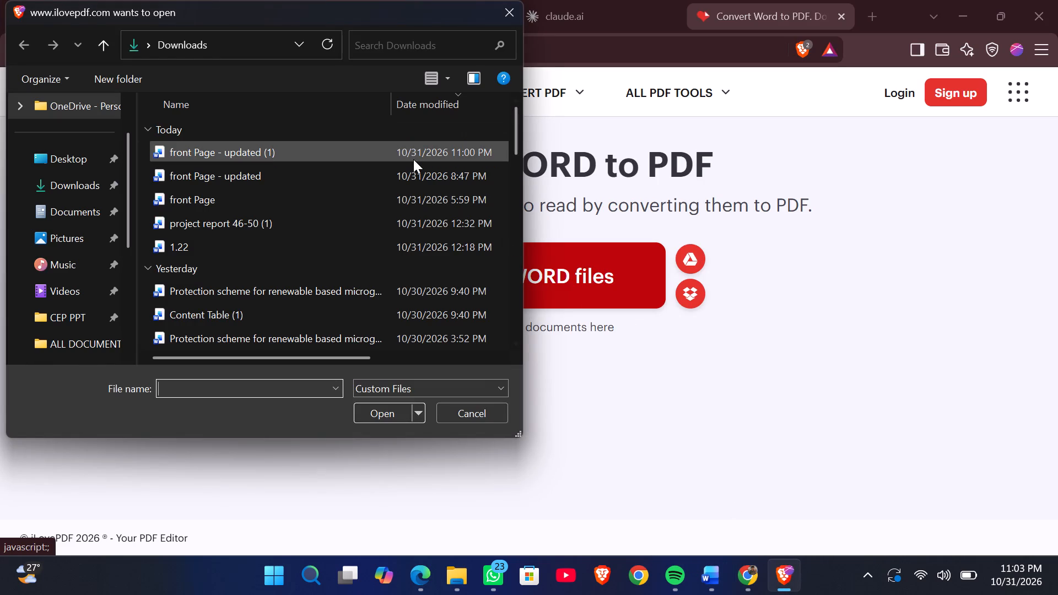
pyautogui.click(413, 158)
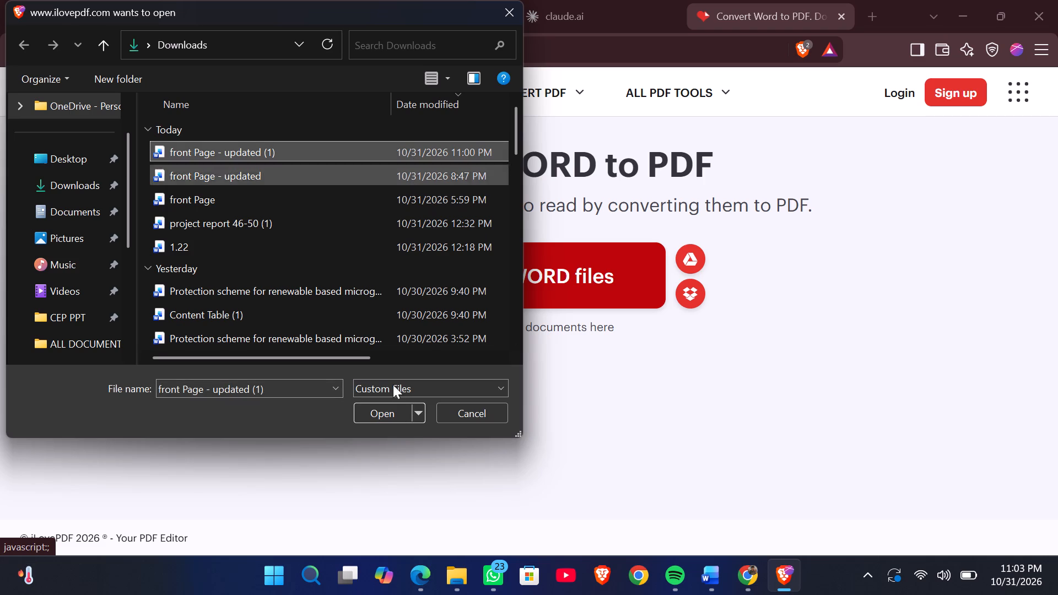
pyautogui.click(393, 419)
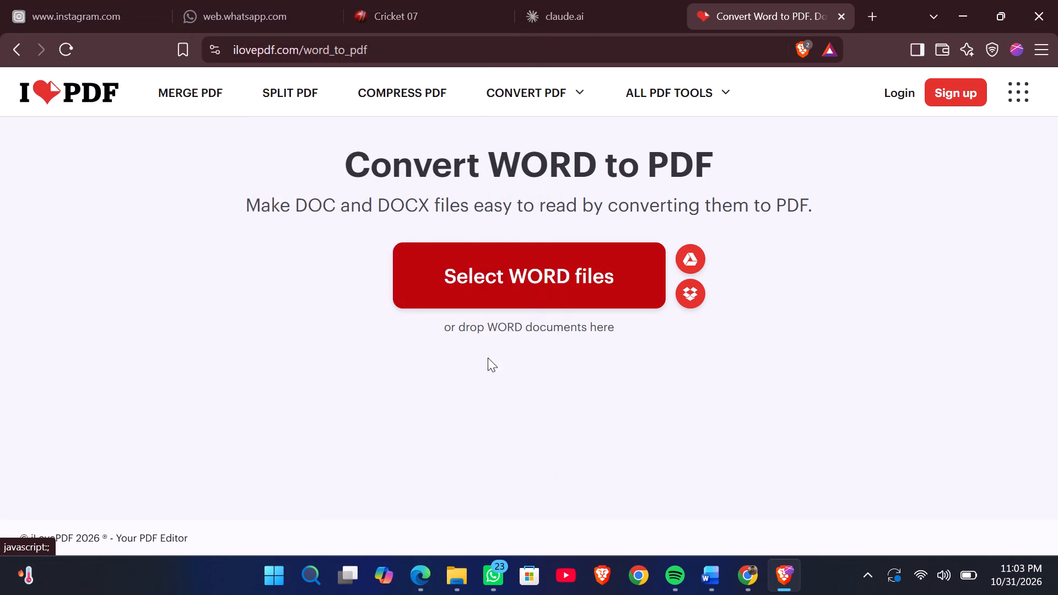
pyautogui.click(836, 518)
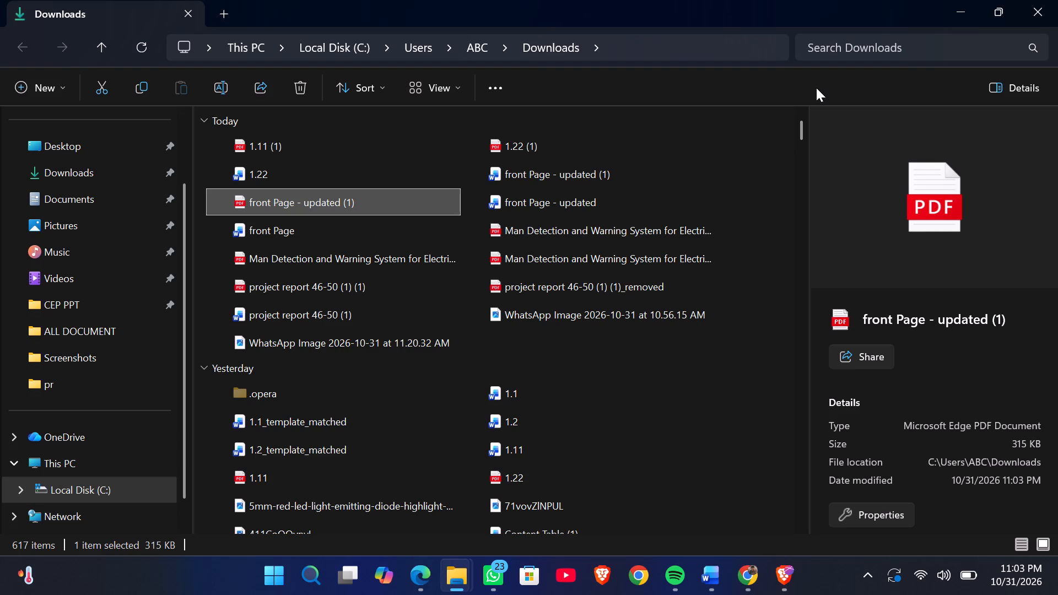
pyautogui.scroll(1, 450, 162)
pyautogui.doubleClick(431, 195)
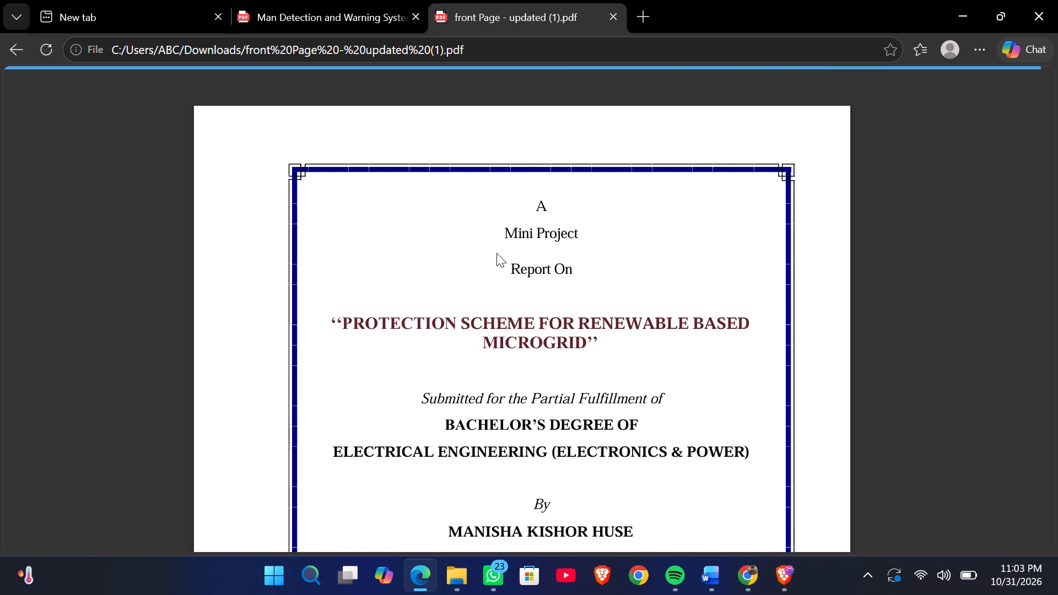
pyautogui.scroll(-3, 496, 253)
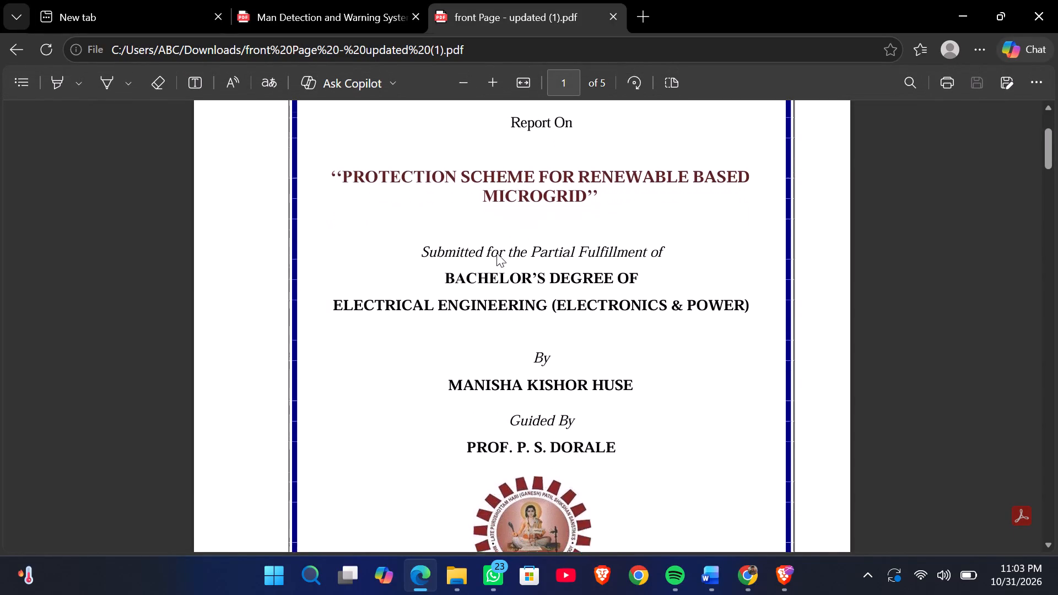
pyautogui.scroll(-4, 496, 253)
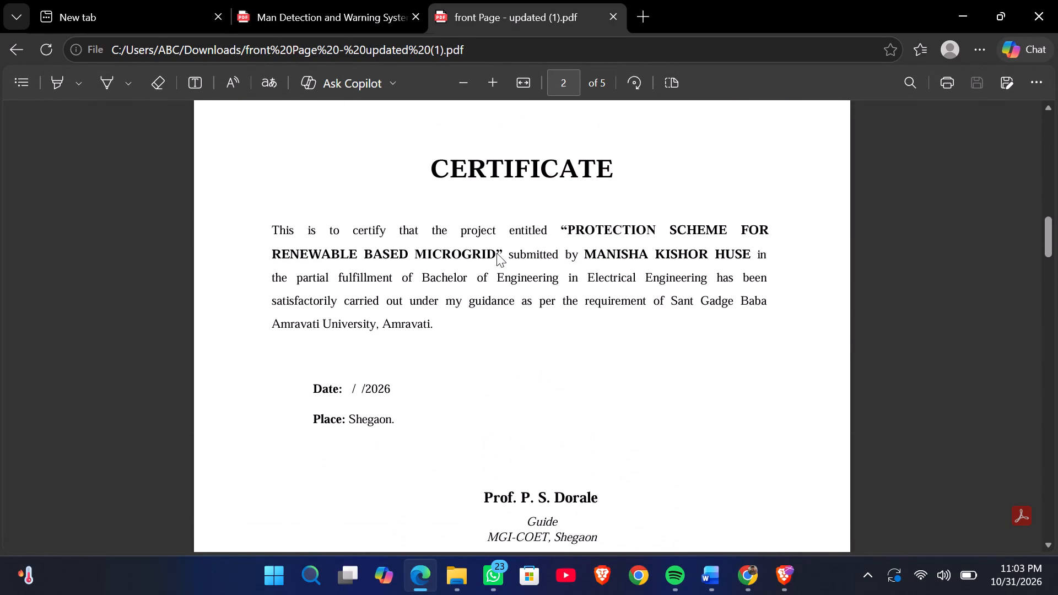
pyautogui.scroll(-1, 496, 253)
pyautogui.hscroll(1, 496, 253)
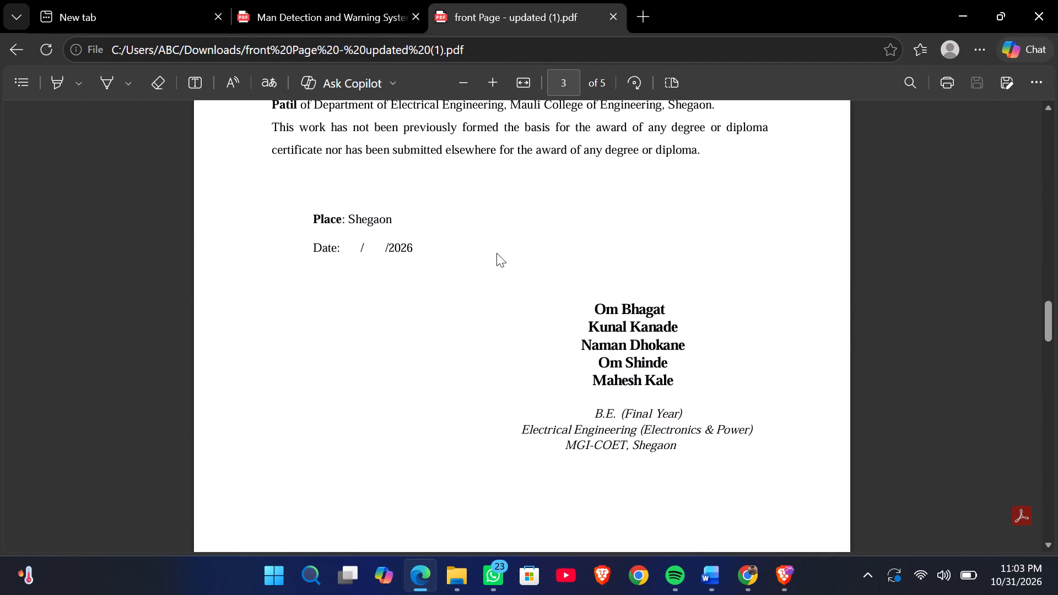
pyautogui.scroll(-2, 496, 253)
pyautogui.scroll(1, 496, 253)
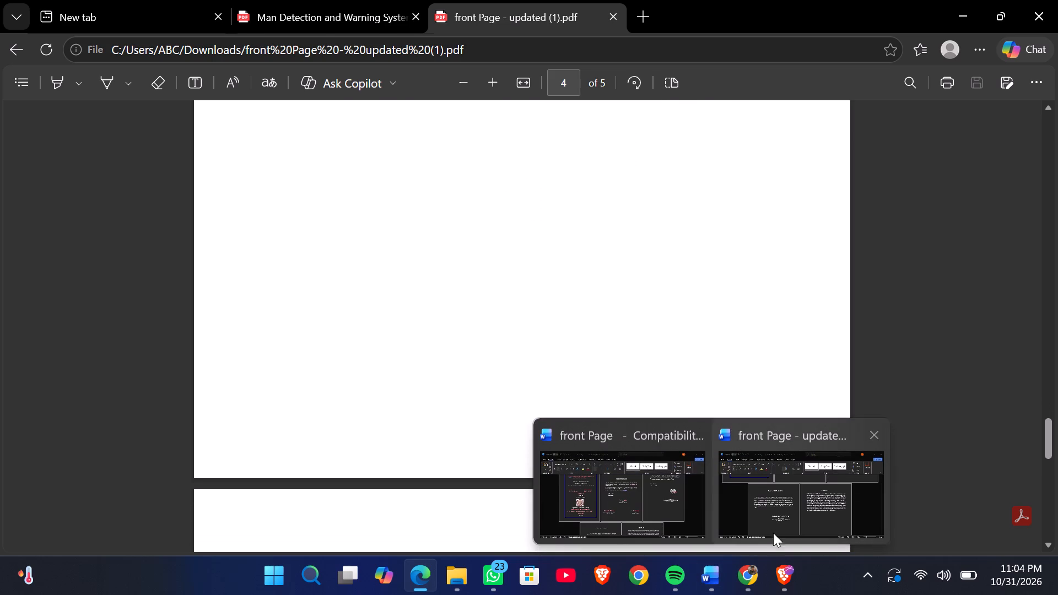
# Switch to front Page - updated (1) in Word and start a new paragraph at "We also acknowledge" in the Acknowledgement.
pyautogui.click(774, 526)
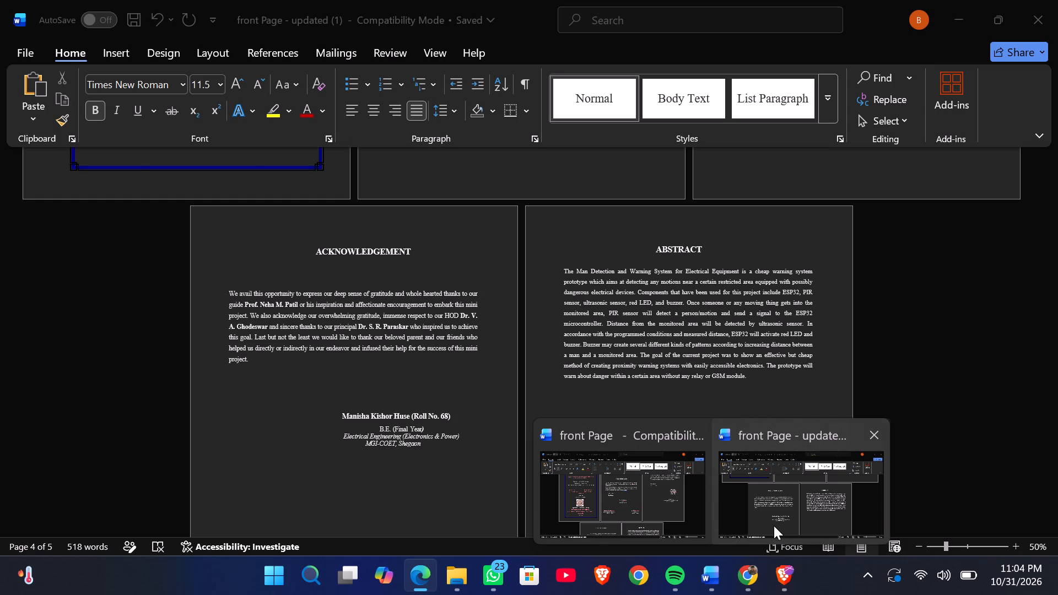
pyautogui.scroll(3, 683, 420)
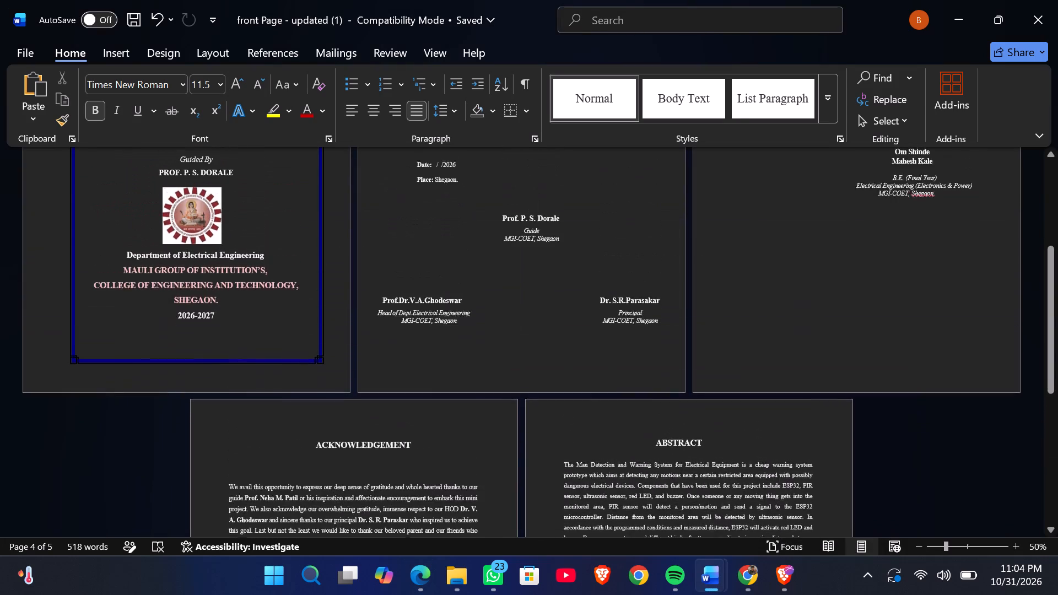
pyautogui.scroll(2, 683, 420)
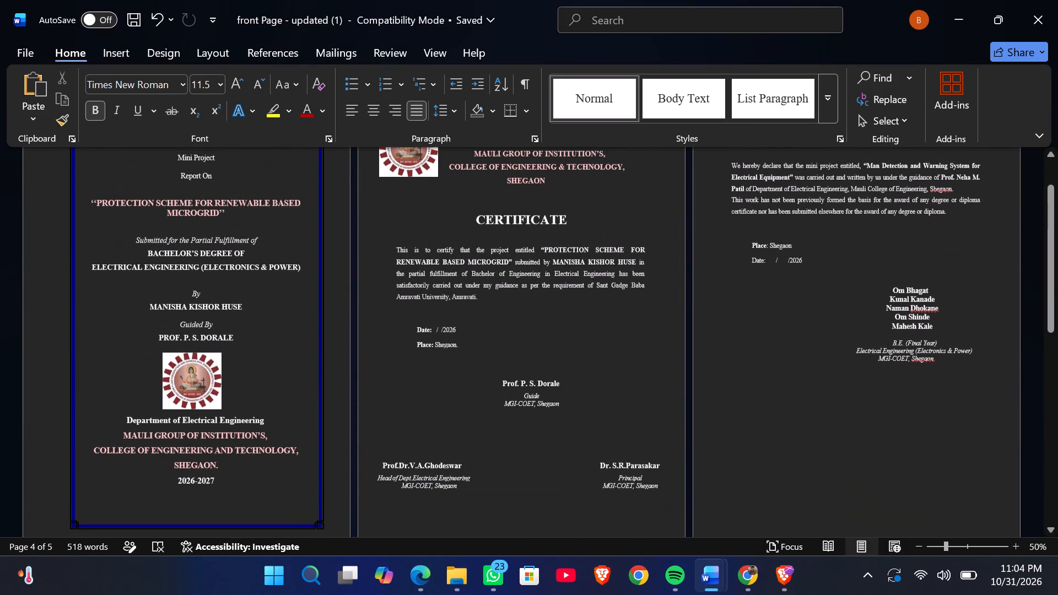
pyautogui.scroll(1, 683, 420)
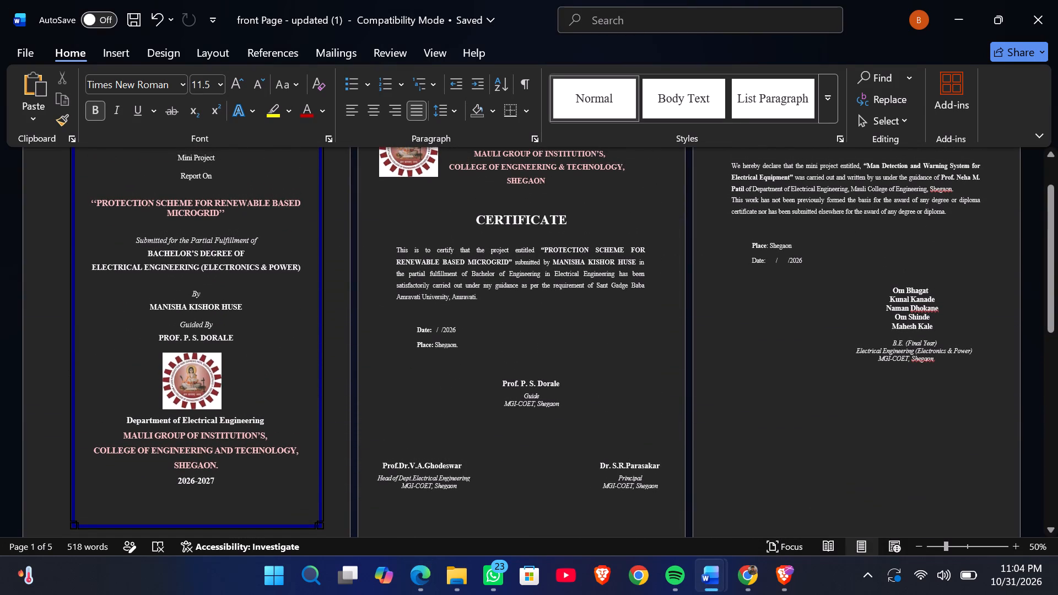
pyautogui.scroll(-1, 748, 286)
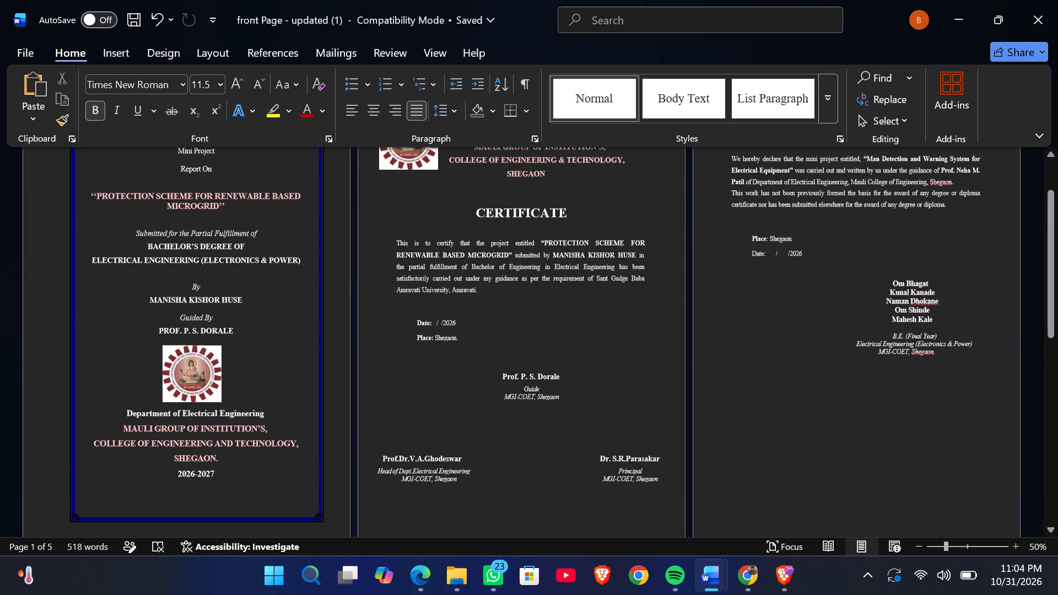
pyautogui.scroll(-2, 748, 286)
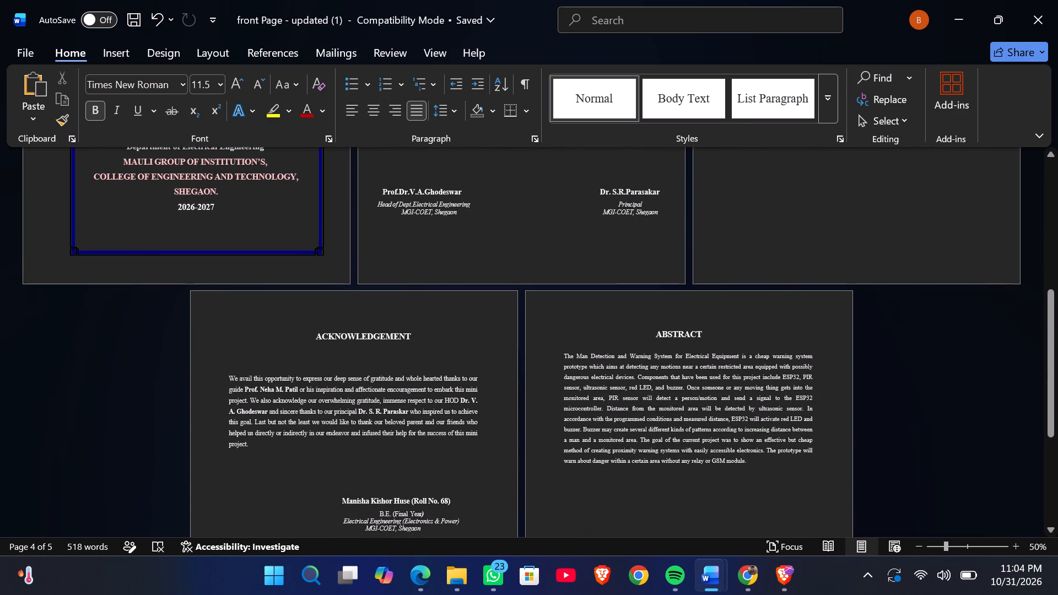
pyautogui.click(250, 399)
pyautogui.press('Return')
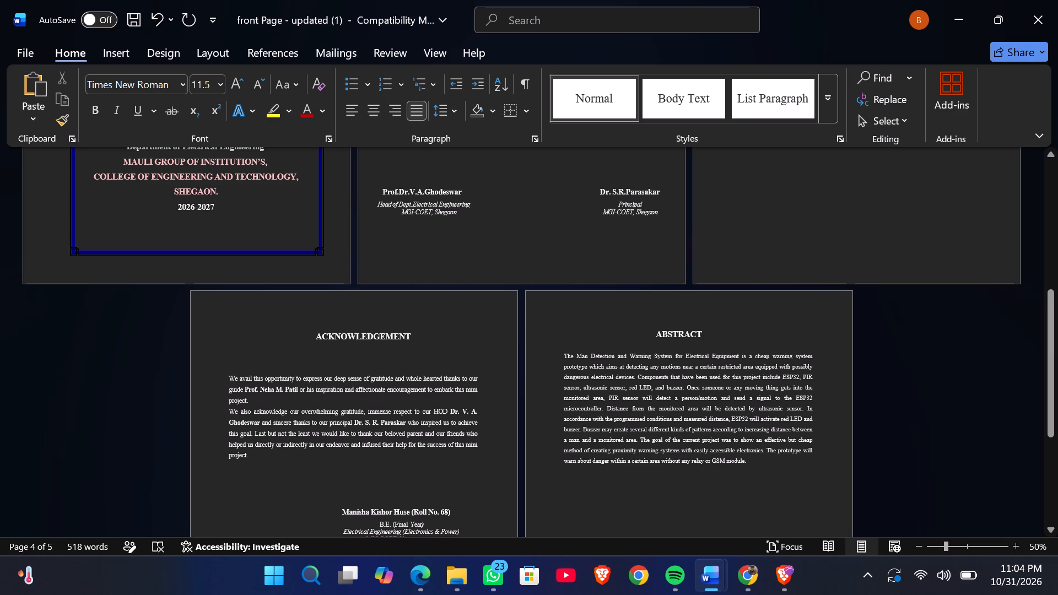
# Start a new paragraph at "In accordance with the programmed conditions" in the Abstract, without a leading space.
pyautogui.scroll(2, 572, 414)
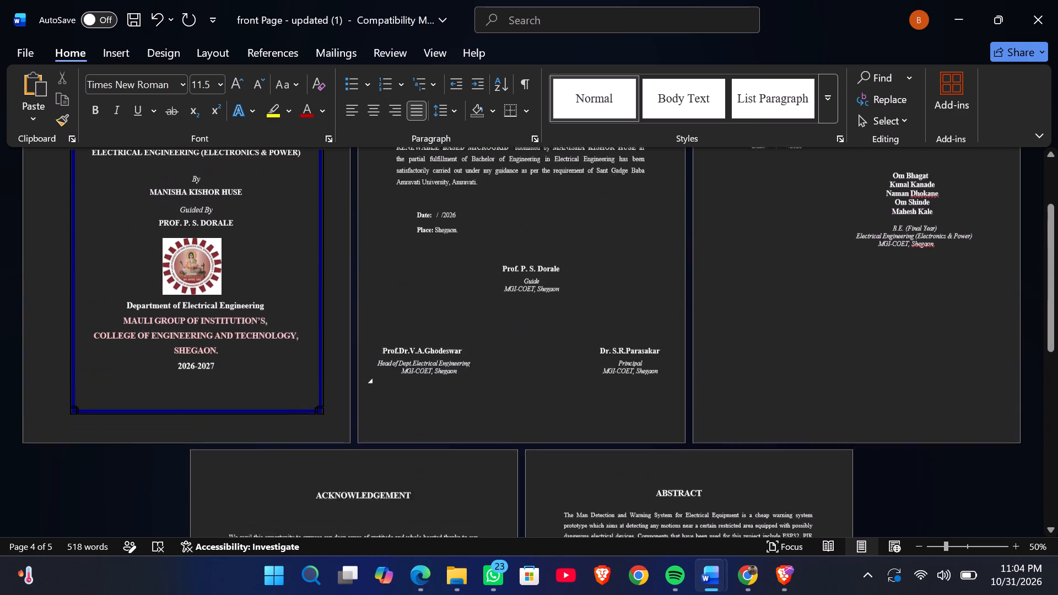
pyautogui.keyDown('ctrl'); pyautogui.scroll(-4, 688, 439); pyautogui.keyUp('ctrl')
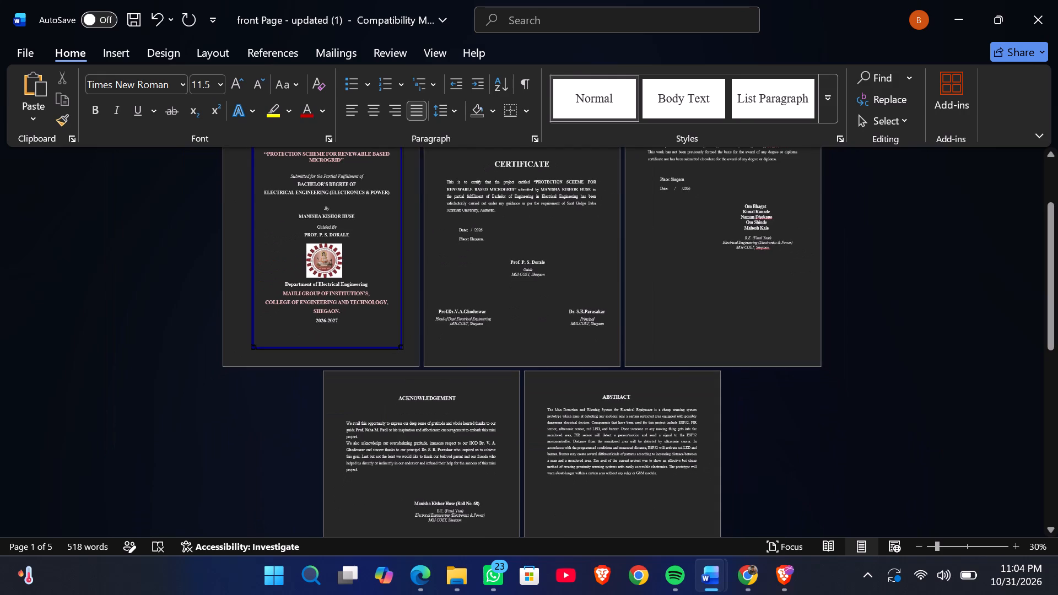
pyautogui.scroll(4, 688, 439)
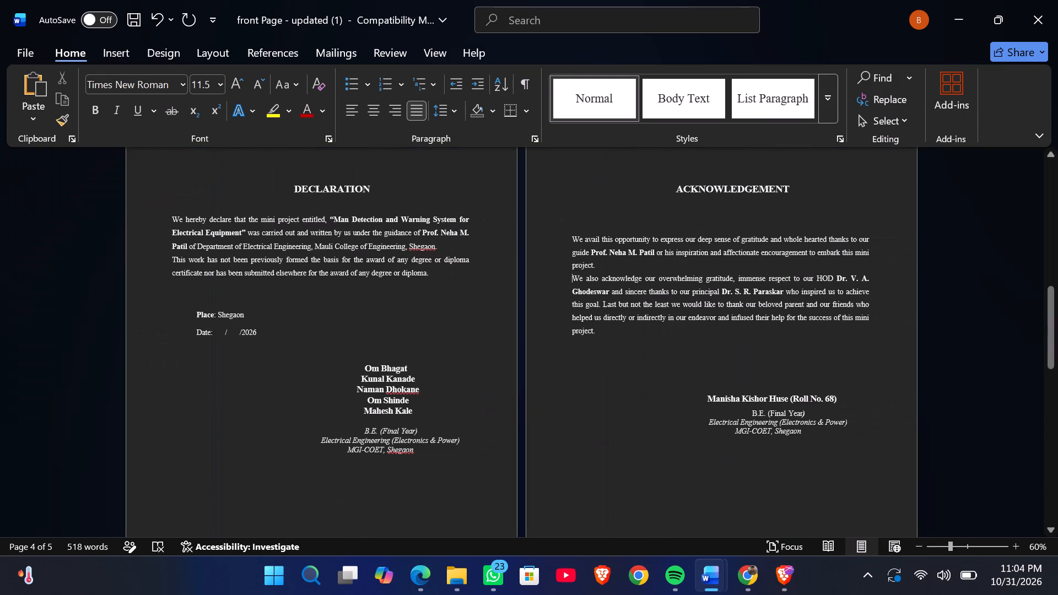
pyautogui.scroll(-4, 733, 311)
pyautogui.scroll(2, 561, 334)
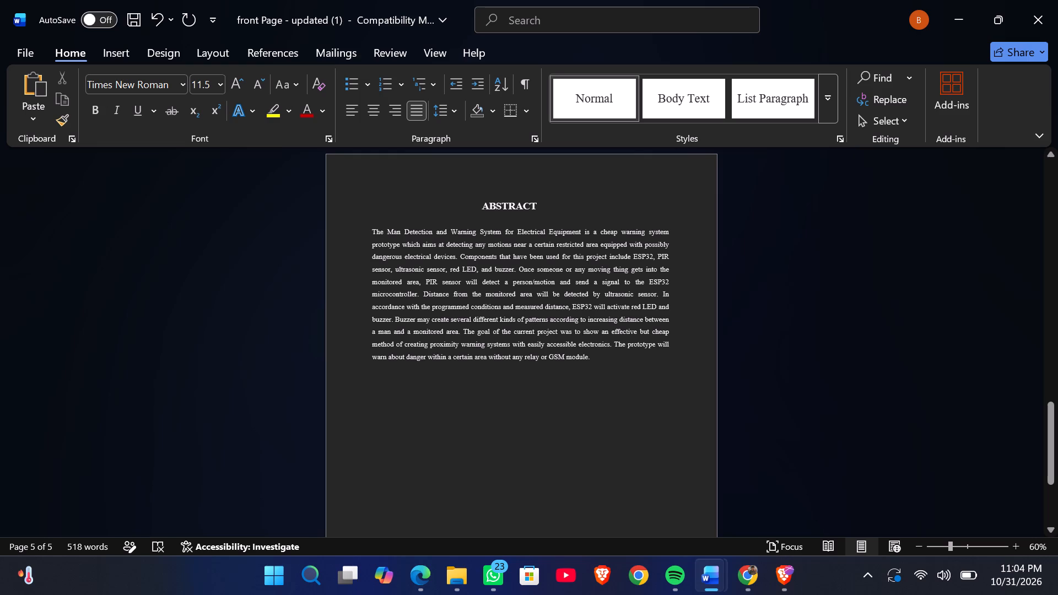
pyautogui.click(657, 295)
pyautogui.press('Return')
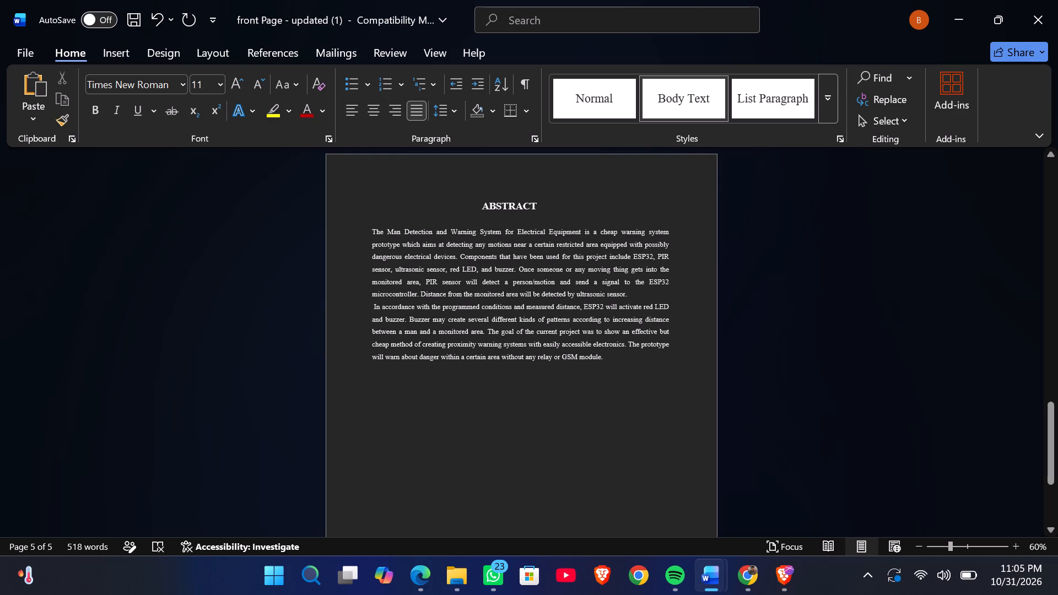
pyautogui.press('Right')
pyautogui.press('BackSpace')
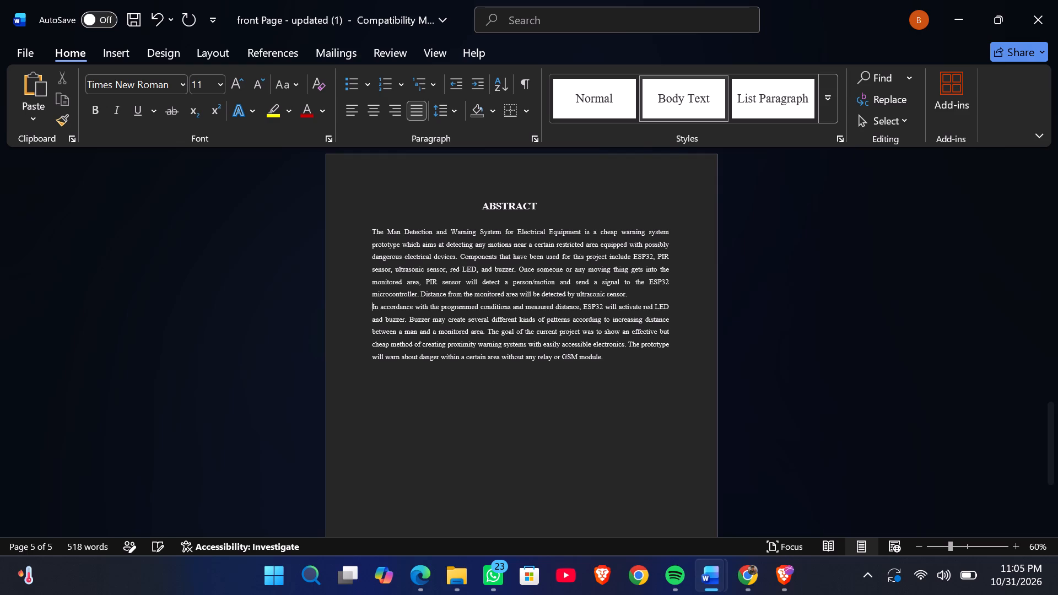
# Review the document from the front page and Certificate through the Declaration and Acknowledgement pages.
pyautogui.scroll(3, 521, 384)
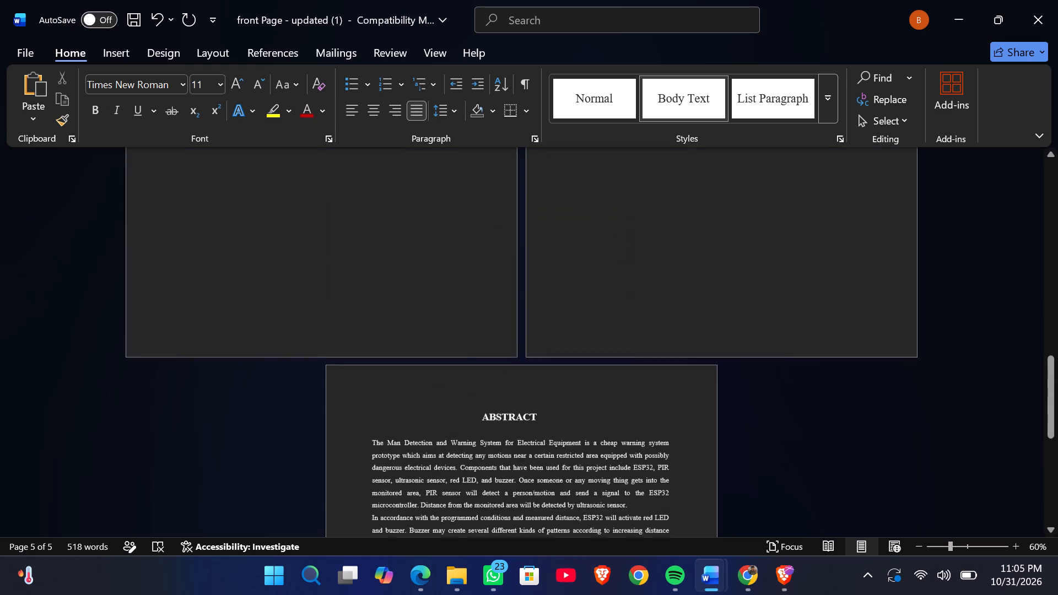
pyautogui.scroll(1, 521, 384)
pyautogui.scroll(20, 521, 384)
pyautogui.scroll(2, 521, 384)
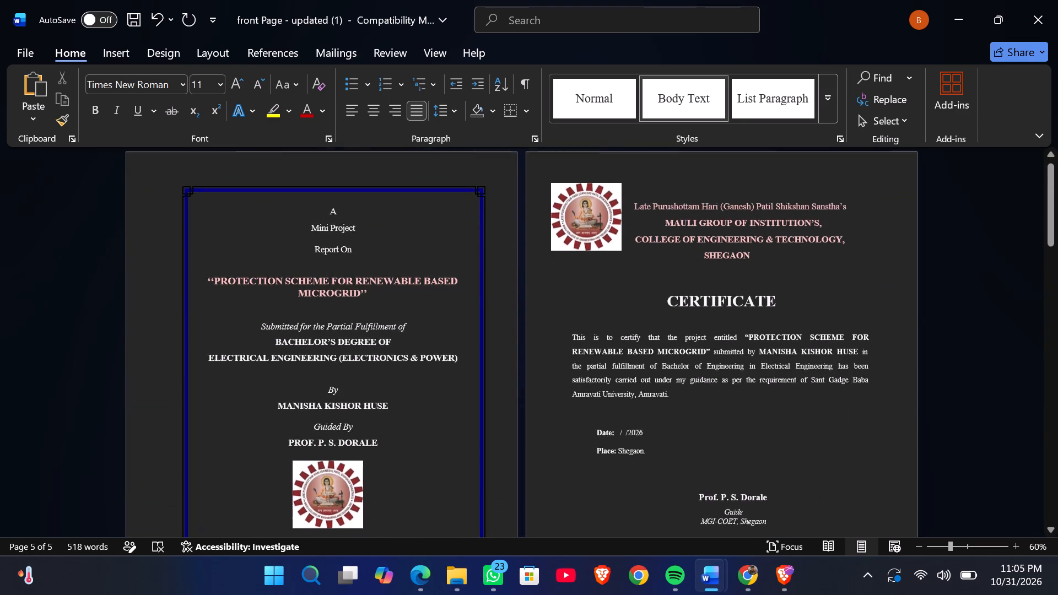
pyautogui.scroll(1, 521, 384)
pyautogui.scroll(-1, 521, 384)
pyautogui.scroll(1, 521, 384)
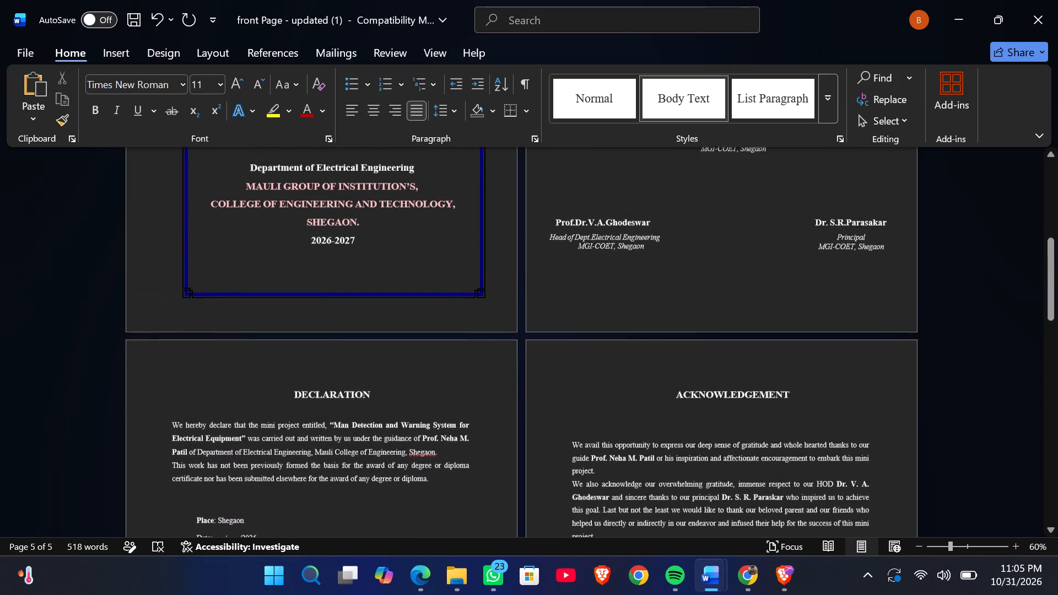
pyautogui.scroll(1, 521, 384)
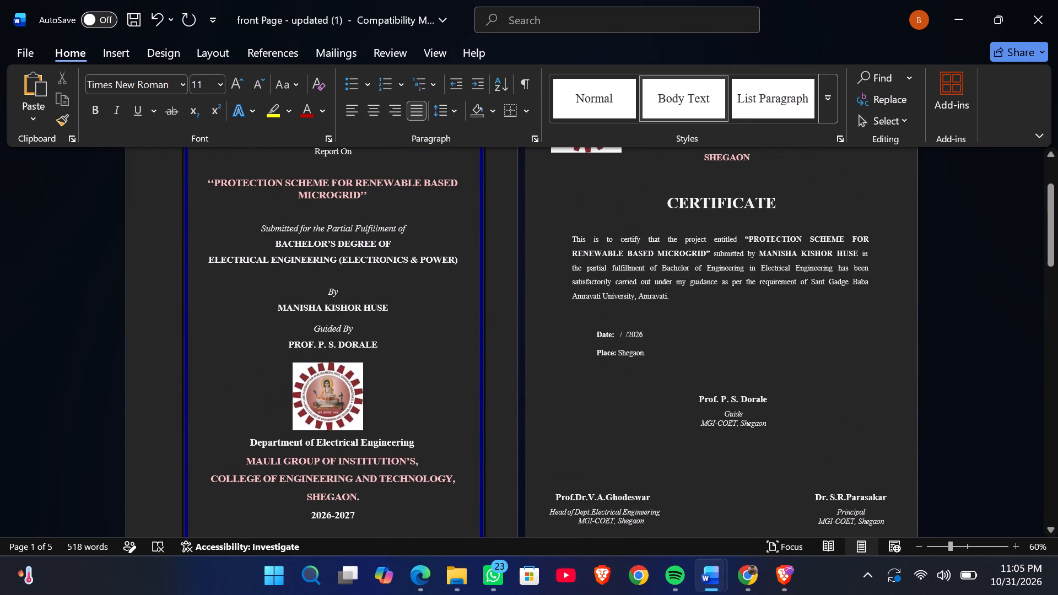
pyautogui.scroll(-4, 521, 384)
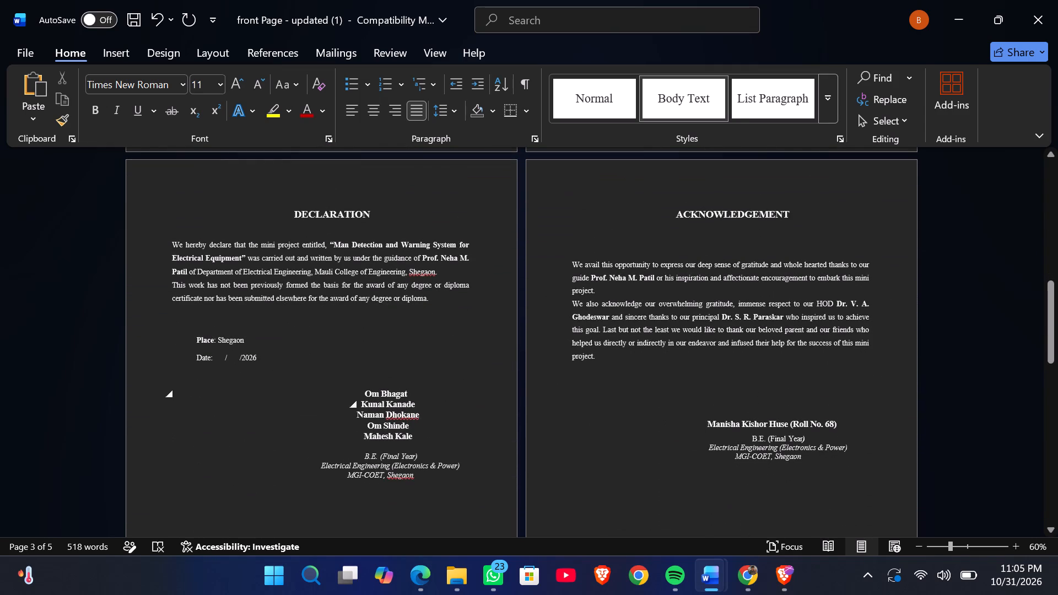
# Replace the single student's name and roll number under the Acknowledgement with the five student names copied from the Declaration.
pyautogui.moveTo(363, 392); pyautogui.dragTo(399, 449)
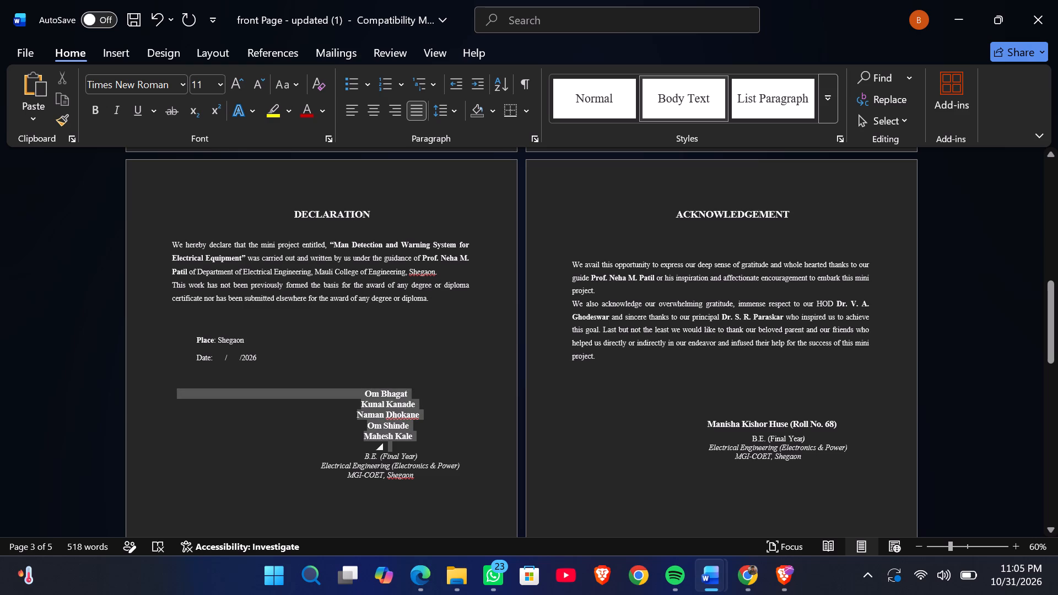
pyautogui.moveTo(399, 449); pyautogui.dragTo(418, 436)
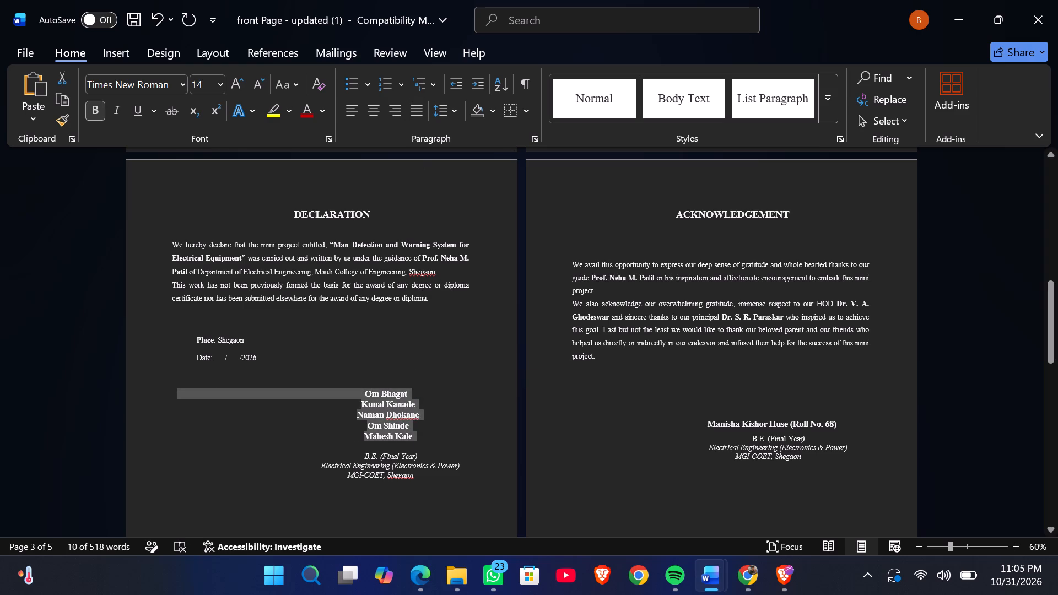
pyautogui.hotkey('ctrl', 'c')
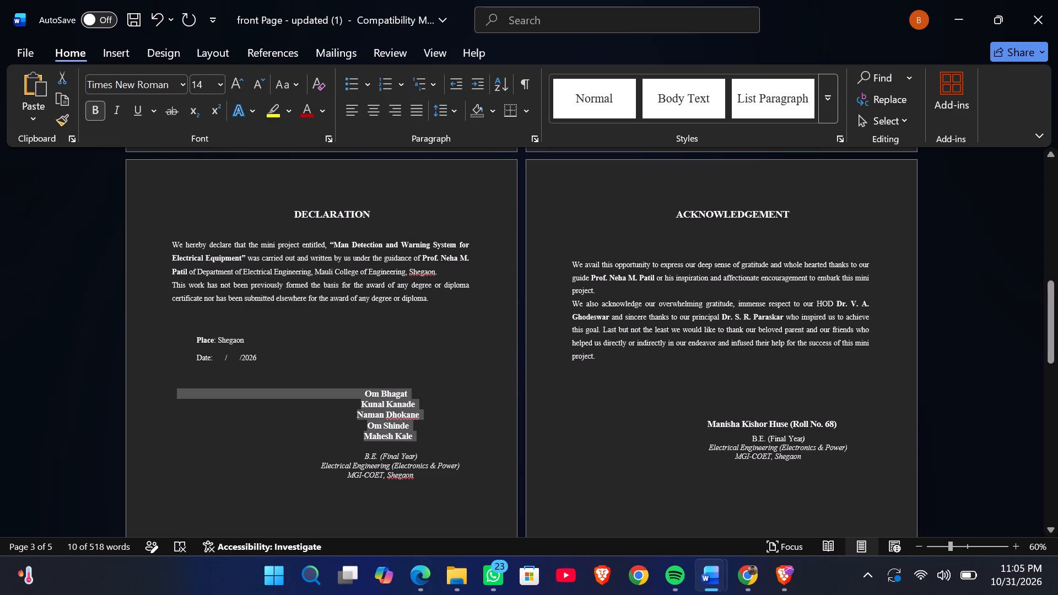
pyautogui.click(859, 428)
pyautogui.press('BackSpace')
pyautogui.press('BackSpace')
pyautogui.press('BackSpace')
pyautogui.press('BackSpace')
pyautogui.press('BackSpace')
pyautogui.press('BackSpace')
pyautogui.press('BackSpace')
pyautogui.press('BackSpace')
pyautogui.press('BackSpace')
pyautogui.press('BackSpace')
pyautogui.press('BackSpace')
pyautogui.press('BackSpace')
pyautogui.press('BackSpace')
pyautogui.press('BackSpace')
pyautogui.press('BackSpace')
pyautogui.press('BackSpace')
pyautogui.press('BackSpace')
pyautogui.press('BackSpace')
pyautogui.press('BackSpace')
pyautogui.press('BackSpace')
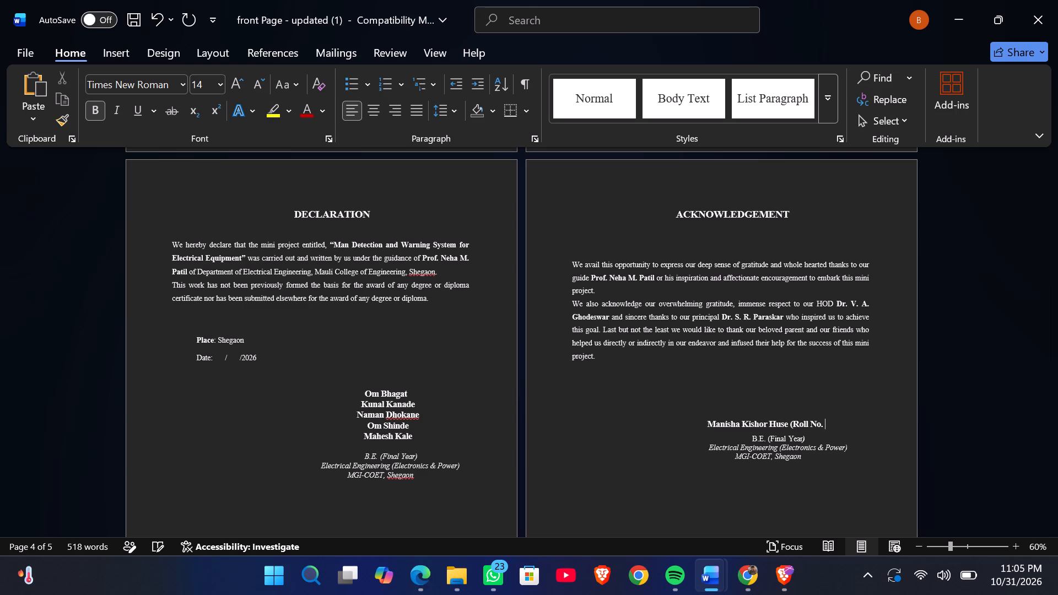
pyautogui.press('BackSpace')
pyautogui.press('BackSpace')
pyautogui.press('BackSpace')
pyautogui.press('BackSpace')
pyautogui.press('BackSpace')
pyautogui.press('BackSpace')
pyautogui.press('BackSpace')
pyautogui.press('BackSpace')
pyautogui.press('BackSpace')
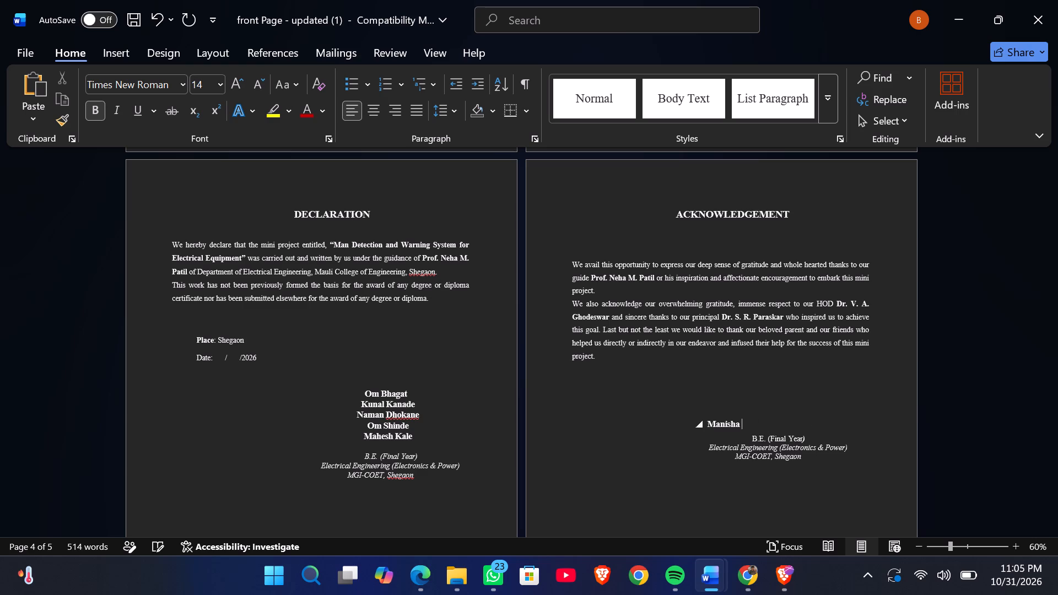
pyautogui.press('BackSpace')
pyautogui.press('BackSpace')
pyautogui.press('BackSpace')
pyautogui.press('BackSpace')
pyautogui.press('BackSpace')
pyautogui.press('BackSpace')
pyautogui.press('BackSpace')
pyautogui.press('BackSpace')
pyautogui.hotkey('ctrl', 'v')
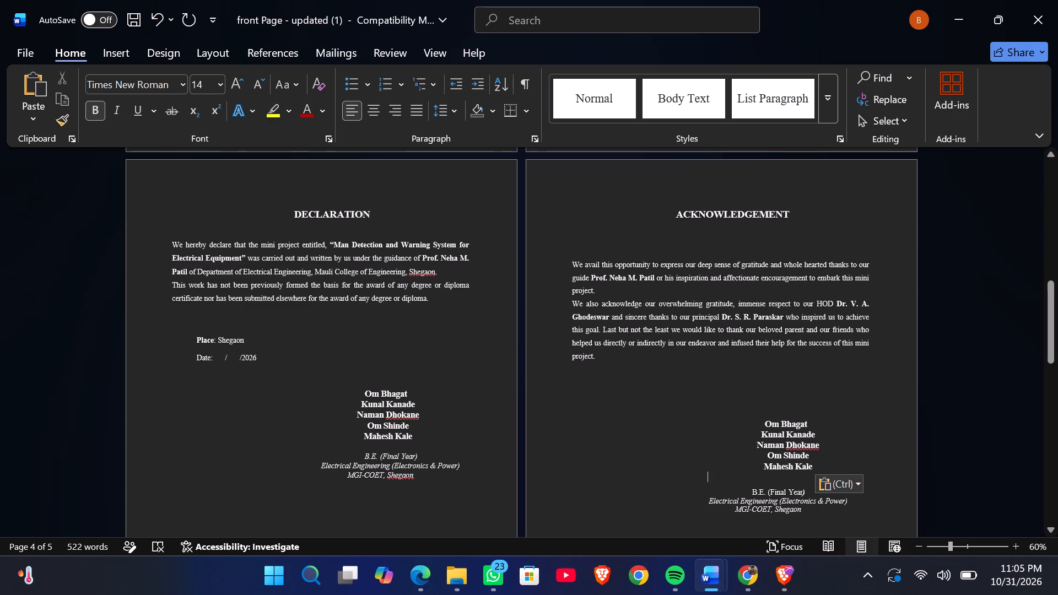
# Remove the last student name's centring in the Acknowledgement list and indent it with spaces to line up above "B.E. (Final Year)".
pyautogui.scroll(-2, 627, 439)
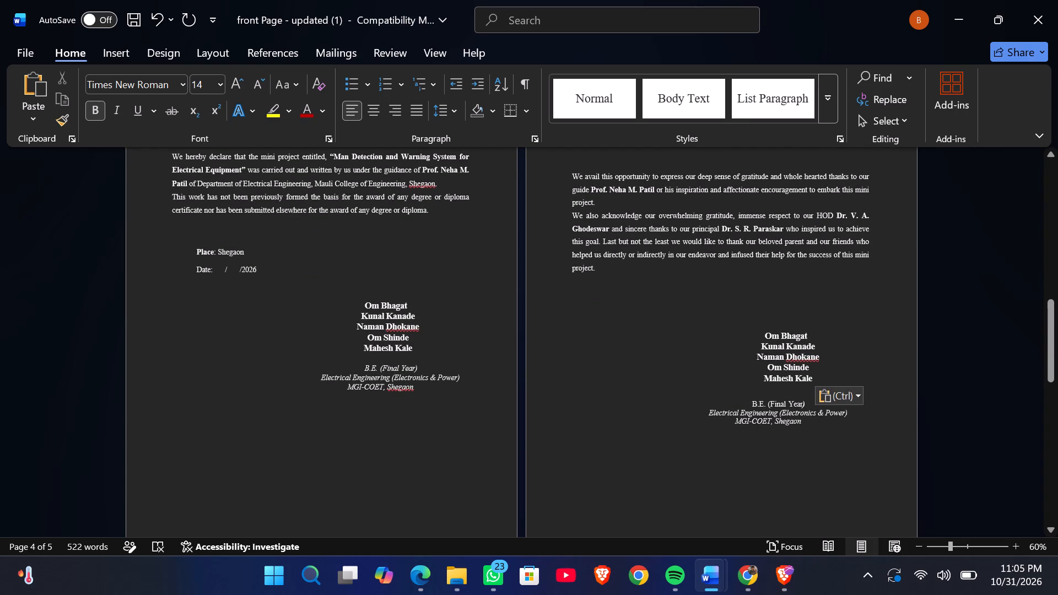
pyautogui.click(751, 375)
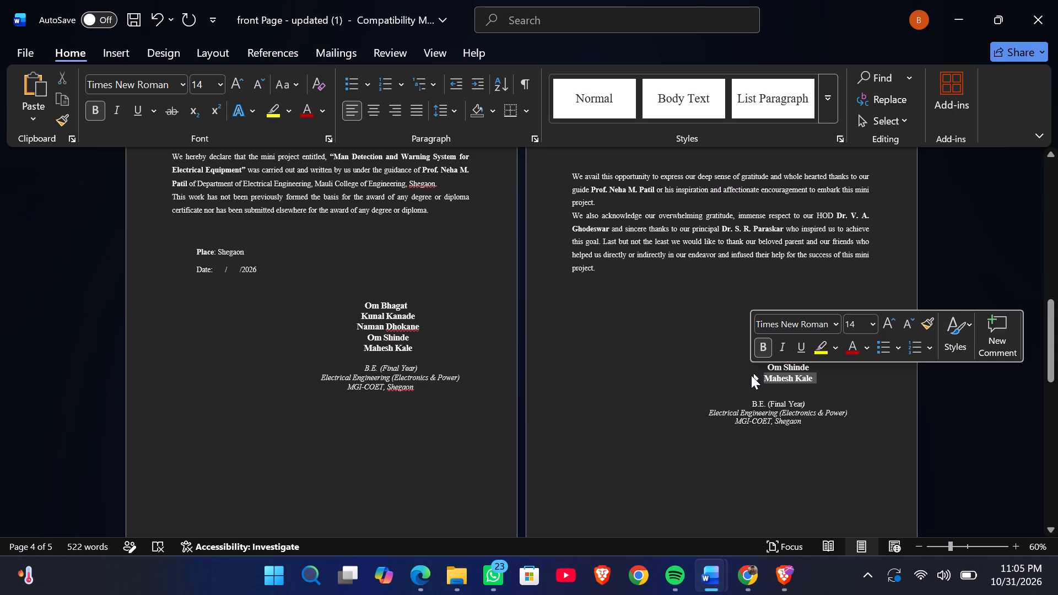
pyautogui.click(751, 375)
pyautogui.click(733, 378)
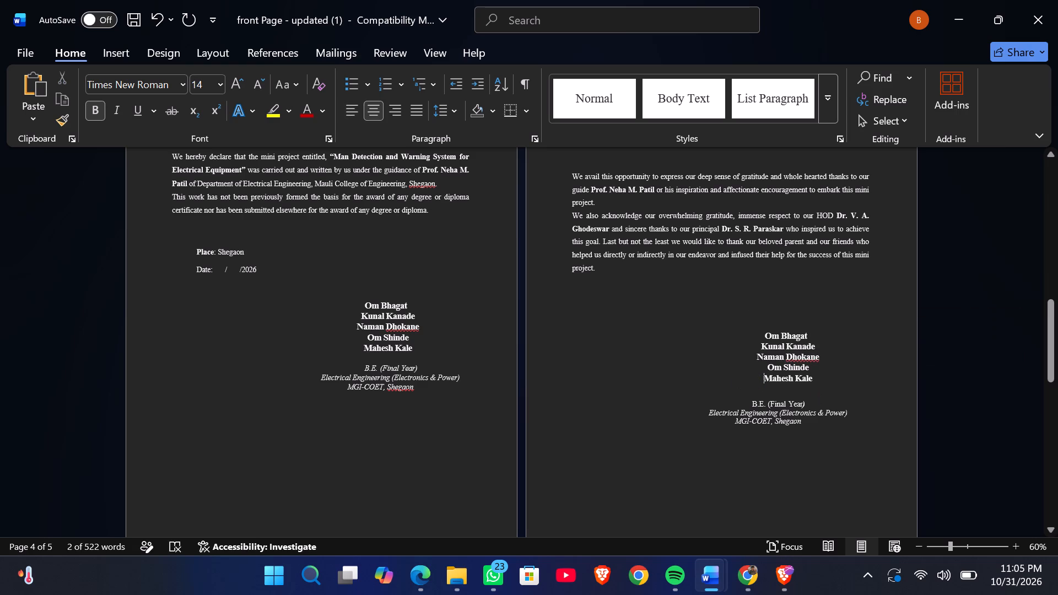
pyautogui.press('BackSpace')
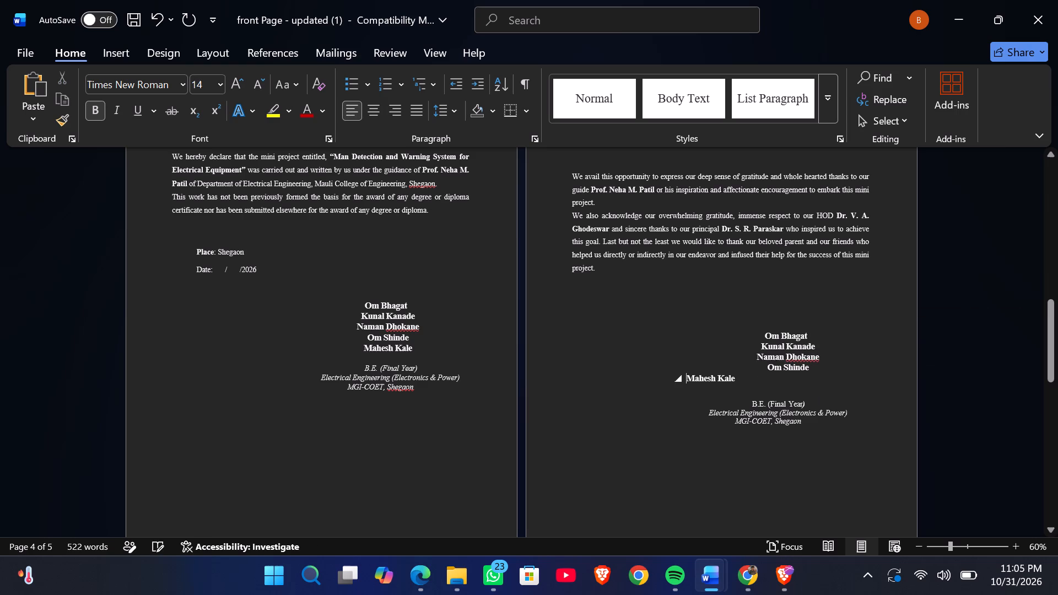
pyautogui.press('space')
pyautogui.press('space')
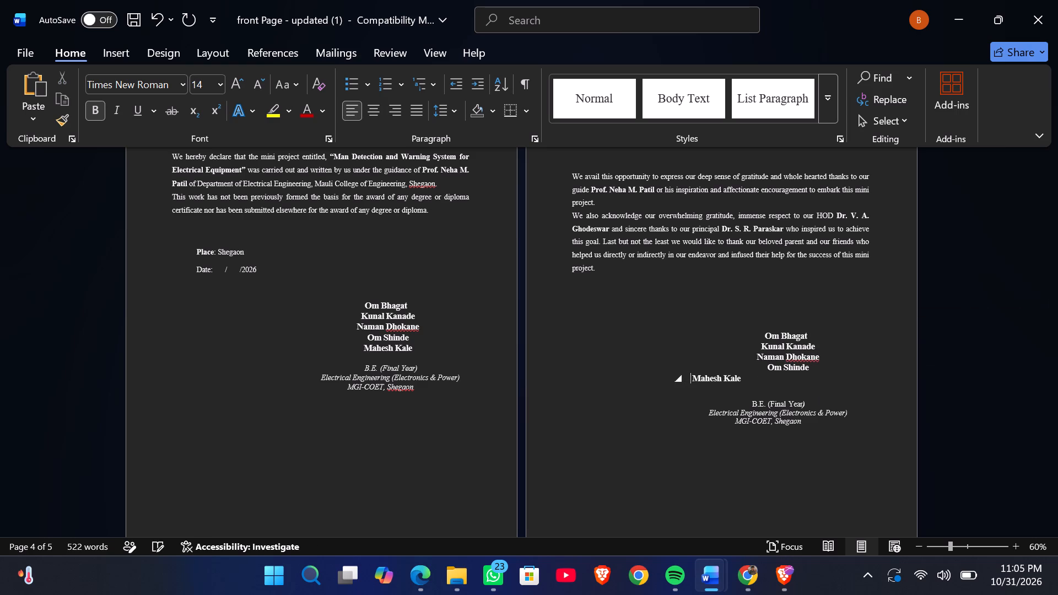
pyautogui.press('space')
pyautogui.press('space')
pyautogui.press('space')
pyautogui.press('space')
pyautogui.press('space')
pyautogui.press('space')
pyautogui.press('space')
pyautogui.press('space')
pyautogui.press('space')
pyautogui.press('space')
pyautogui.press('space')
pyautogui.press('space')
pyautogui.press('space')
pyautogui.press('space')
pyautogui.press('space')
pyautogui.press('space')
pyautogui.press('space')
pyautogui.press('space')
pyautogui.press('space')
pyautogui.press('space')
pyautogui.press('space')
pyautogui.press('space')
pyautogui.press('space')
pyautogui.press('space')
pyautogui.press('space')
pyautogui.press('space')
pyautogui.press('space')
pyautogui.press('space')
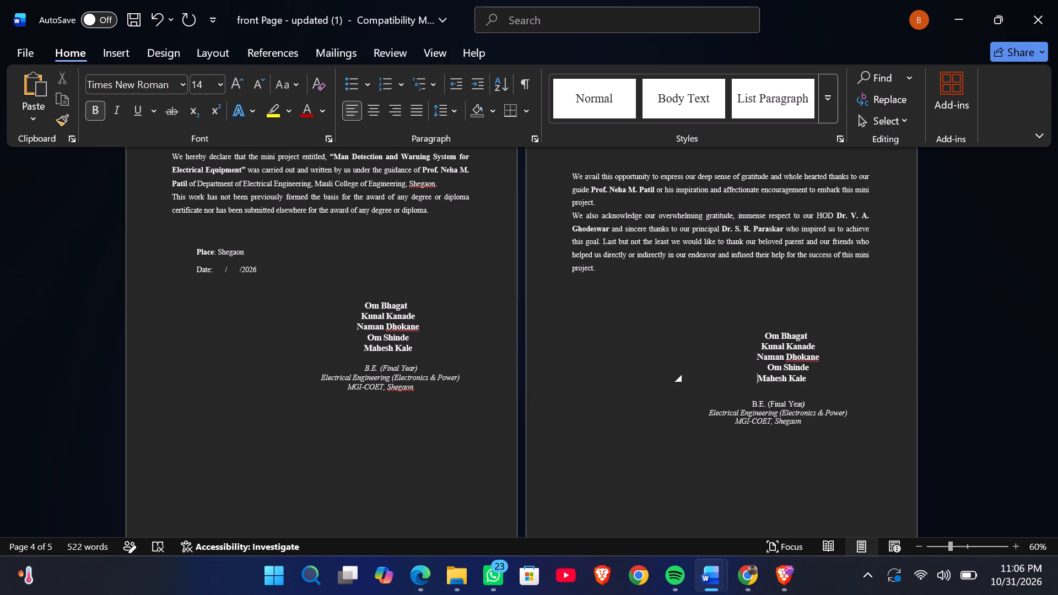
pyautogui.press('BackSpace')
pyautogui.press('BackSpace')
pyautogui.press('BackSpace')
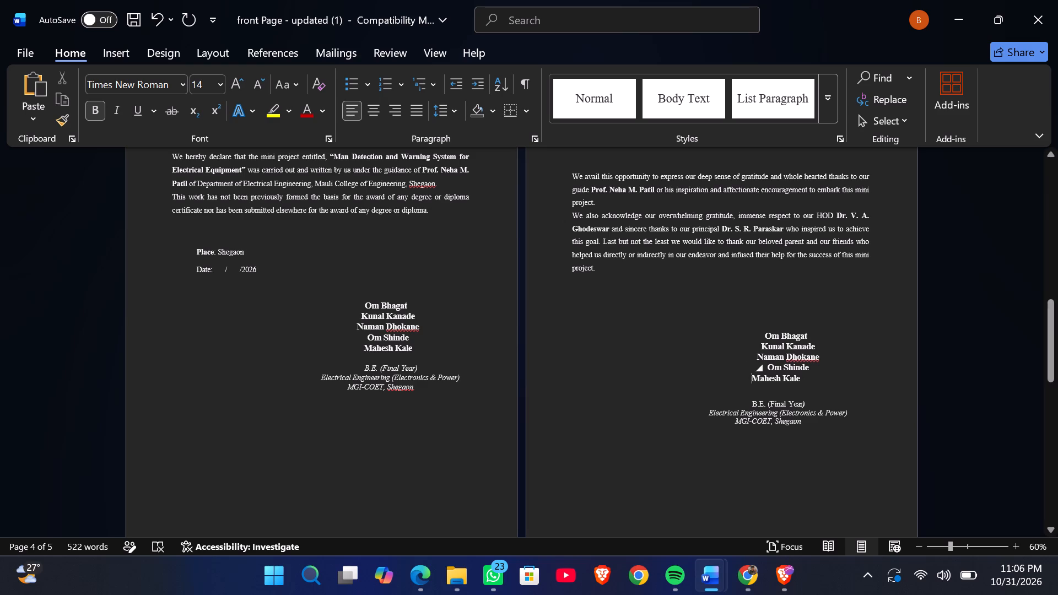
# Remove the fourth student name's centring in the Acknowledgement list and indent it with spaces to sit centred above the last name.
pyautogui.click(766, 371)
pyautogui.press('BackSpace')
pyautogui.press('space')
pyautogui.press('space')
pyautogui.press('space')
pyautogui.press('space')
pyautogui.press('space')
pyautogui.press('space')
pyautogui.press('space')
pyautogui.press('space')
pyautogui.press('space')
pyautogui.press('space')
pyautogui.press('space')
pyautogui.press('space')
pyautogui.press('space')
pyautogui.press('space')
pyautogui.press('space')
pyautogui.press('space')
pyautogui.press('space')
pyautogui.press('space')
pyautogui.press('space')
pyautogui.press('space')
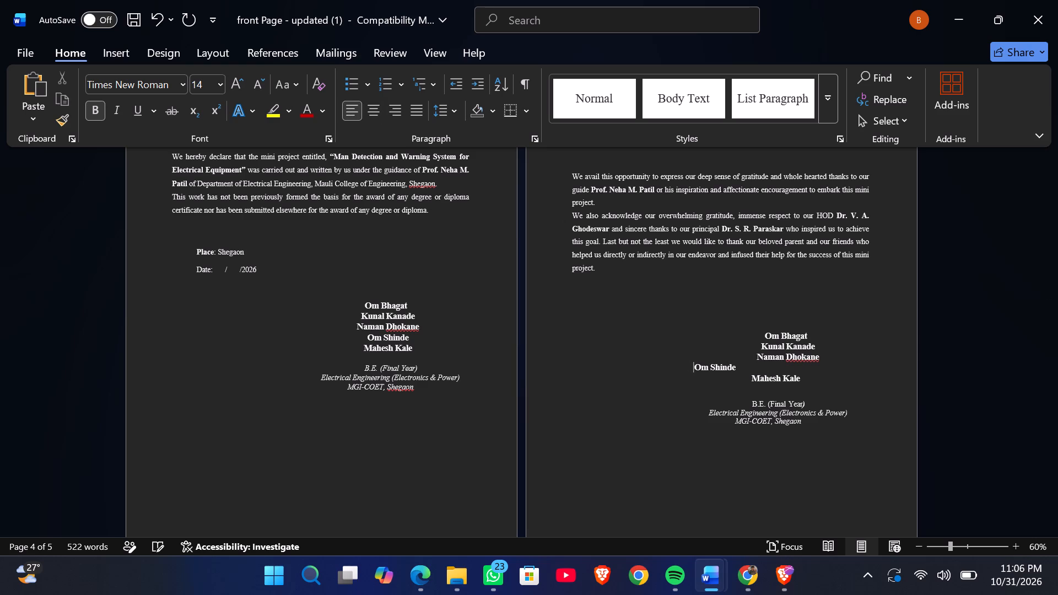
pyautogui.press('space')
pyautogui.press('space')
pyautogui.press('space')
pyautogui.press('space')
pyautogui.press('space')
pyautogui.press('space')
pyautogui.press('space')
pyautogui.press('space')
pyautogui.press('space')
pyautogui.press('space')
pyautogui.press('space')
pyautogui.press('space')
pyautogui.press('space')
pyautogui.press('space')
pyautogui.press('space')
pyautogui.press('space')
pyautogui.press('space')
pyautogui.press('space')
pyautogui.press('space')
pyautogui.press('space')
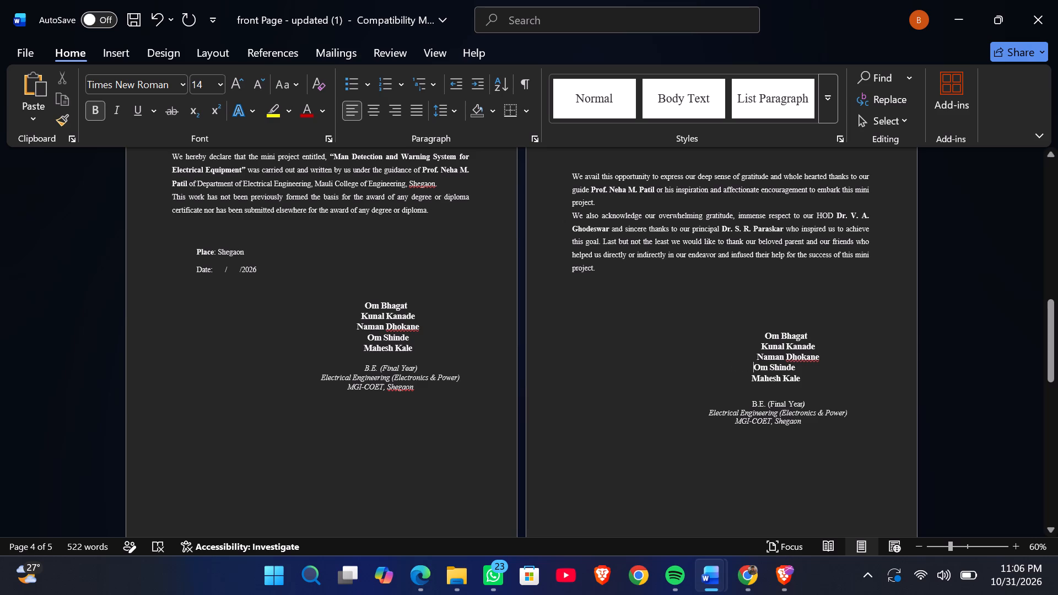
# Remove the third student name's centring in the Acknowledgement list and indent it with spaces to sit centred above the fourth name.
pyautogui.click(755, 357)
pyautogui.press('BackSpace')
pyautogui.press('space')
pyautogui.press('space')
pyautogui.press('space')
pyautogui.press('space')
pyautogui.press('space')
pyautogui.press('space')
pyautogui.press('space')
pyautogui.press('space')
pyautogui.press('space')
pyautogui.press('space')
pyautogui.press('space')
pyautogui.press('space')
pyautogui.press('space')
pyautogui.press('space')
pyautogui.press('space')
pyautogui.press('space')
pyautogui.press('space')
pyautogui.press('space')
pyautogui.press('space')
pyautogui.press('space')
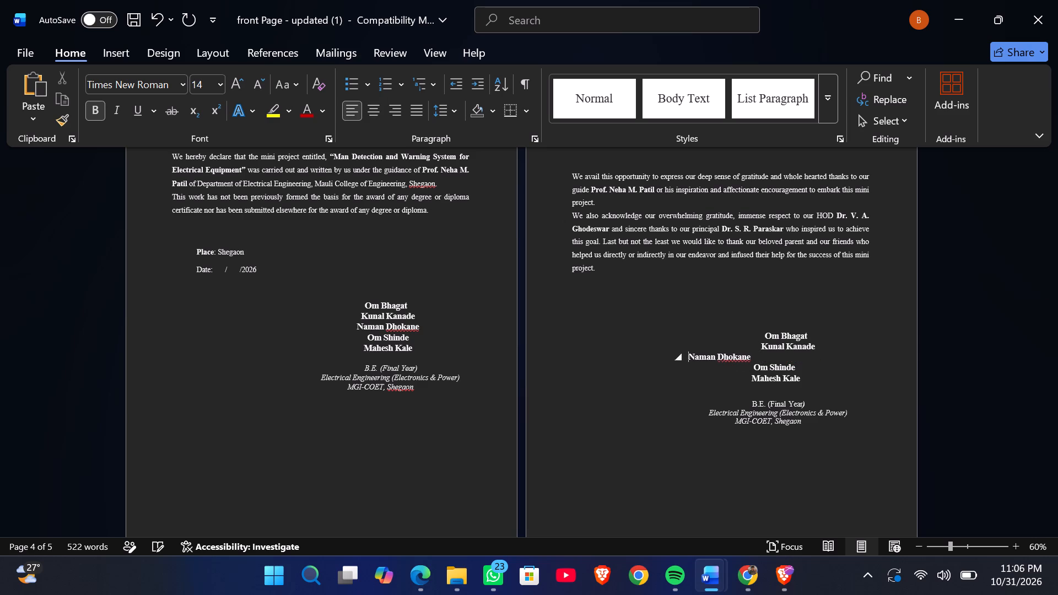
pyautogui.press('space')
pyautogui.press('space')
pyautogui.press('space')
pyautogui.press('space')
pyautogui.press('space')
pyautogui.press('space')
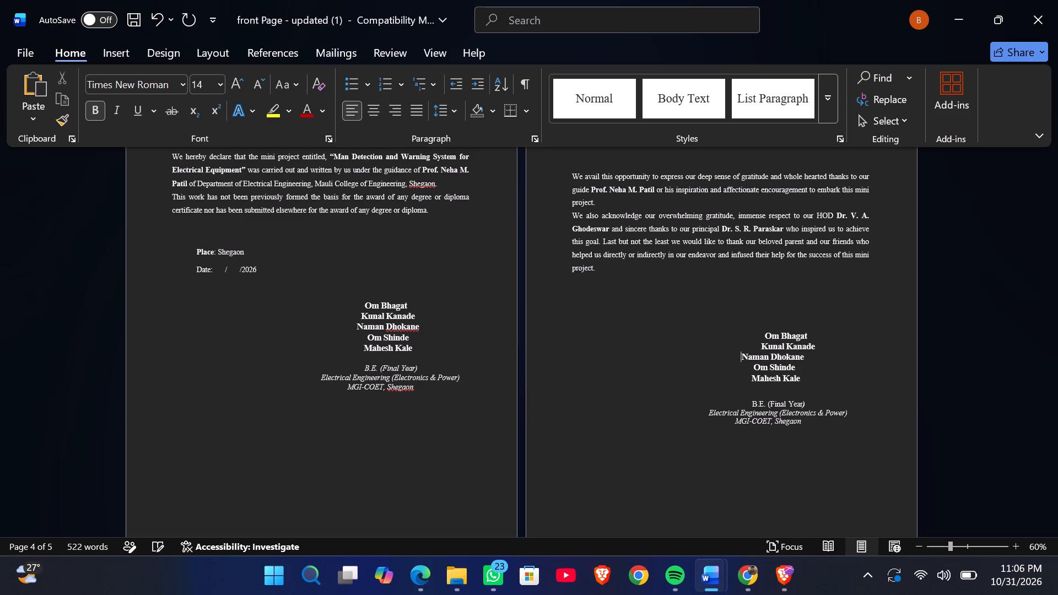
pyautogui.press('space')
pyautogui.press('space')
pyautogui.press('space')
pyautogui.press('BackSpace')
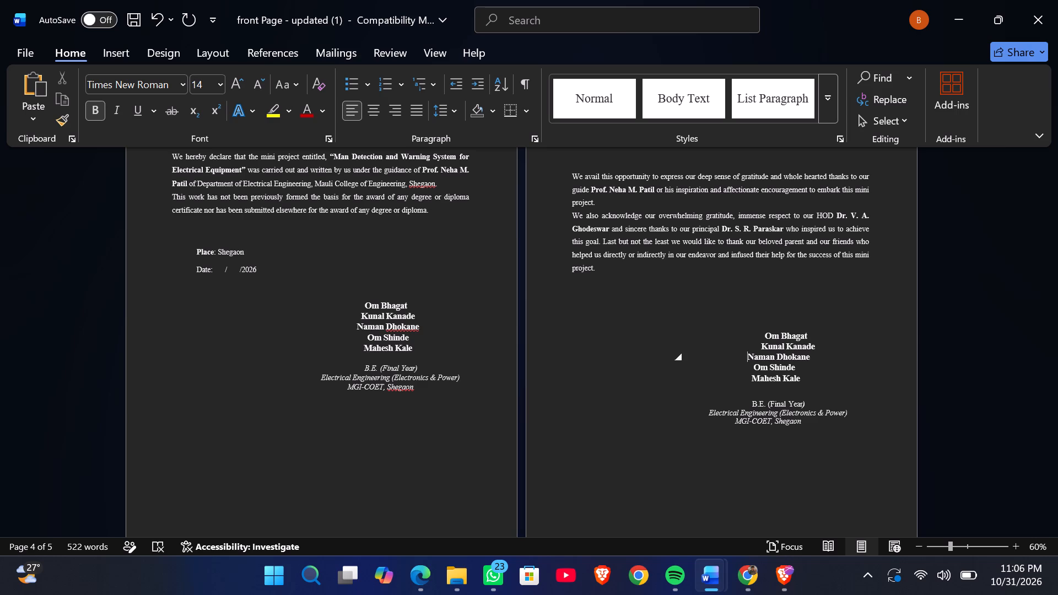
pyautogui.press('BackSpace')
pyautogui.press('BackSpace')
pyautogui.press('BackSpace')
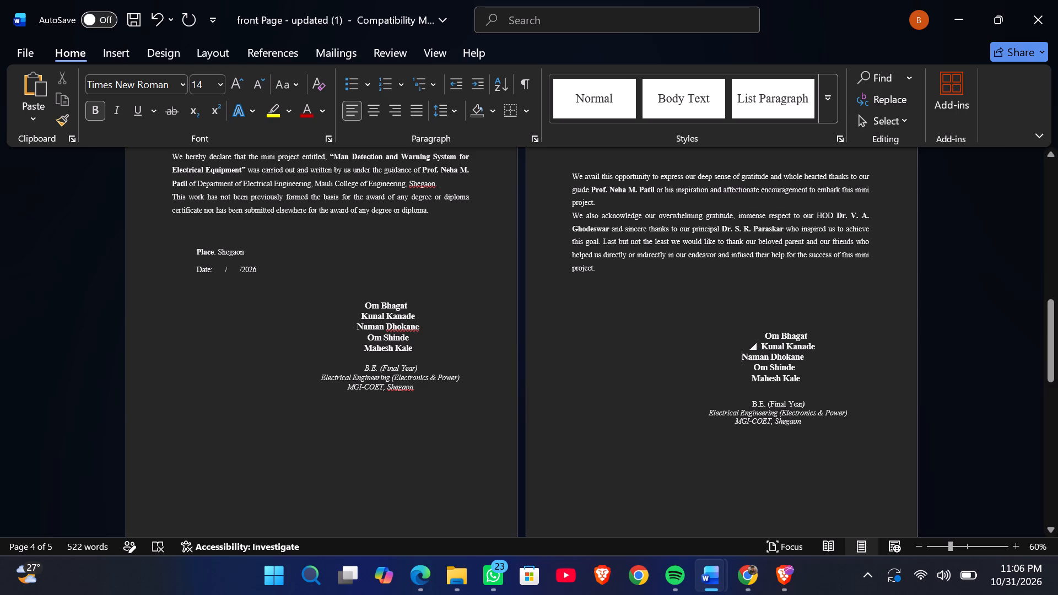
# Remove the second student name's centring in the Acknowledgement list and indent it with spaces to sit centred above the third name.
pyautogui.click(762, 344)
pyautogui.press('BackSpace')
pyautogui.press('space')
pyautogui.press('space')
pyautogui.press('space')
pyautogui.press('space')
pyautogui.press('space')
pyautogui.press('space')
pyautogui.press('space')
pyautogui.press('space')
pyautogui.press('space')
pyautogui.press('space')
pyautogui.press('space')
pyautogui.press('space')
pyautogui.press('space')
pyautogui.press('space')
pyautogui.press('space')
pyautogui.press('space')
pyautogui.press('space')
pyautogui.press('space')
pyautogui.press('space')
pyautogui.press('space')
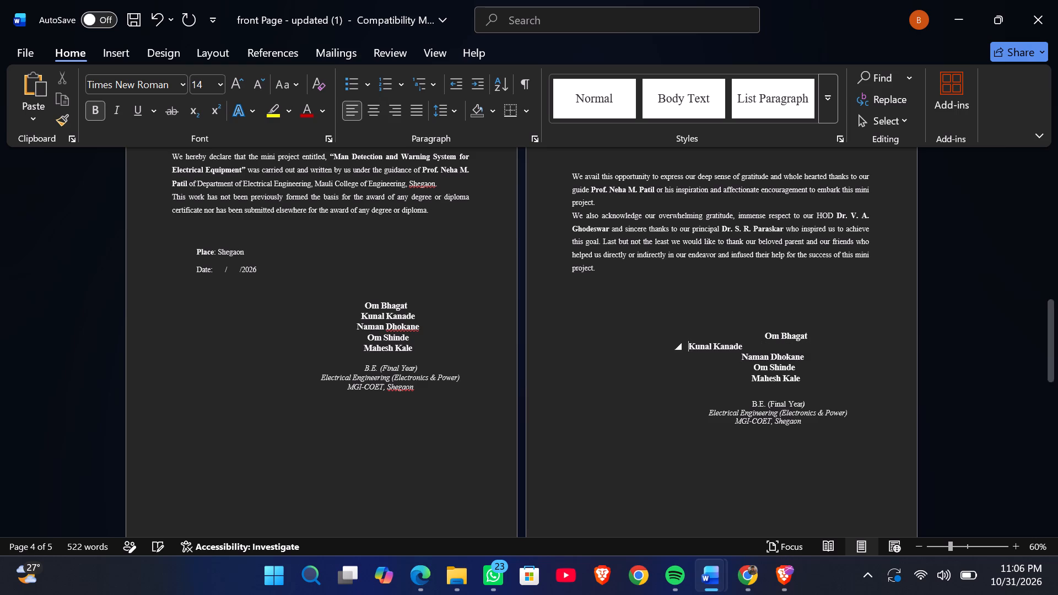
pyautogui.press('space')
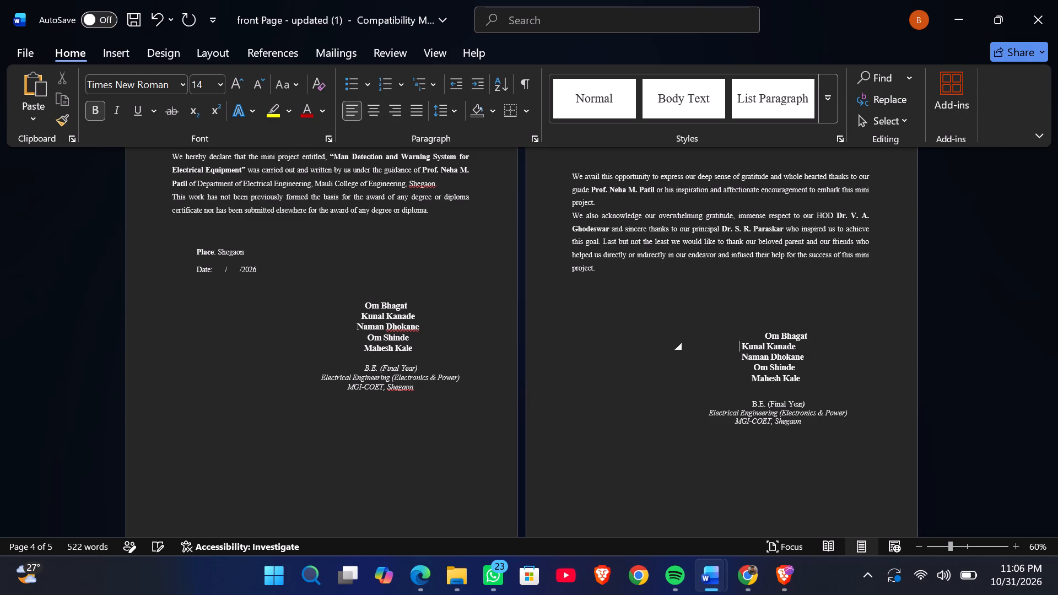
pyautogui.press('space')
pyautogui.press('space')
pyautogui.press('space')
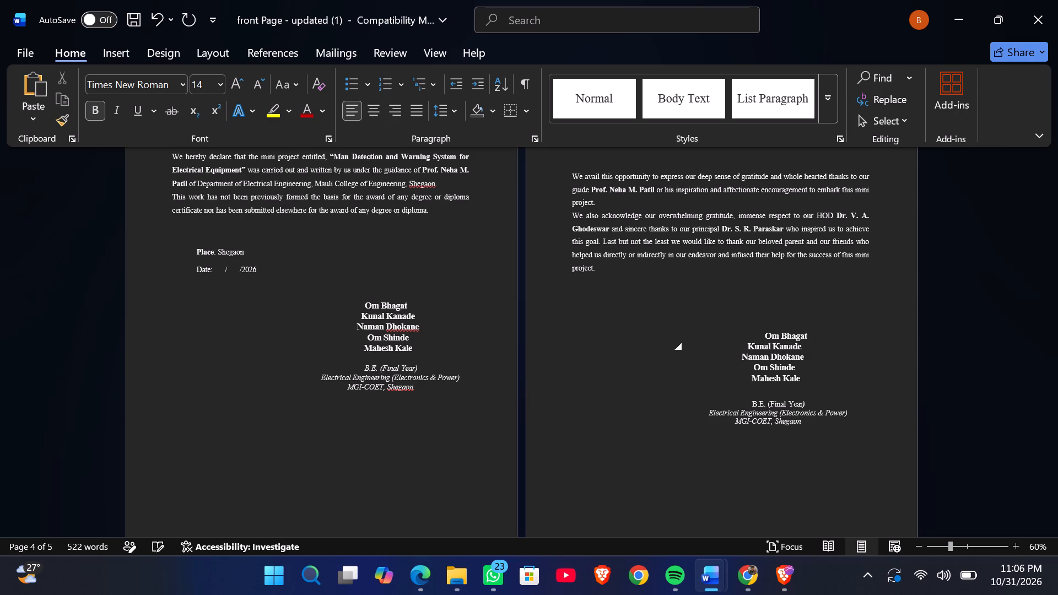
# Remove surplus spaces before the first student name in the Acknowledgement list so it is centred above the names below.
pyautogui.click(765, 336)
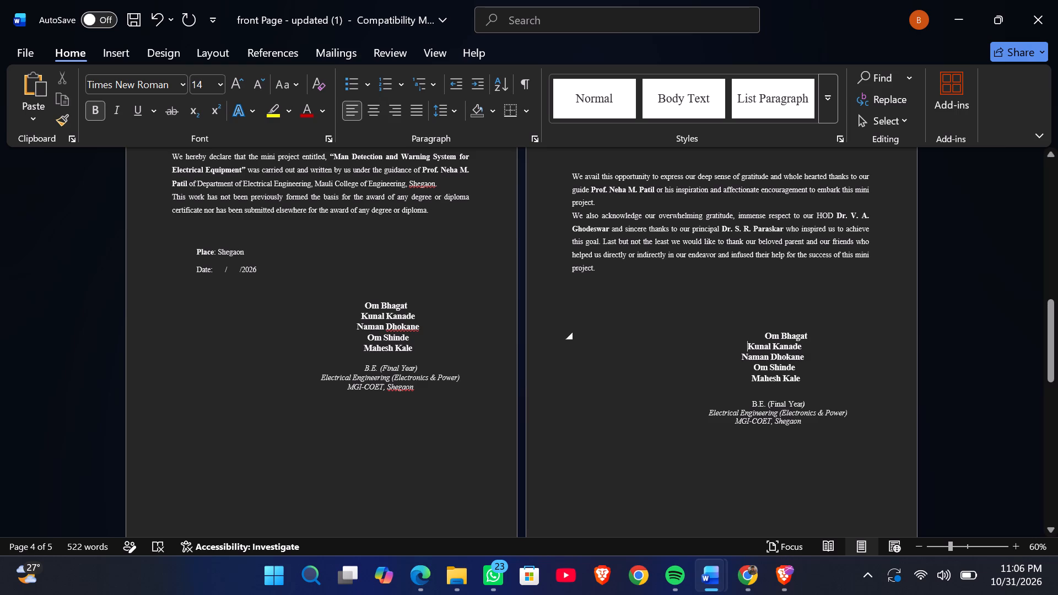
pyautogui.press('BackSpace')
pyautogui.press('BackSpace')
pyautogui.press('BackSpace')
pyautogui.press('BackSpace')
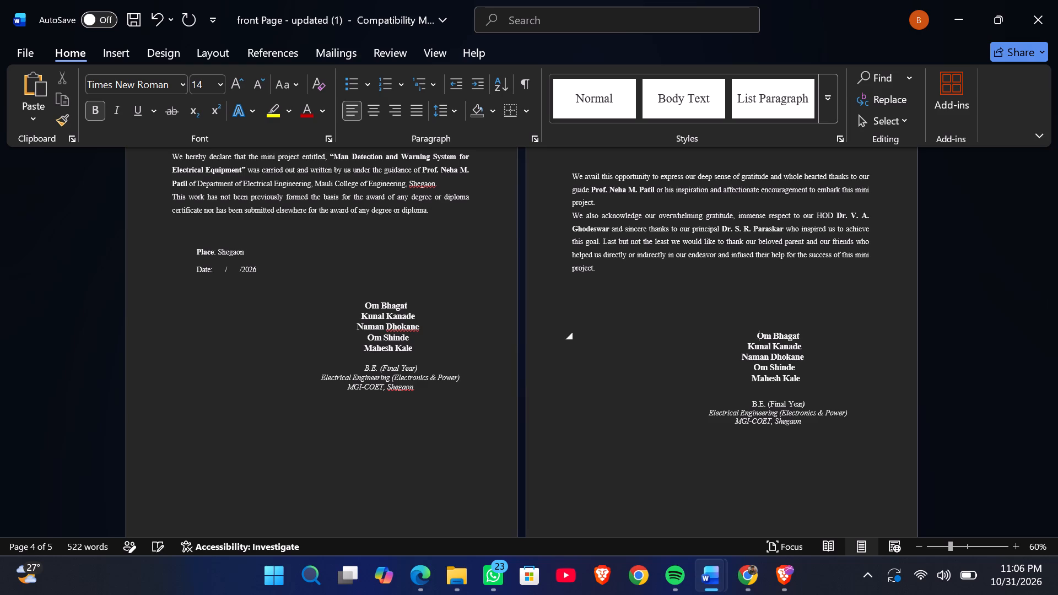
pyautogui.press('BackSpace')
pyautogui.press('BackSpace')
pyautogui.press('BackSpace')
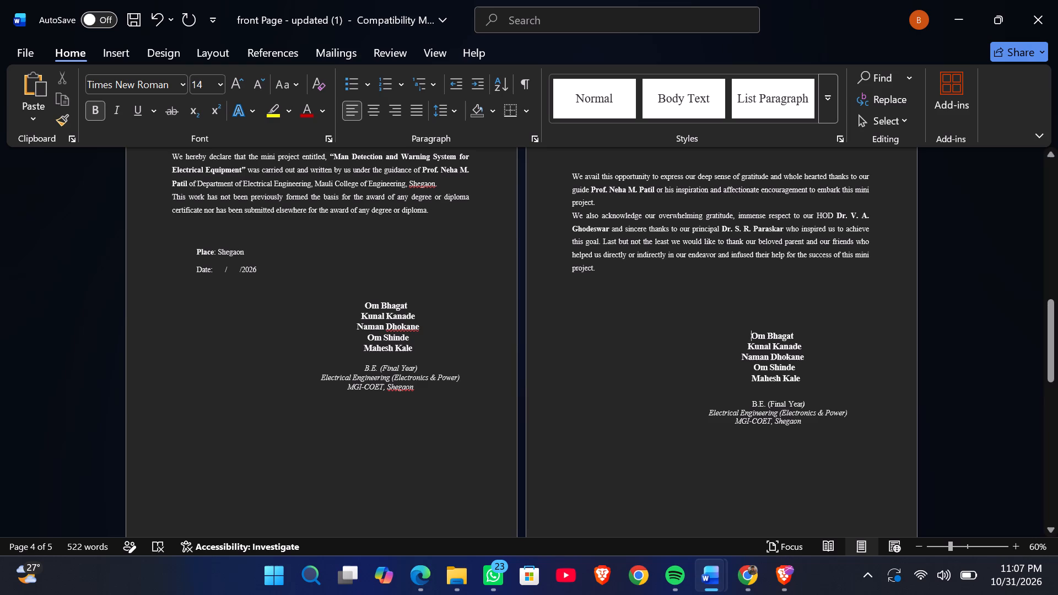
# Add four blank lines between the Date line and the student names in the Declaration to match the Acknowledgement list's height.
pyautogui.scroll(-2, 829, 451)
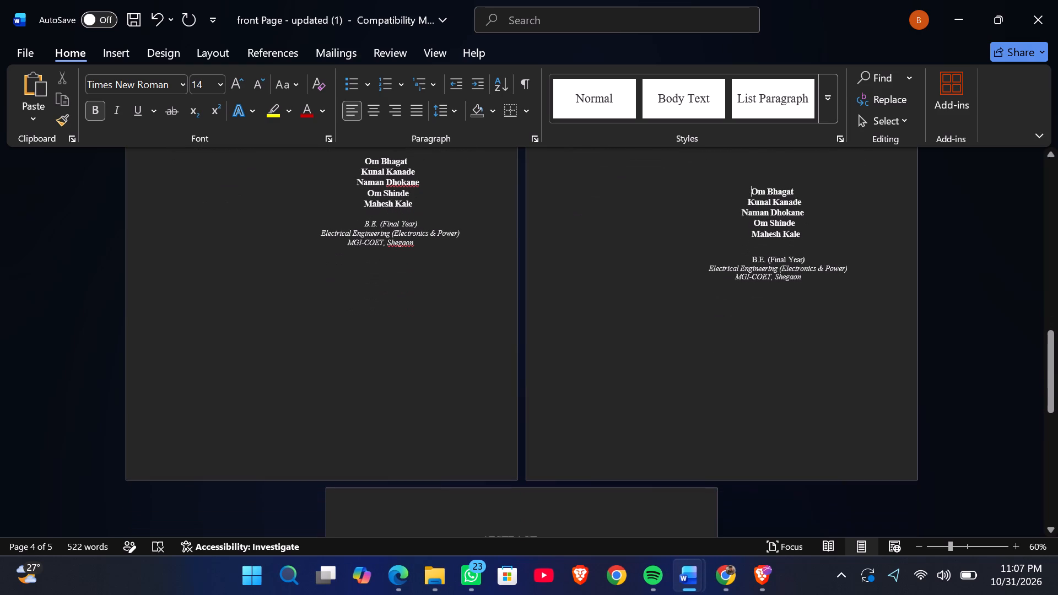
pyautogui.scroll(3, 829, 451)
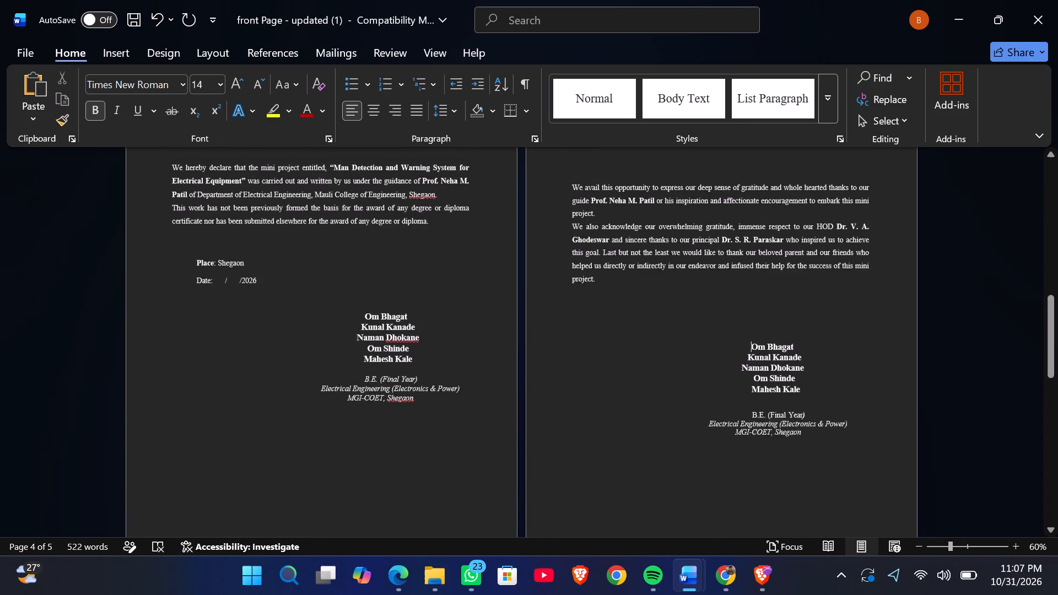
pyautogui.scroll(1, 829, 451)
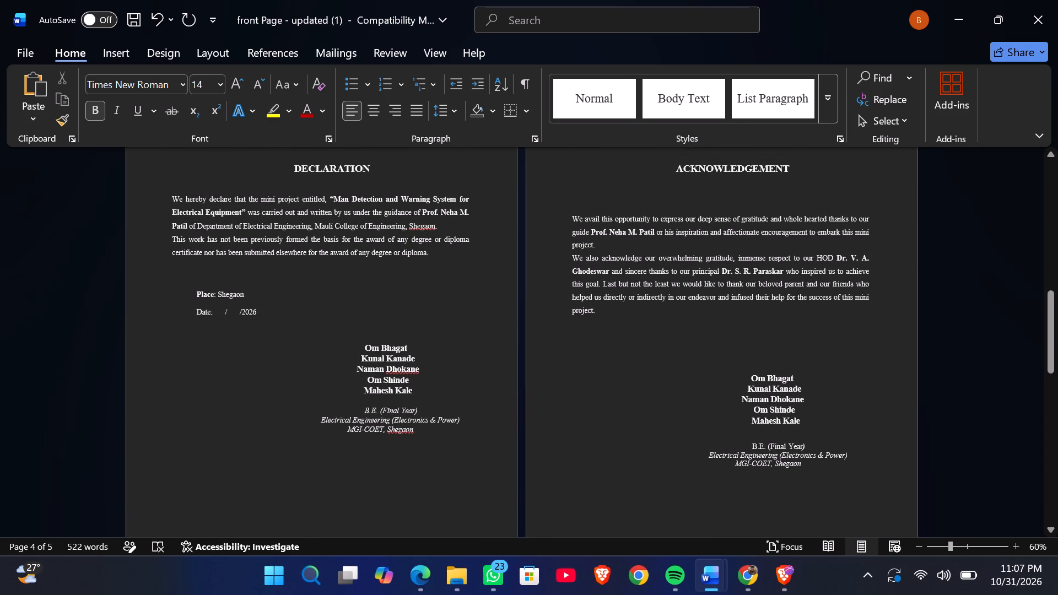
pyautogui.click(376, 332)
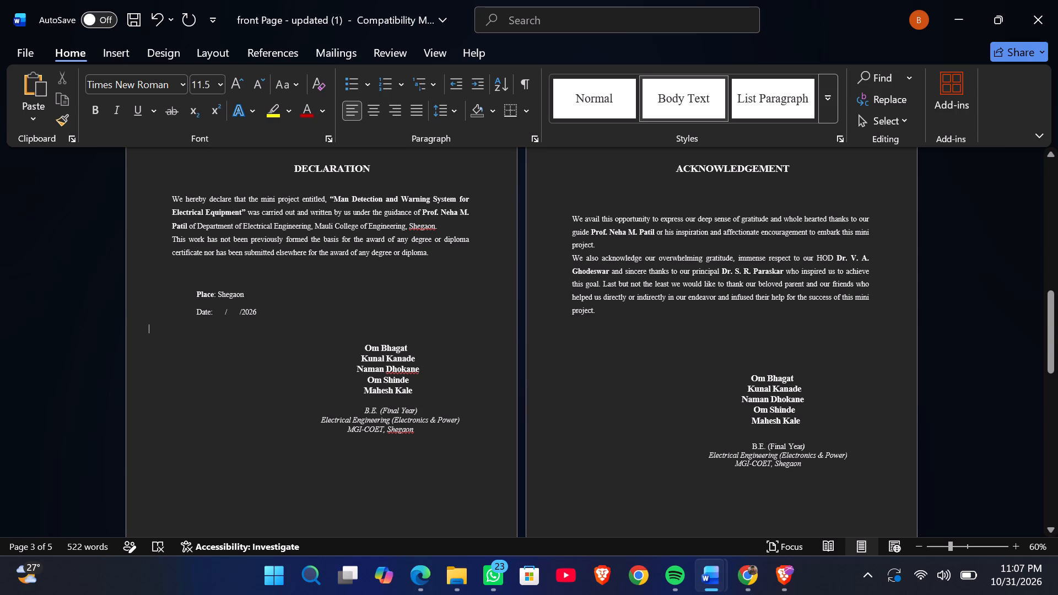
pyautogui.click(388, 333)
pyautogui.press('Return')
pyautogui.press('Return')
pyautogui.press('Return')
pyautogui.press('Return')
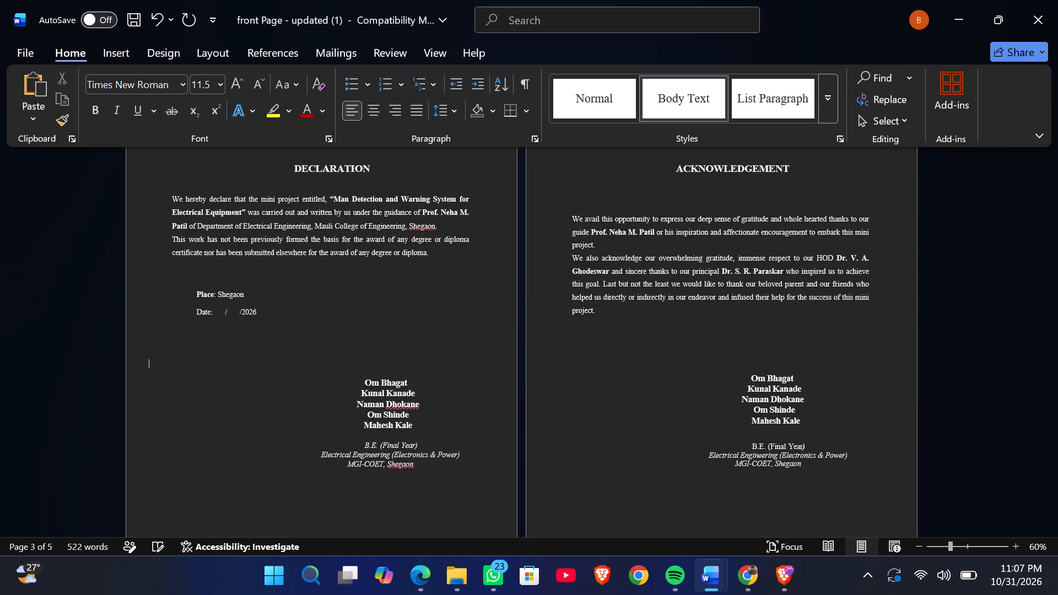
pyautogui.press('Return')
pyautogui.press('BackSpace')
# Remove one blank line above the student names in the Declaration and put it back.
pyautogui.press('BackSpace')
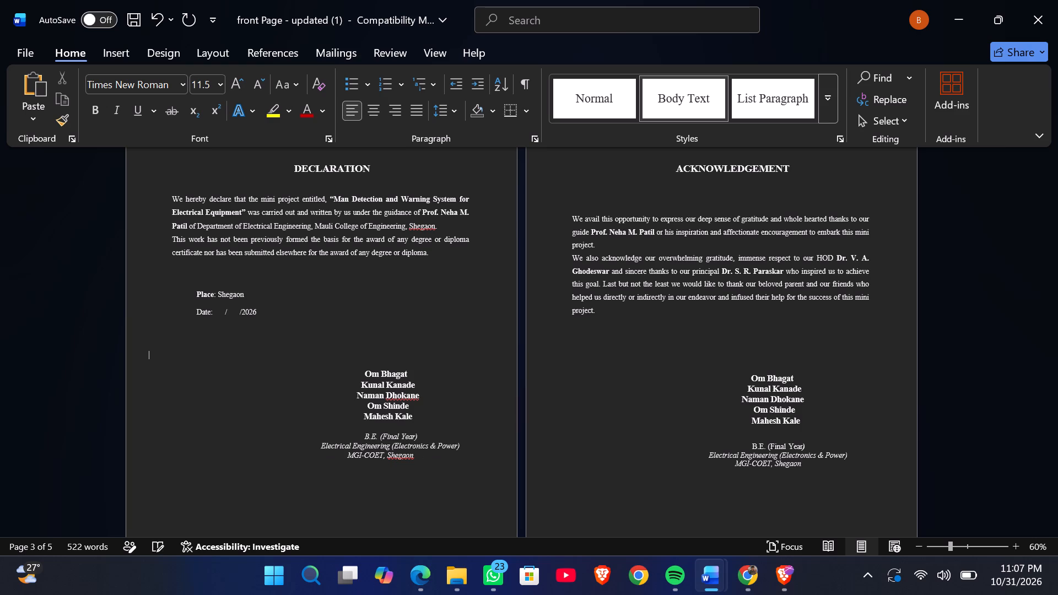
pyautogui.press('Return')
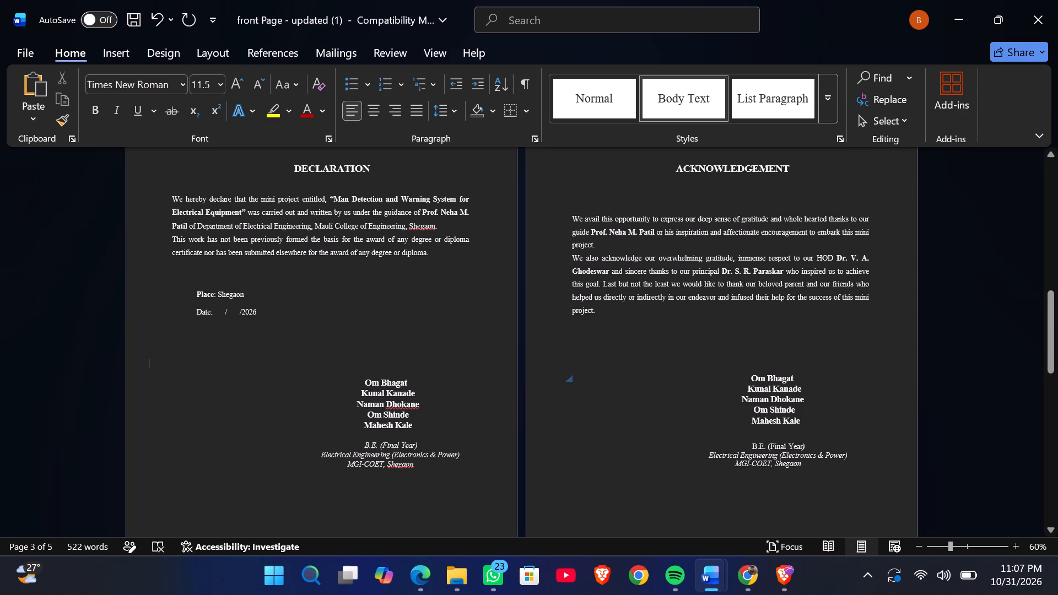
# Save the updated front page document.
pyautogui.scroll(5, 479, 321)
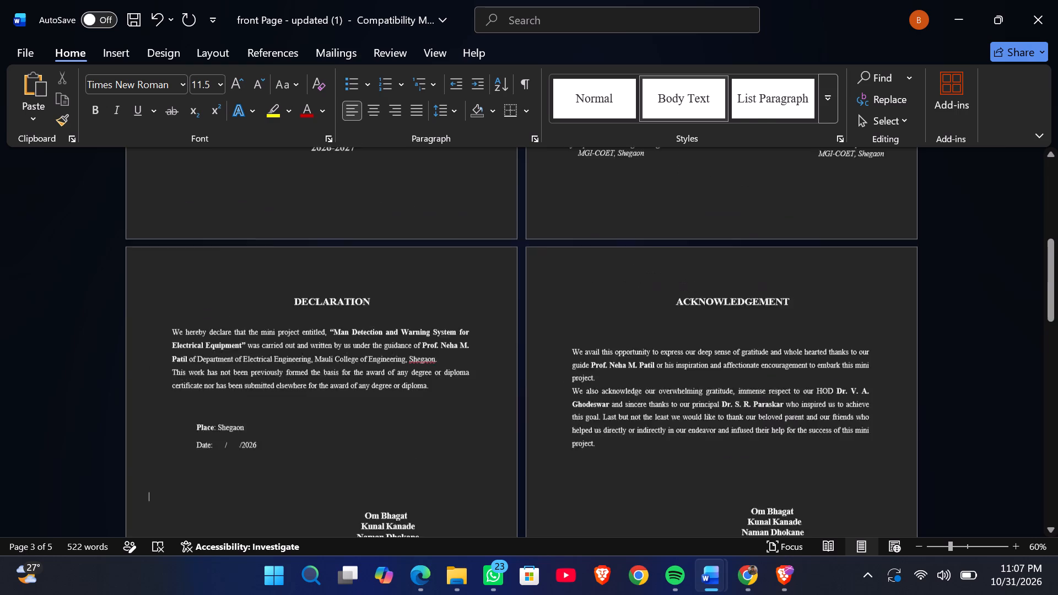
pyautogui.scroll(7, 479, 321)
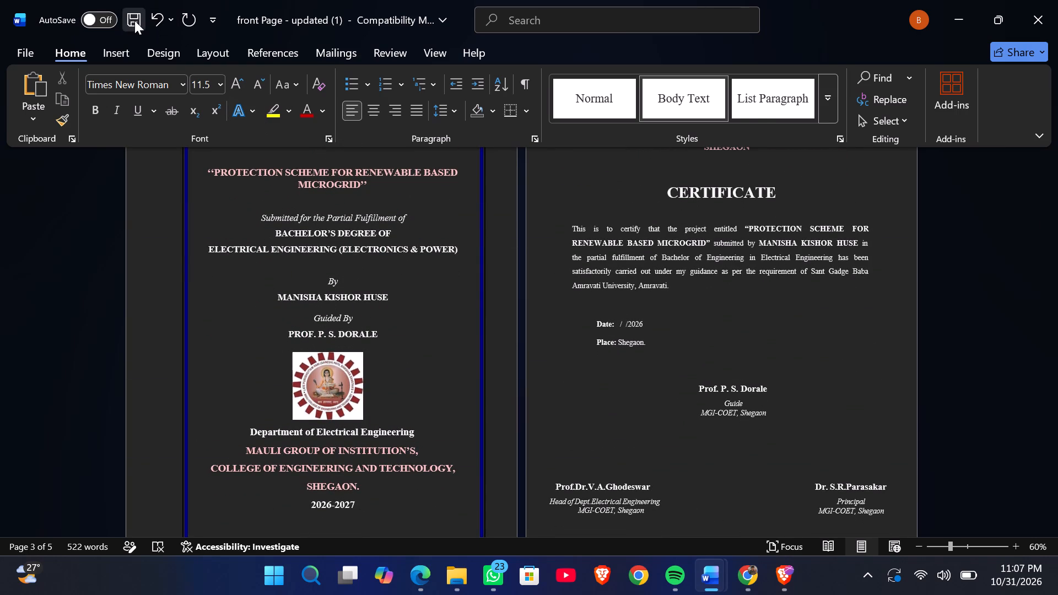
pyautogui.click(134, 20)
pyautogui.click(134, 20)
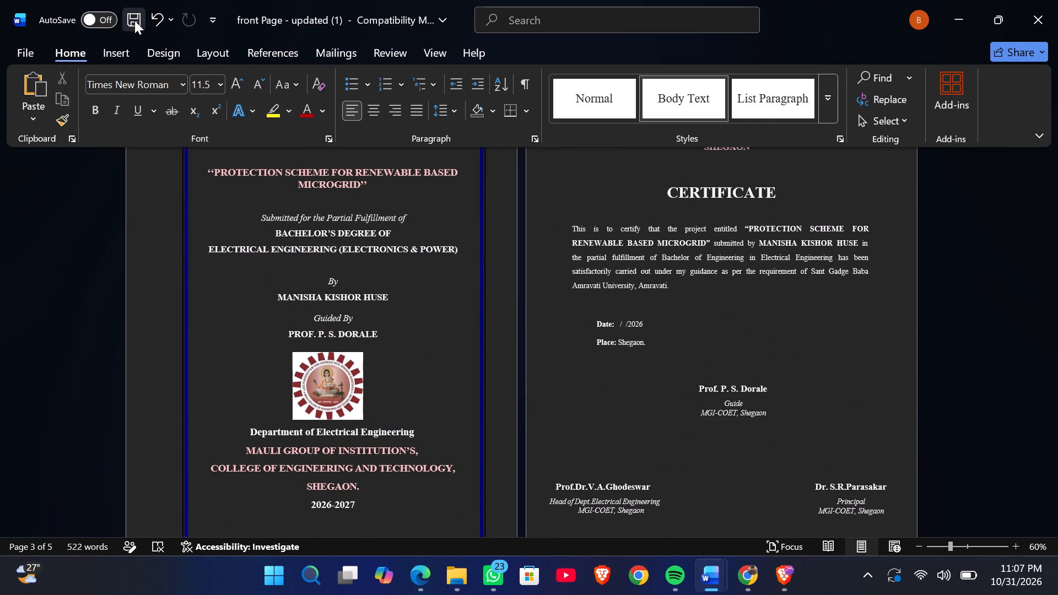
pyautogui.tripleClick(134, 20)
pyautogui.click(134, 20)
pyautogui.tripleClick(134, 20)
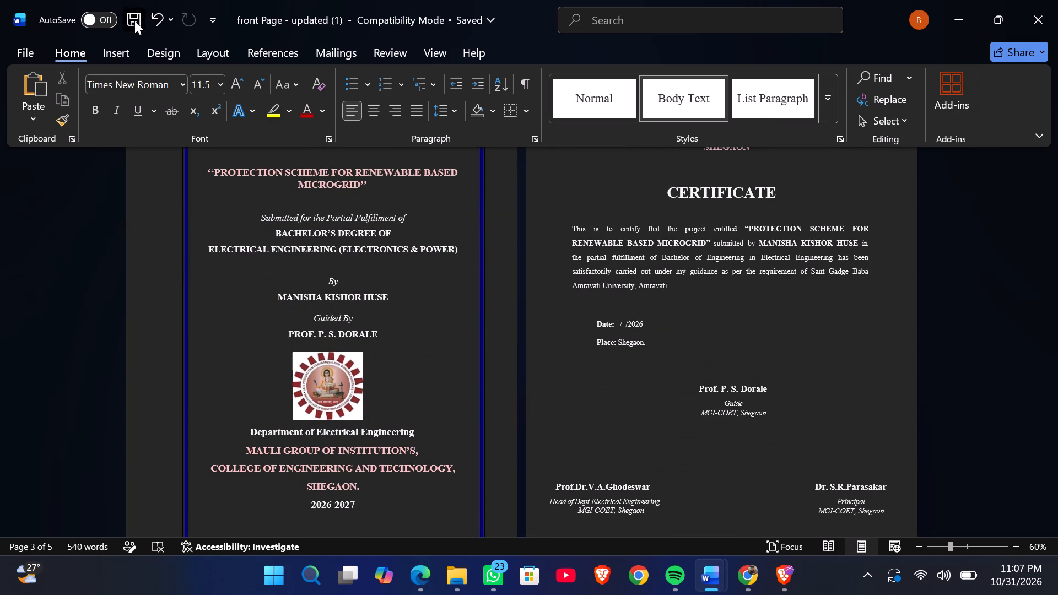
pyautogui.tripleClick(134, 20)
pyautogui.click(134, 20)
pyautogui.tripleClick(134, 20)
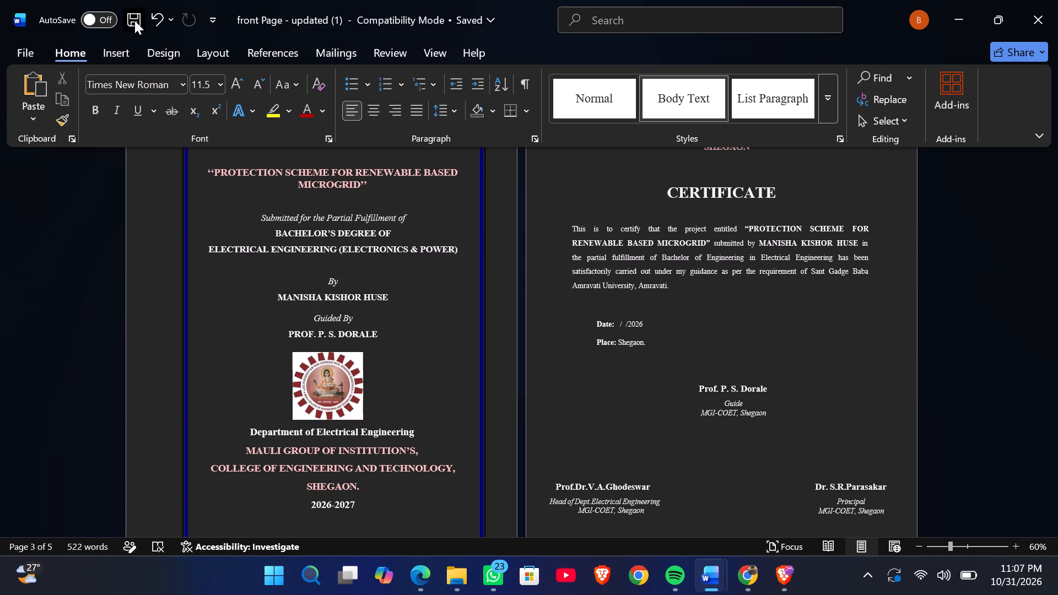
pyautogui.click(134, 20)
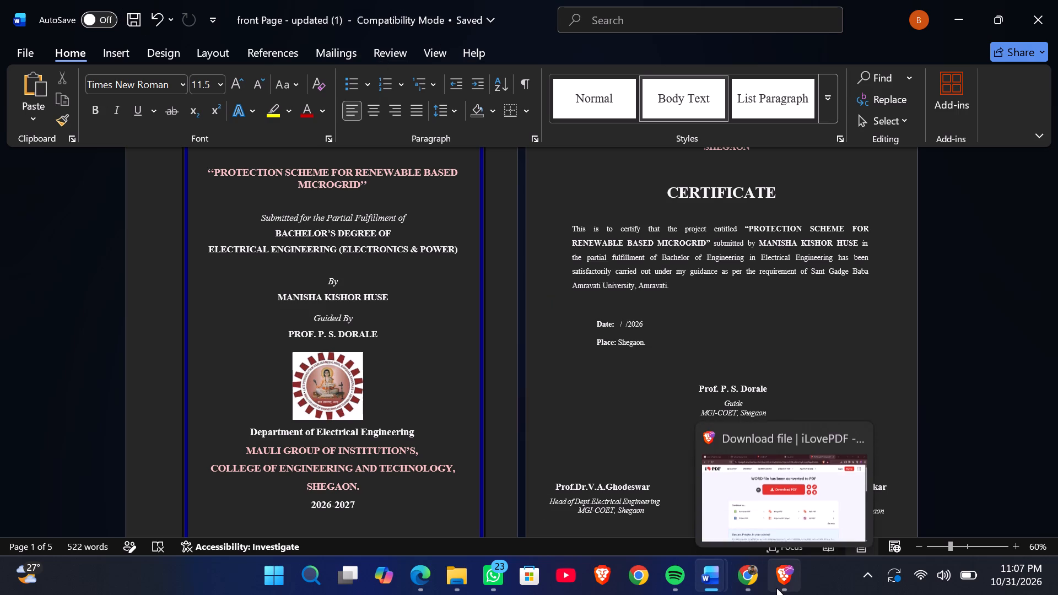
# Switch to iLovePDF in the browser, return to Word to PDF, and convert the file "front Page - updated (1)" to PDF.
pyautogui.click(775, 495)
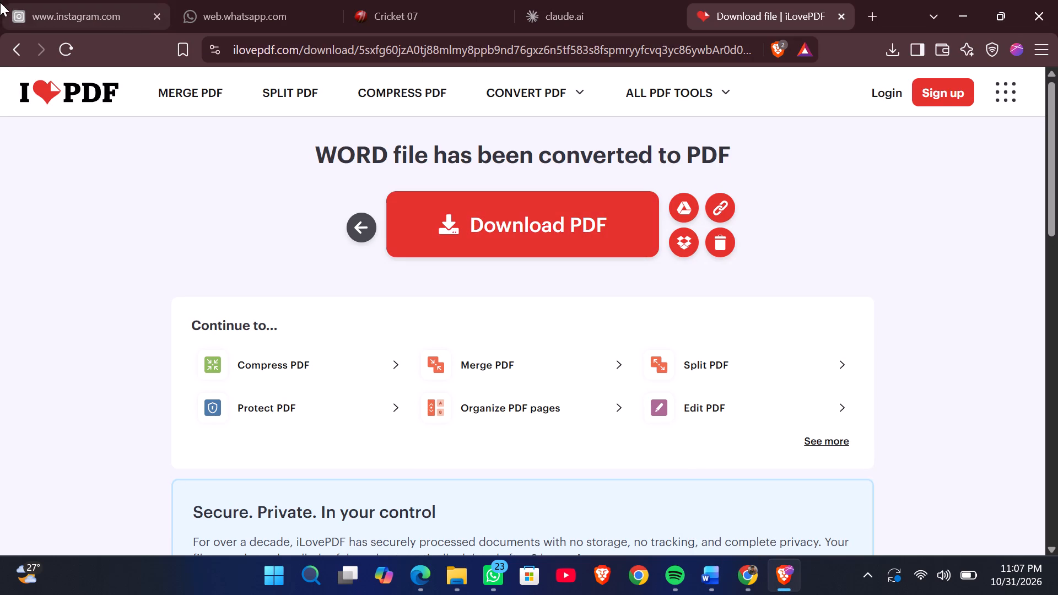
pyautogui.click(14, 52)
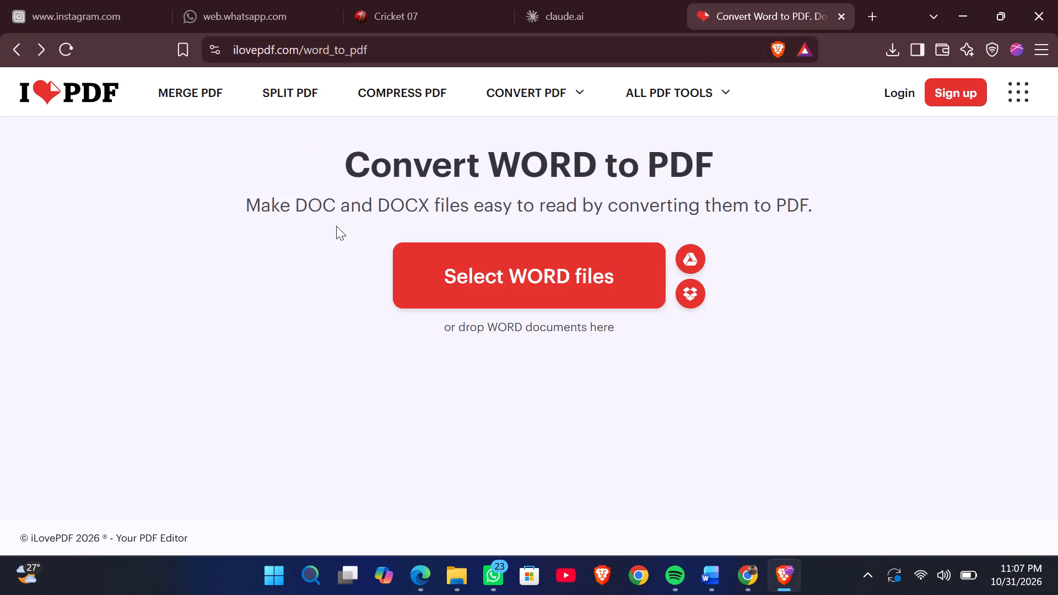
pyautogui.click(474, 267)
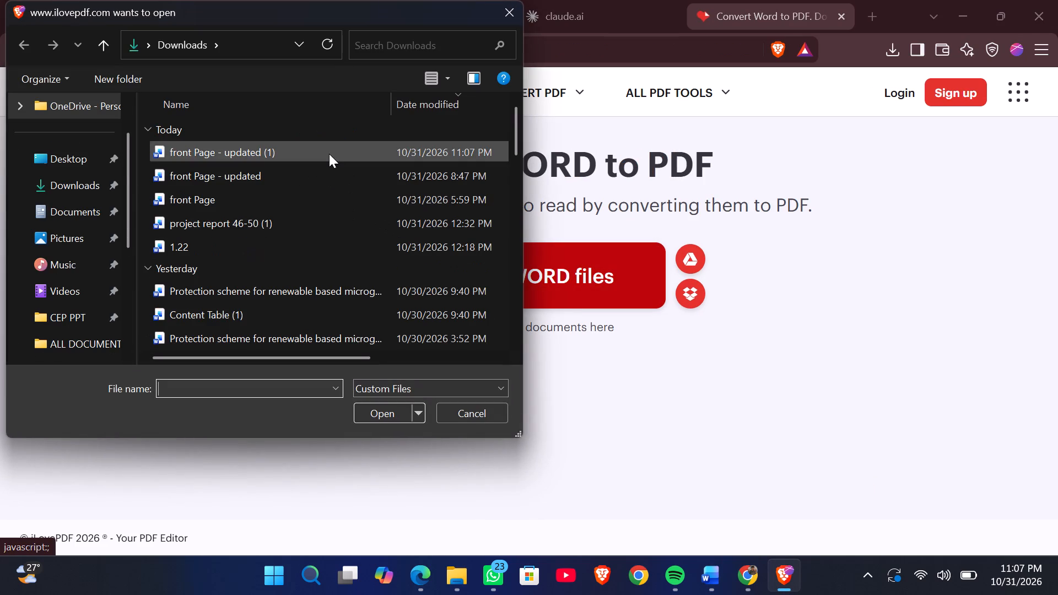
pyautogui.click(329, 154)
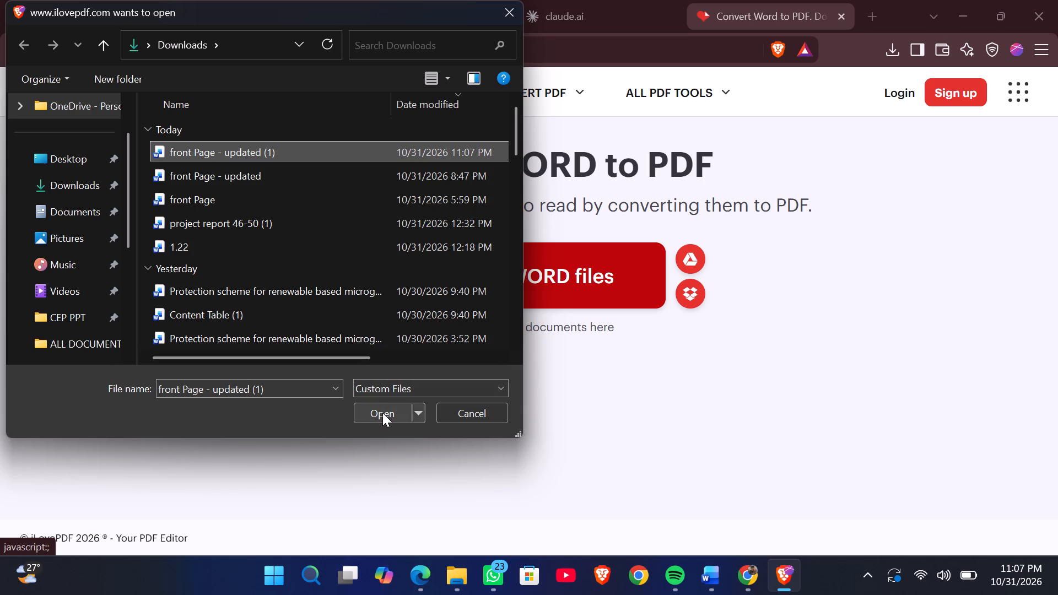
pyautogui.click(382, 413)
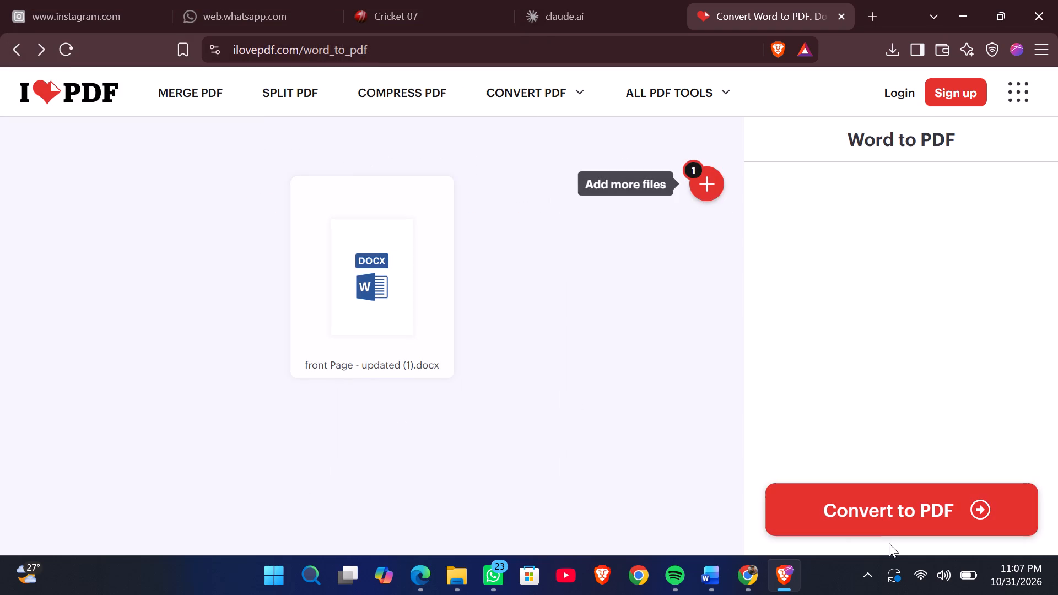
pyautogui.click(889, 523)
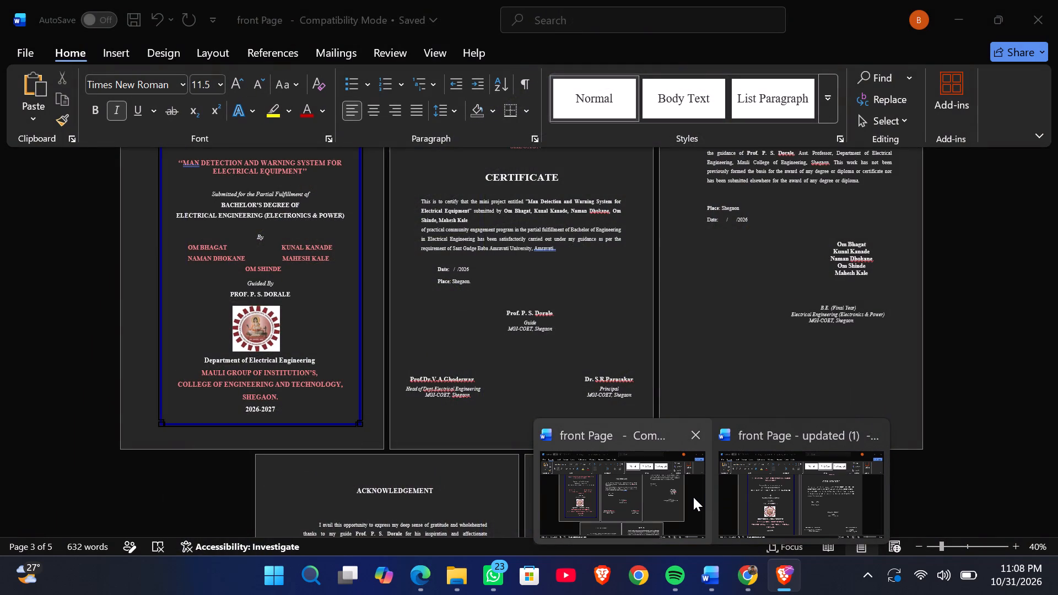
# Switch to the other Word document, "front Page", and save it.
pyautogui.click(693, 497)
pyautogui.scroll(2, 615, 371)
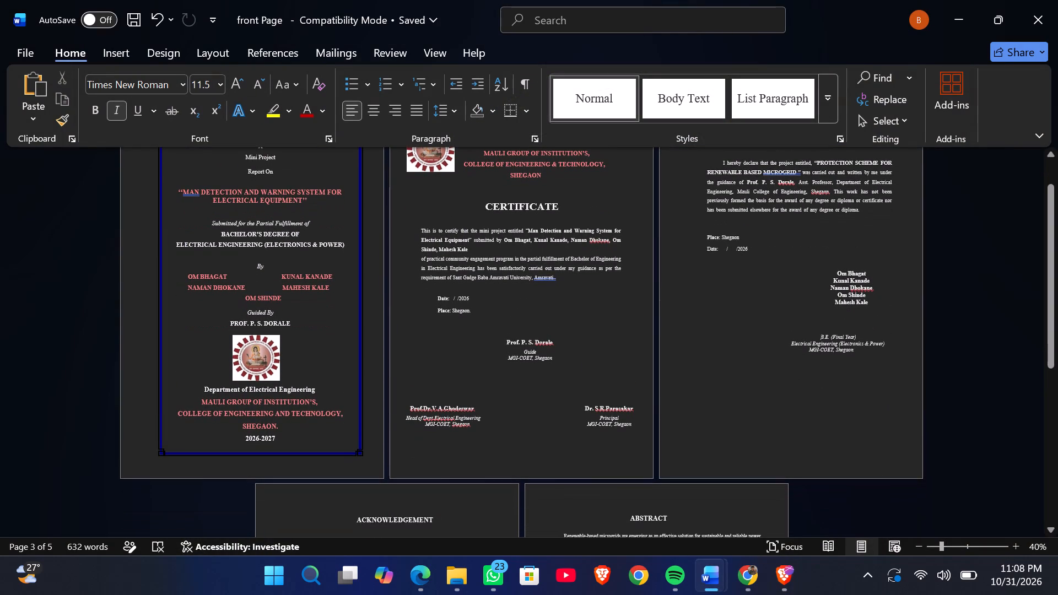
pyautogui.click(139, 19)
pyautogui.tripleClick(139, 19)
pyautogui.click(139, 19)
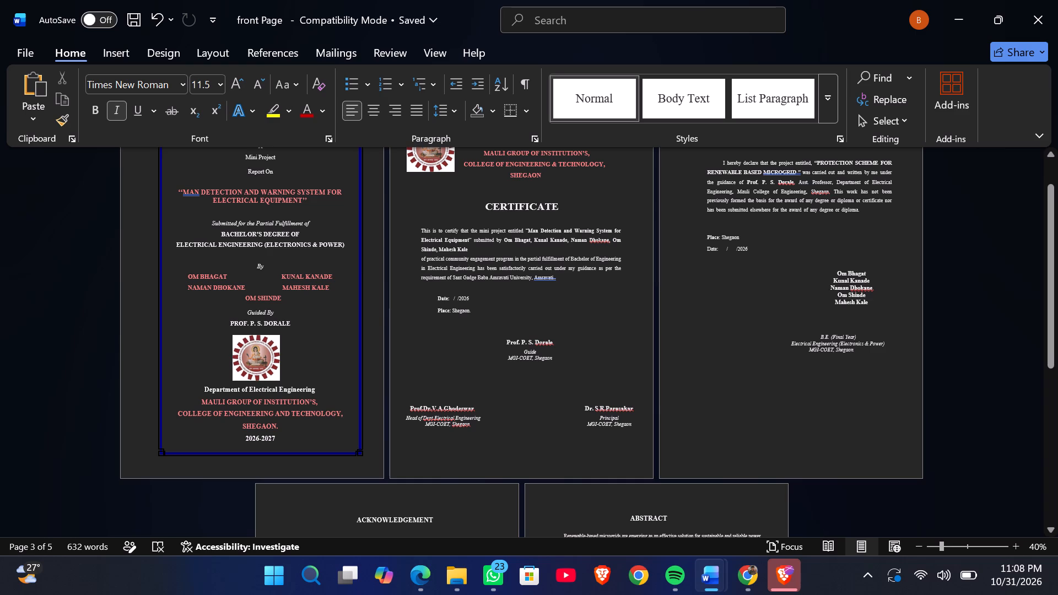
# Delete the professor's name above the Guide label on the Certificate page.
pyautogui.scroll(1, 741, 182)
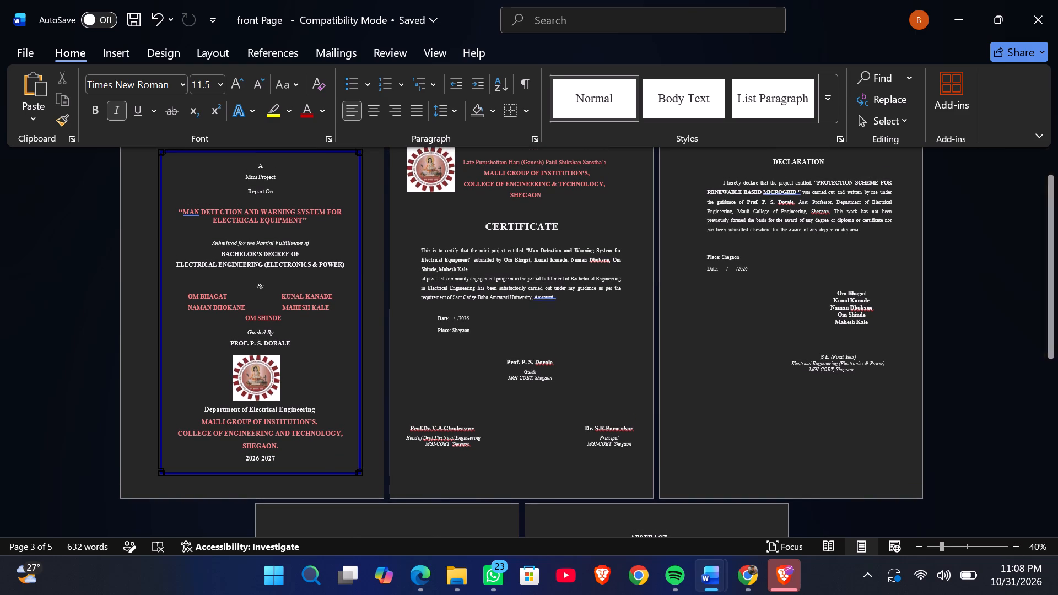
pyautogui.click(564, 361)
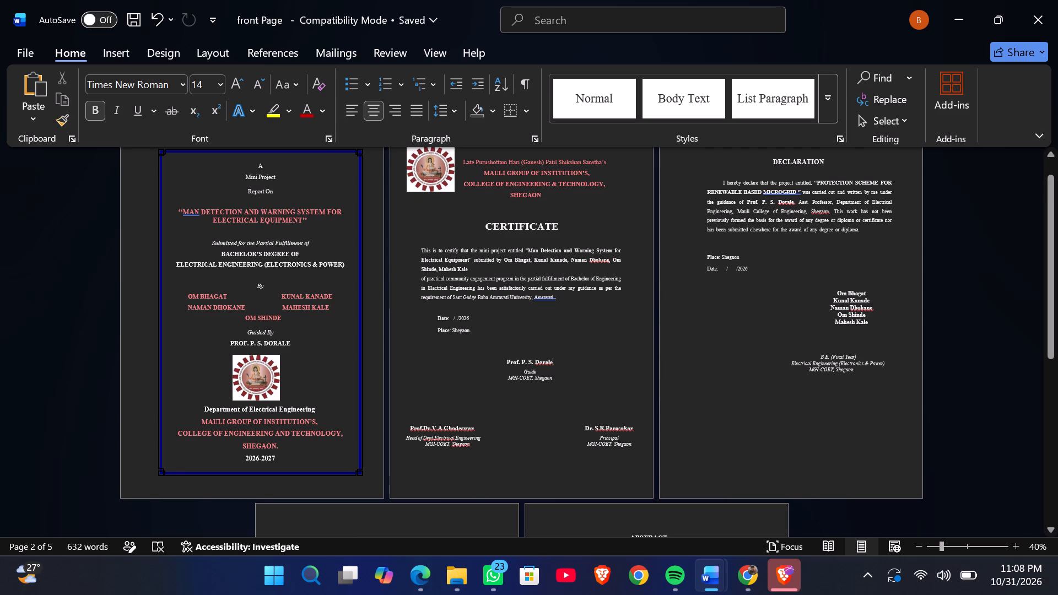
pyautogui.press('BackSpace')
pyautogui.press('BackSpace')
pyautogui.press('BackSpace')
pyautogui.press('BackSpace')
pyautogui.press('BackSpace')
pyautogui.press('BackSpace')
pyautogui.press('BackSpace')
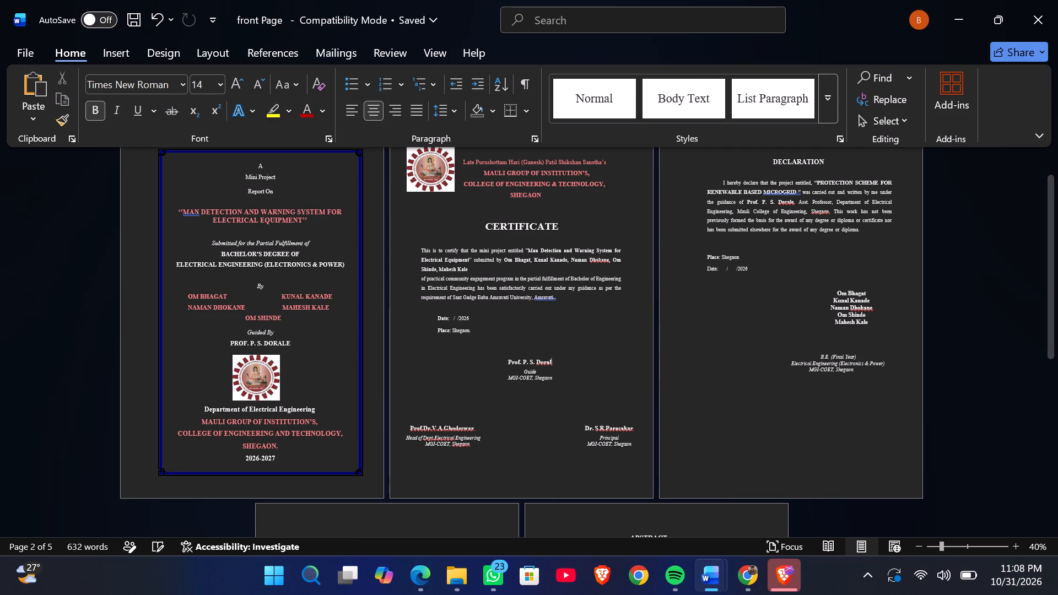
pyautogui.press('BackSpace')
pyautogui.press('BackSpace')
pyautogui.press('BackSpace')
pyautogui.press('BackSpace')
pyautogui.press('BackSpace')
pyautogui.press('BackSpace')
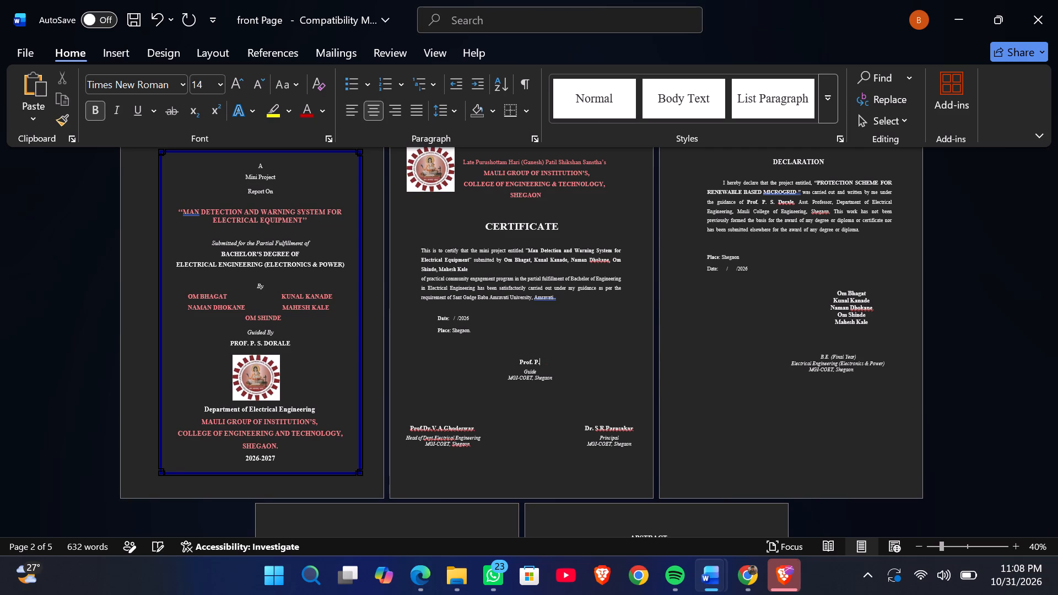
pyautogui.press('BackSpace')
pyautogui.press('BackSpace')
pyautogui.press('BackSpace')
pyautogui.press('BackSpace')
pyautogui.press('BackSpace')
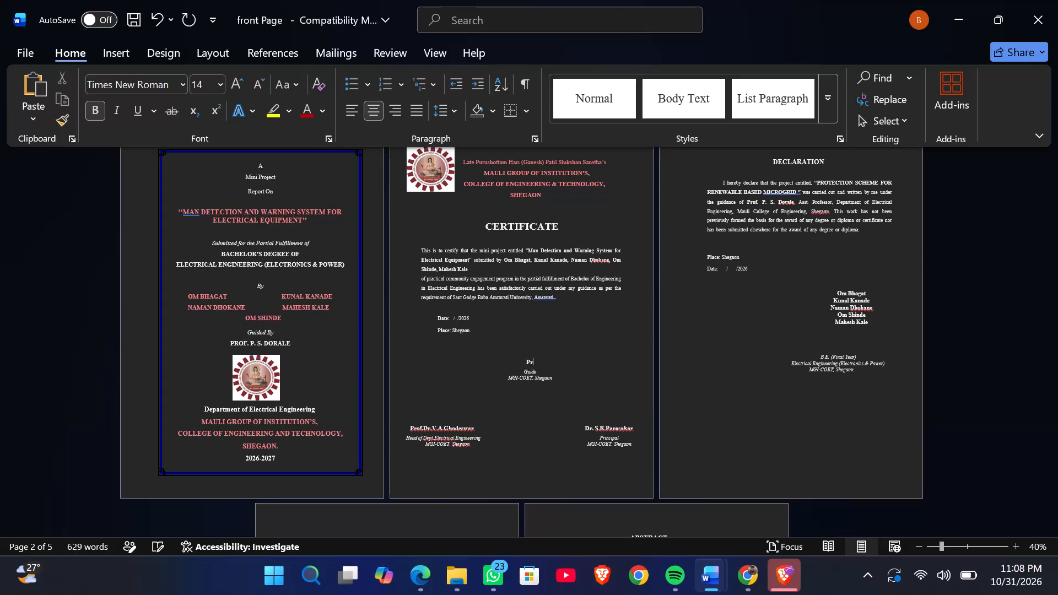
pyautogui.press('BackSpace')
pyautogui.press('BackSpace')
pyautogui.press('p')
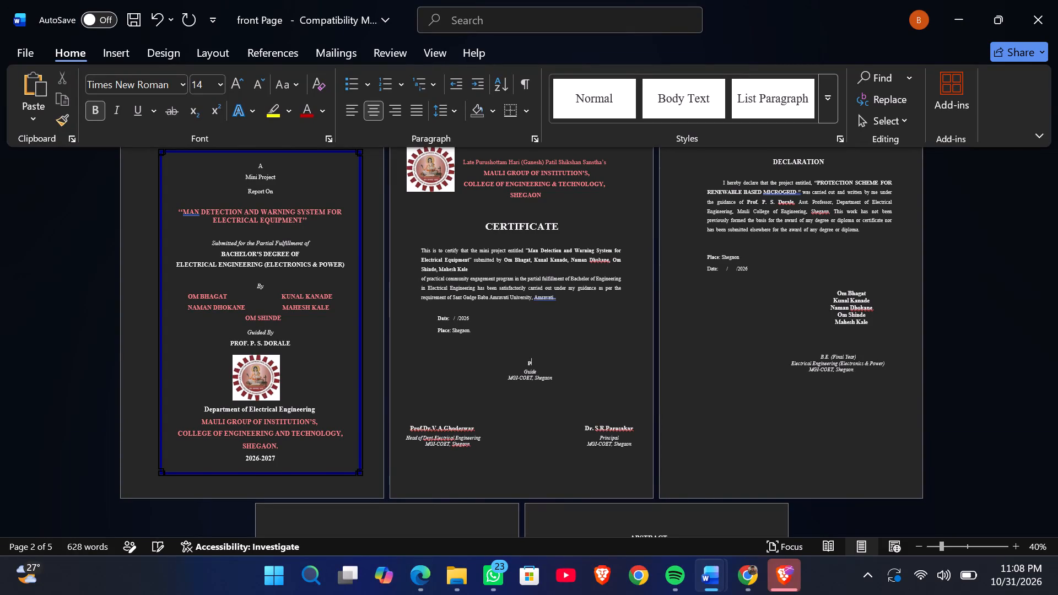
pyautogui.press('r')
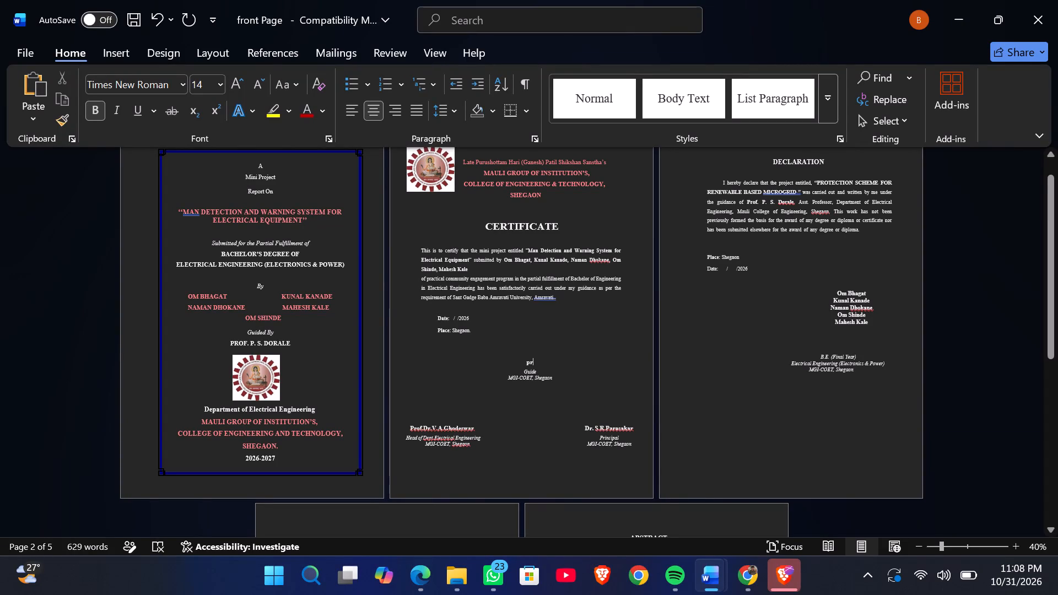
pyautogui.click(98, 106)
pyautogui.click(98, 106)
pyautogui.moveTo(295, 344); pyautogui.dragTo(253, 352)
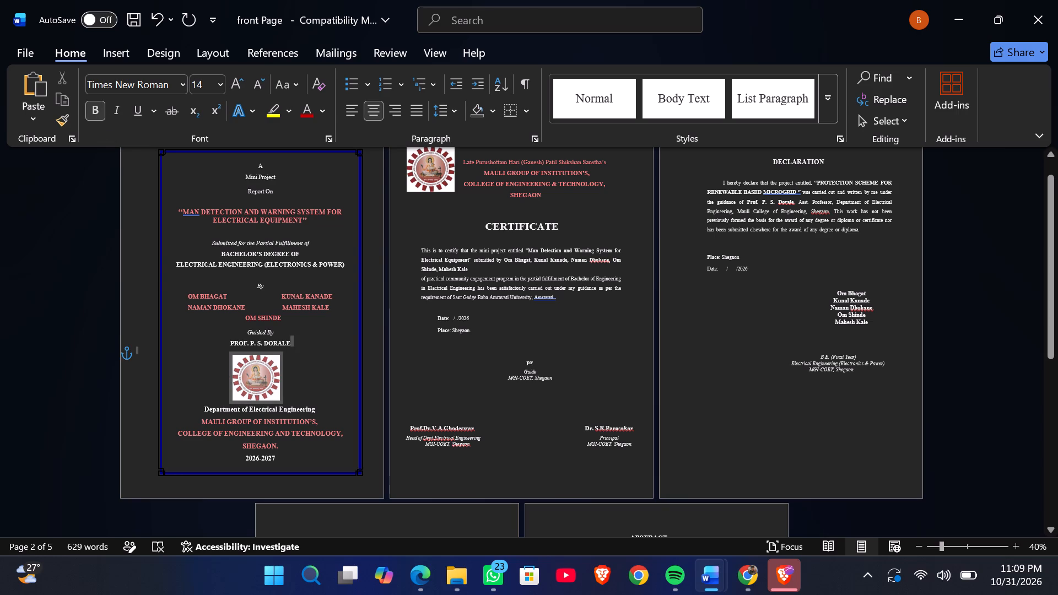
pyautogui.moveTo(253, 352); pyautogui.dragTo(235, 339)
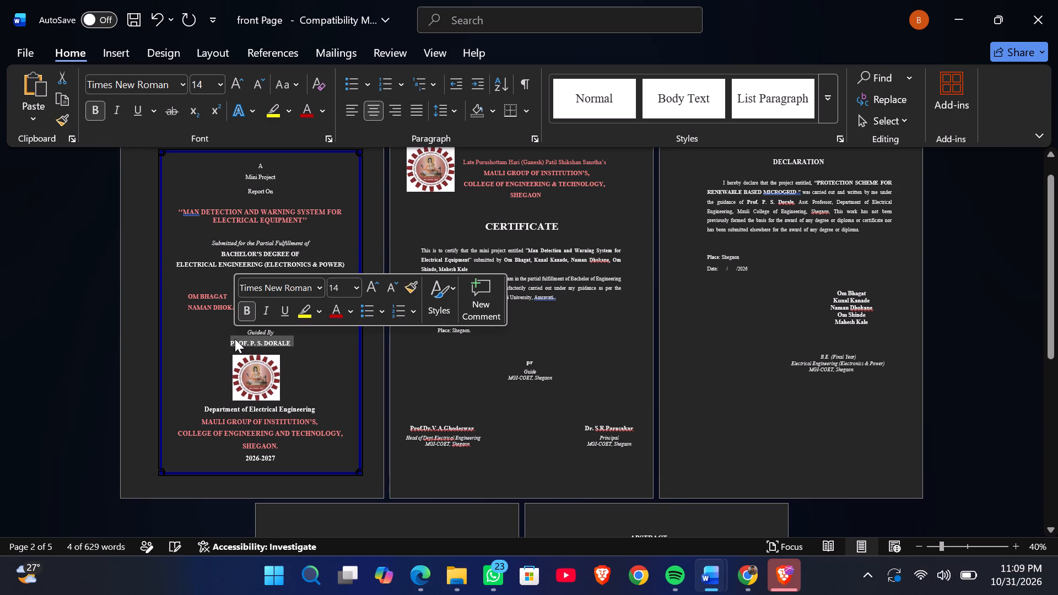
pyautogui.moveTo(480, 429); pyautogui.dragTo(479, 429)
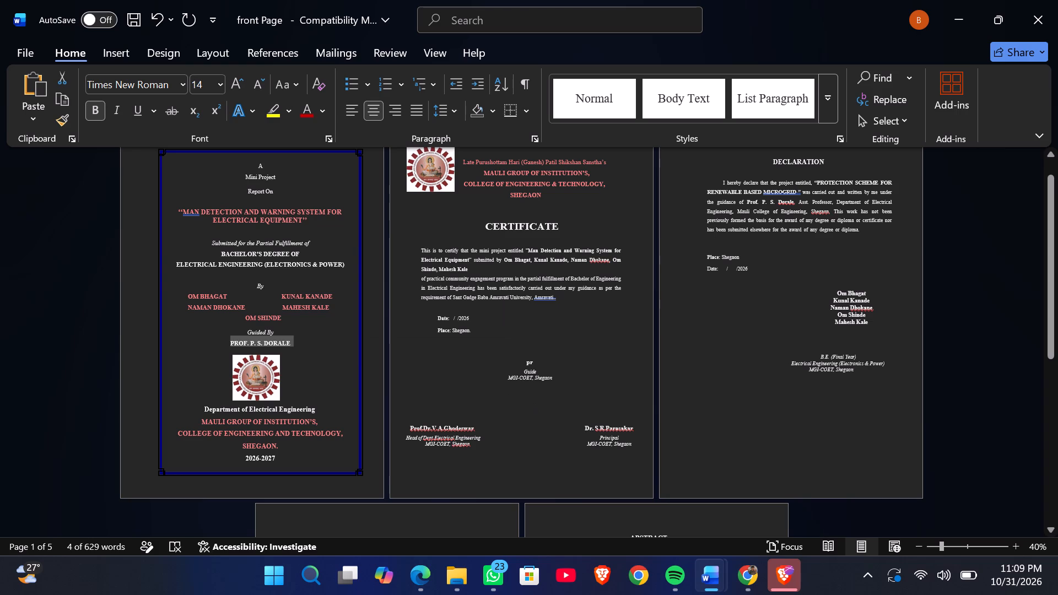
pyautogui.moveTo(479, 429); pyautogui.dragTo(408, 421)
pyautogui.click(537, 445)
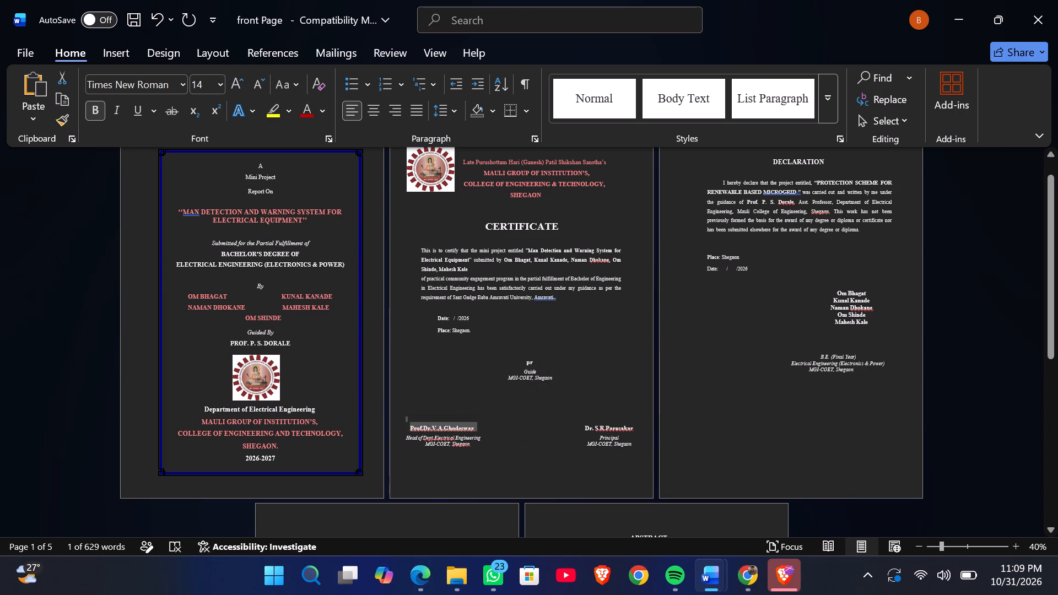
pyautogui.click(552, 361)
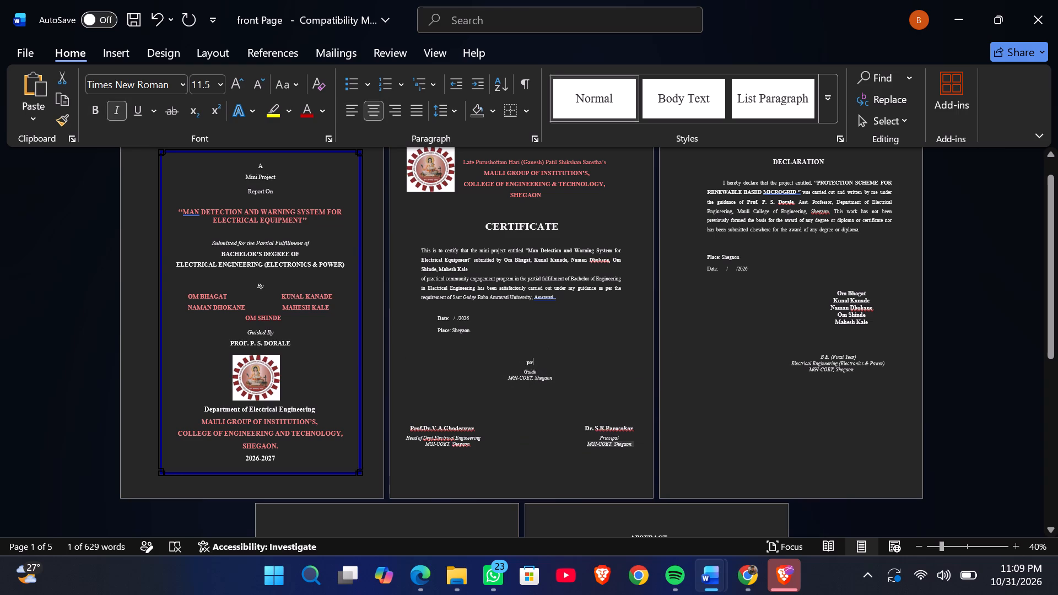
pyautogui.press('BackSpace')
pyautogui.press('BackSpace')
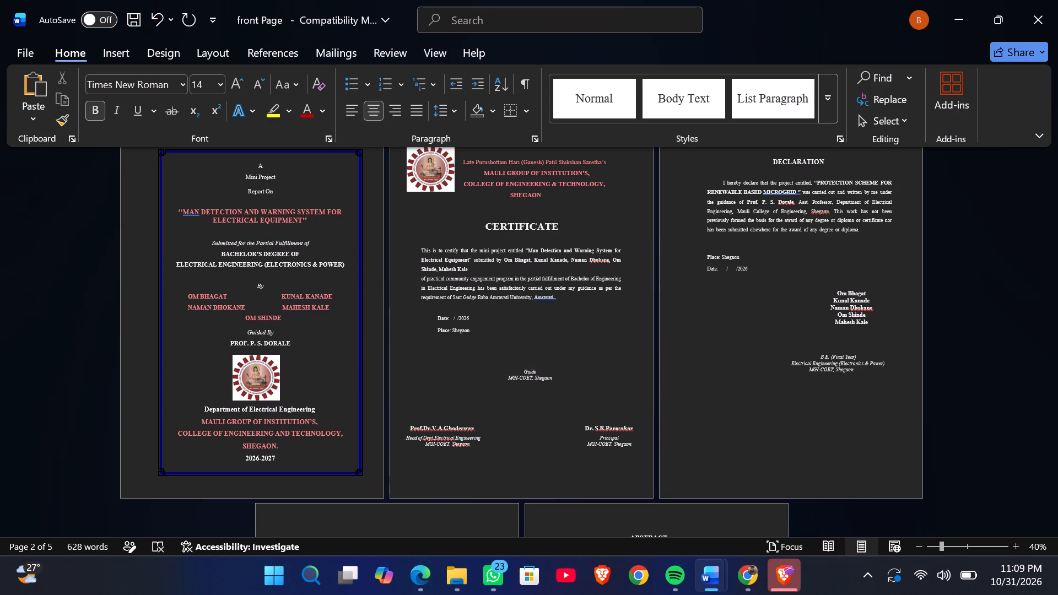
# Enter "Prof. " on the empty line above the Guide label on the Certificate page.
pyautogui.hotkey('shift', 'p')
pyautogui.press('r')
pyautogui.press('o')
pyautogui.press('f')
pyautogui.press('.')
pyautogui.press('space')
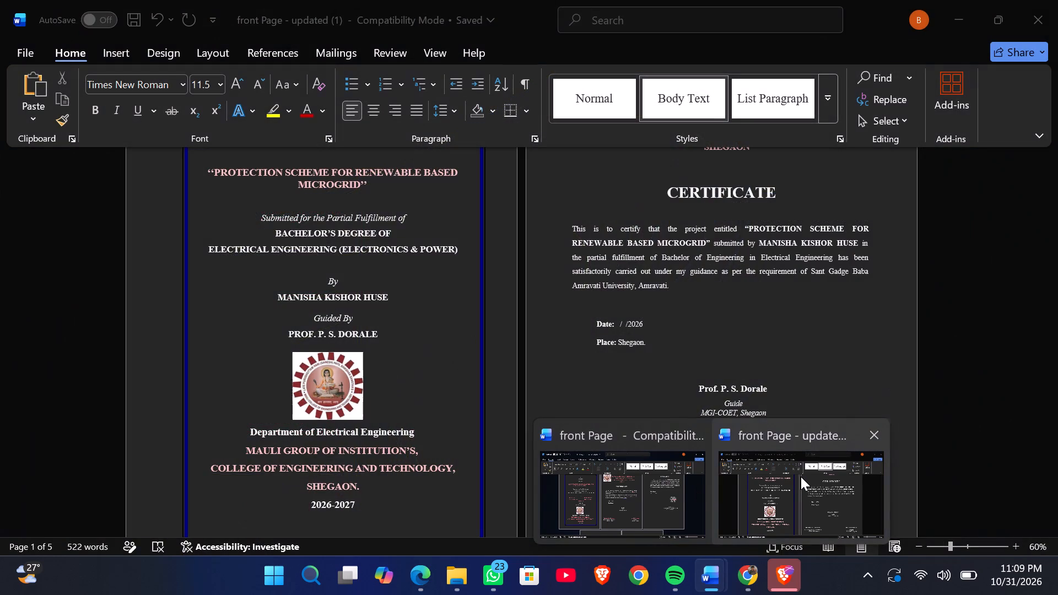
# Look up the guide's name in "front Page - updated (1)" and complete it after "Prof." on the Certificate page of "front Page".
pyautogui.click(801, 477)
pyautogui.scroll(-2, 801, 477)
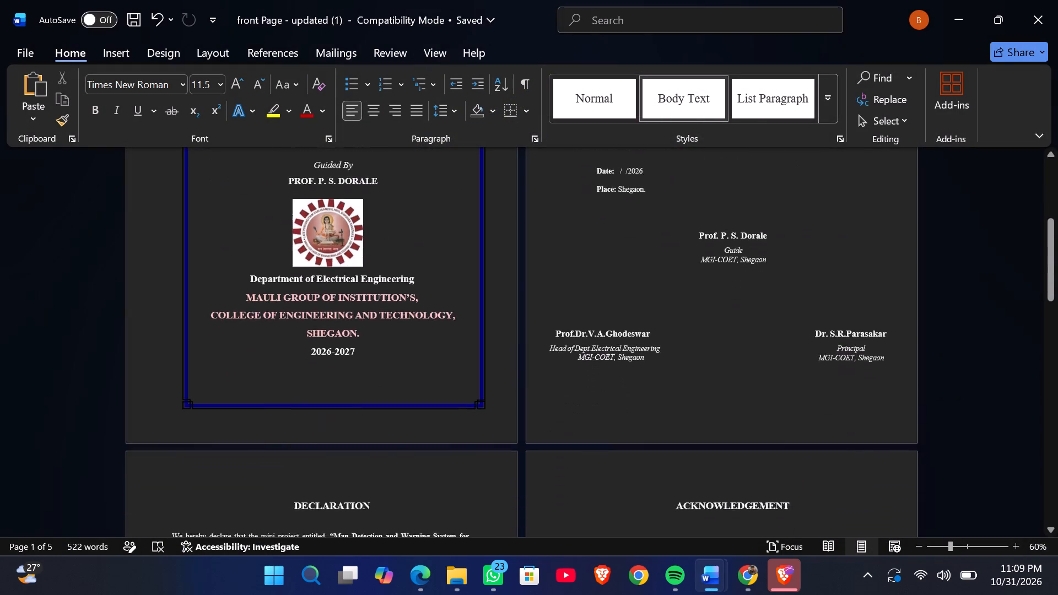
pyautogui.scroll(-3, 801, 477)
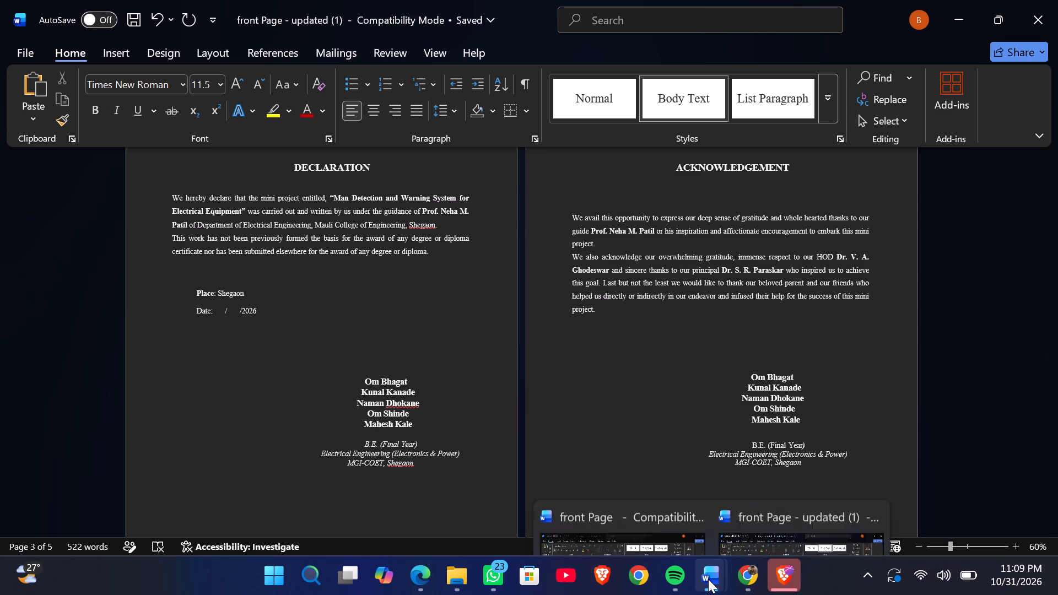
pyautogui.click(650, 511)
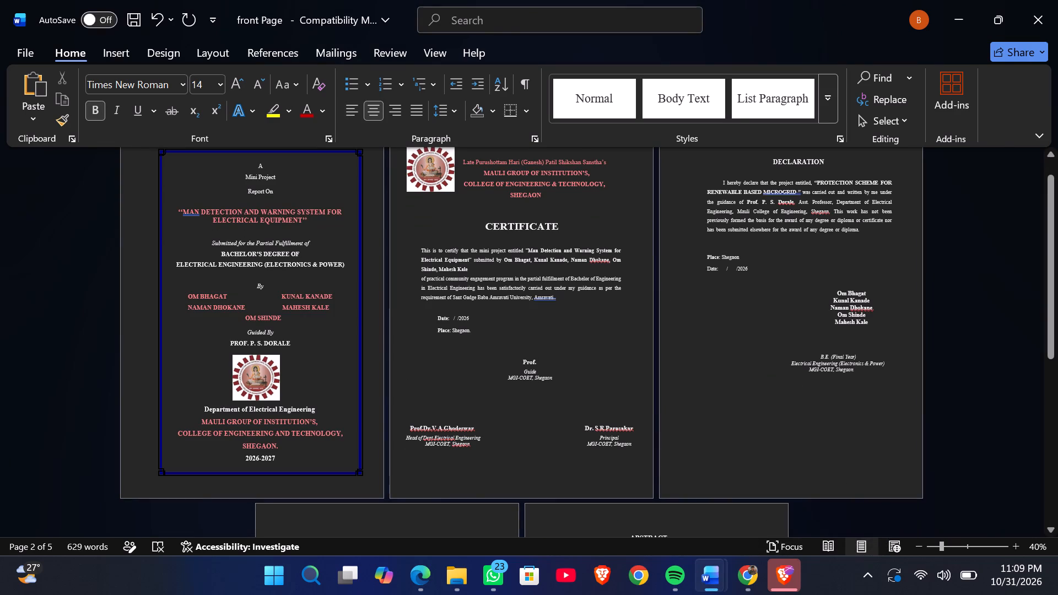
pyautogui.press('n')
pyautogui.press('BackSpace')
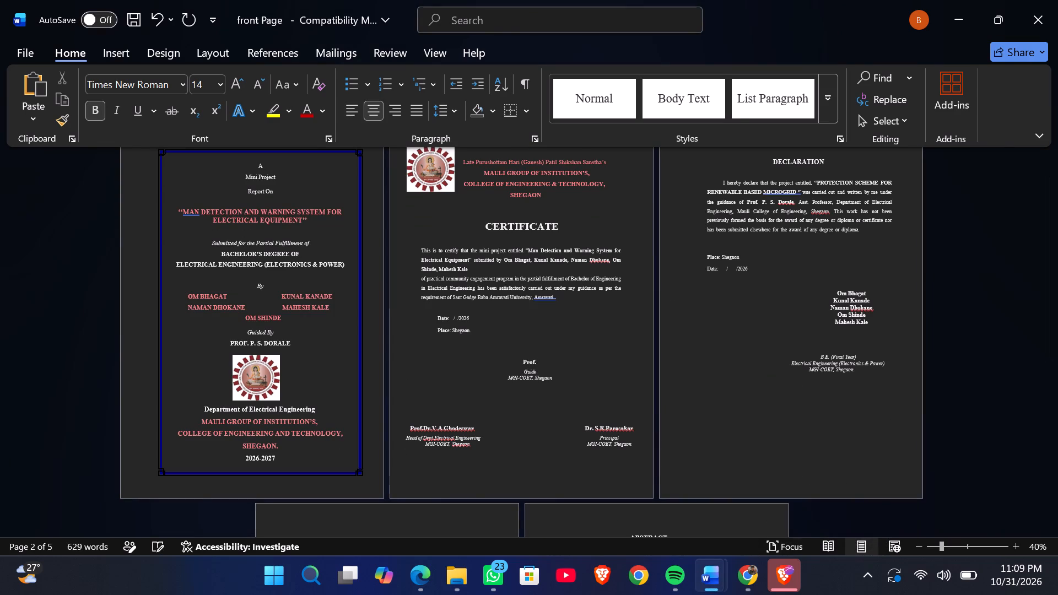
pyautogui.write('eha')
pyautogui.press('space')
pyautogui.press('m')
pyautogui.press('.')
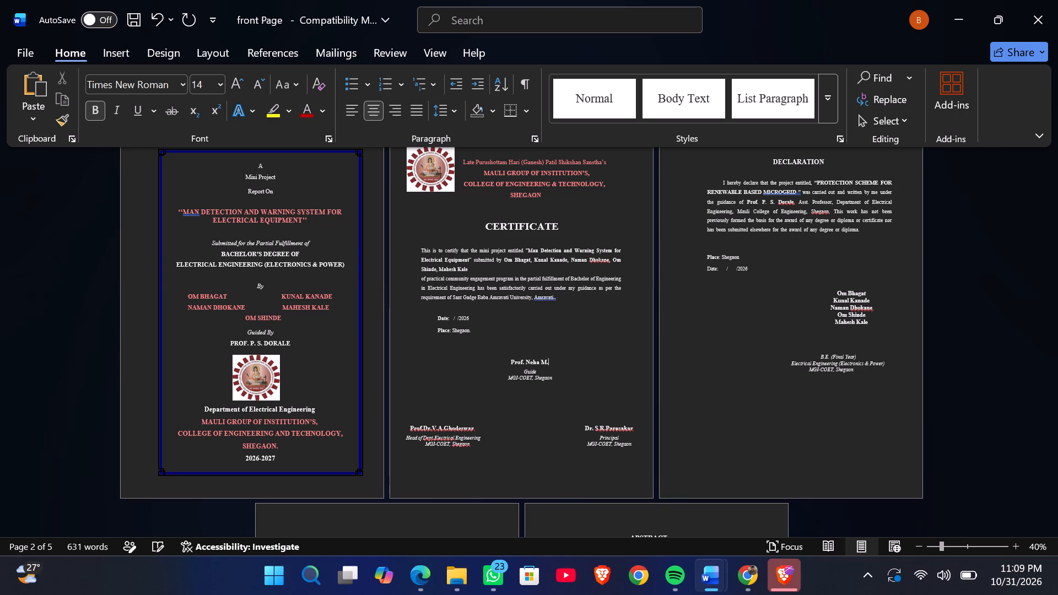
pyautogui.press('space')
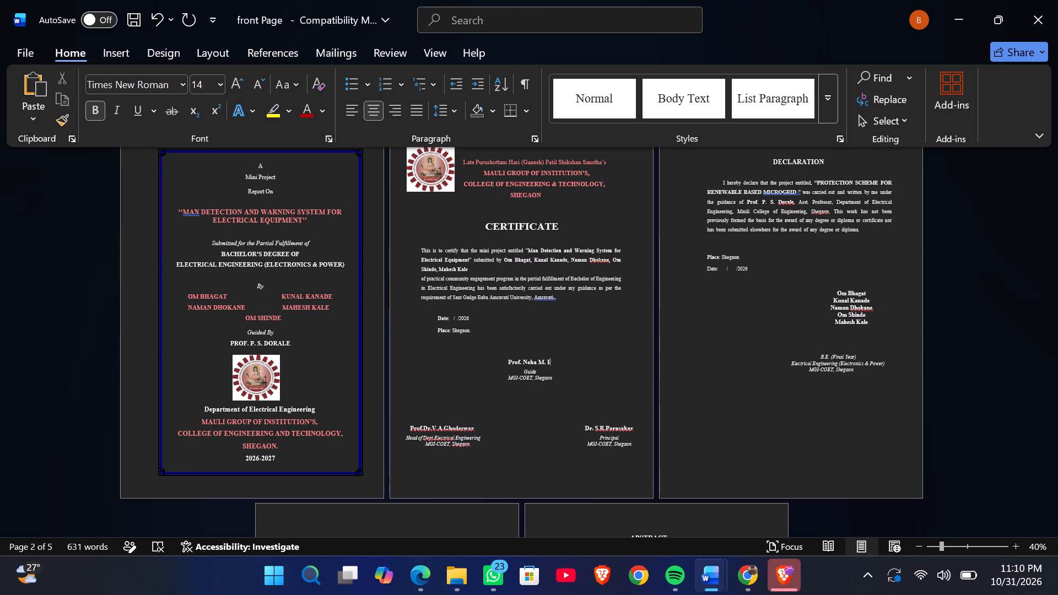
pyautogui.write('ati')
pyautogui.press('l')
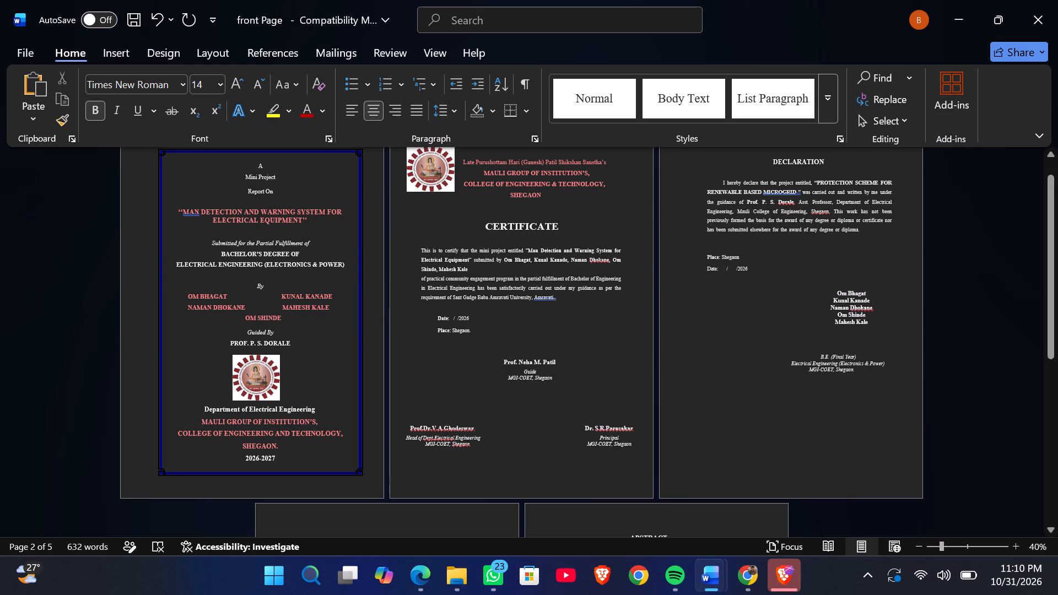
# Copy the guide's name from the Certificate page and replace the professor's name under Guided By on the cover page with it.
pyautogui.hscroll(1, 597, 439)
pyautogui.scroll(3, 597, 439)
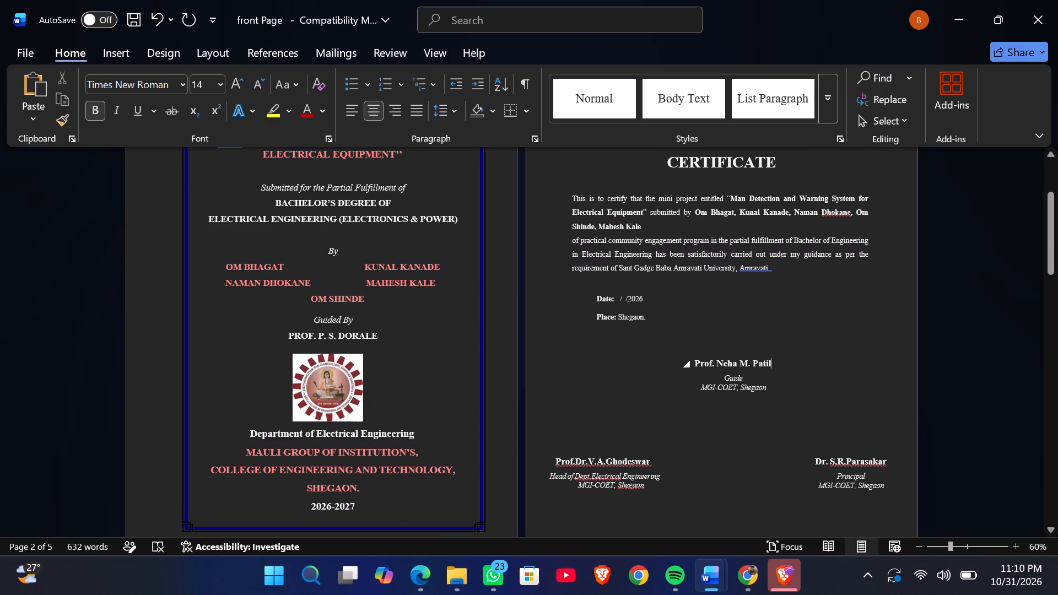
pyautogui.moveTo(791, 359); pyautogui.dragTo(697, 367)
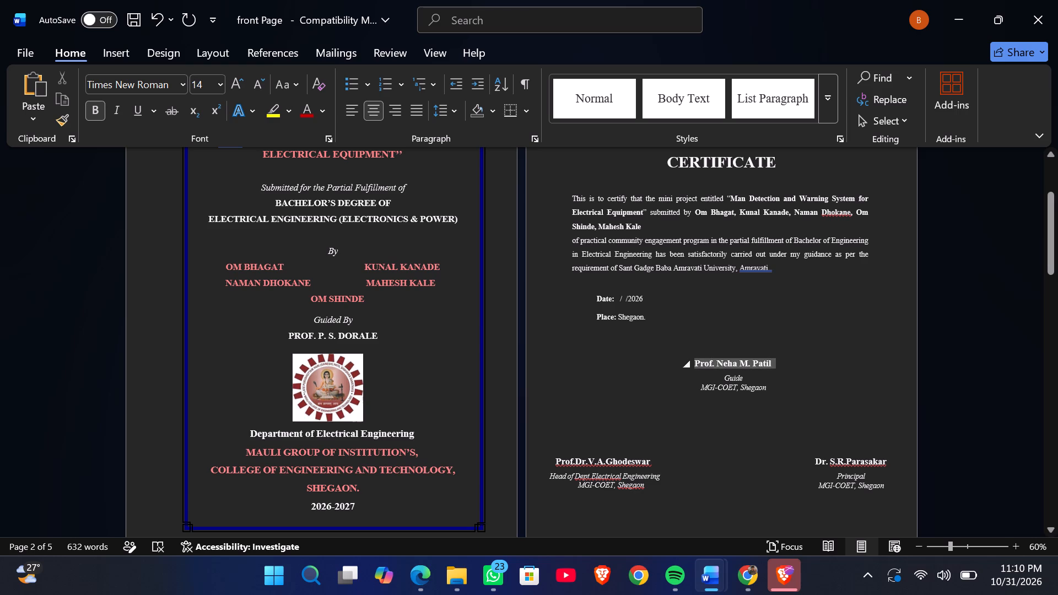
pyautogui.moveTo(697, 367); pyautogui.dragTo(696, 366)
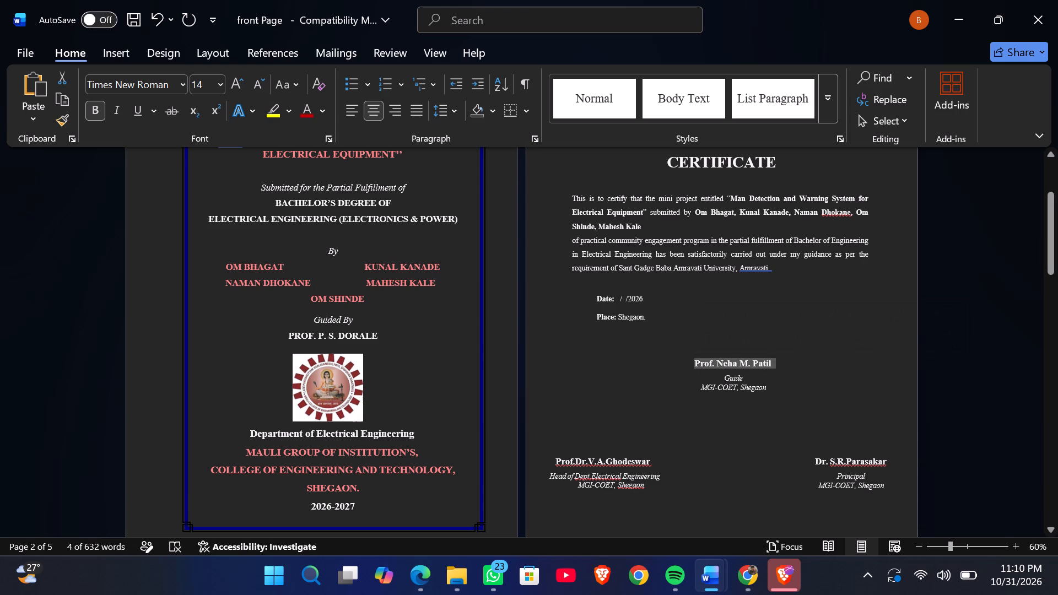
pyautogui.hotkey('ctrl', 'c')
pyautogui.moveTo(387, 332); pyautogui.dragTo(354, 338)
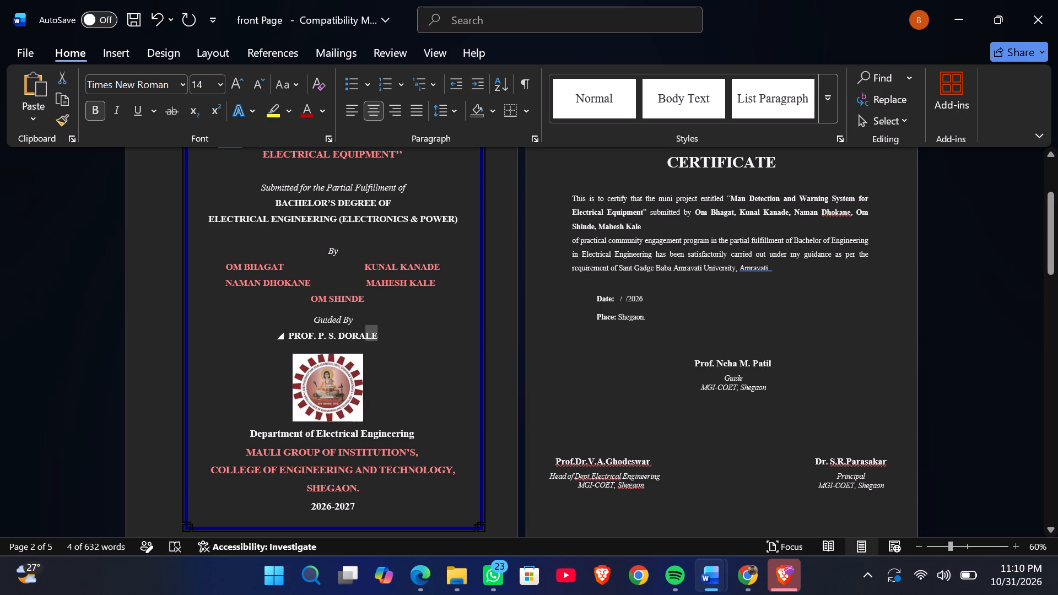
pyautogui.moveTo(354, 338); pyautogui.dragTo(285, 341)
pyautogui.moveTo(285, 341); pyautogui.dragTo(289, 336)
pyautogui.hotkey('ctrl', 'v')
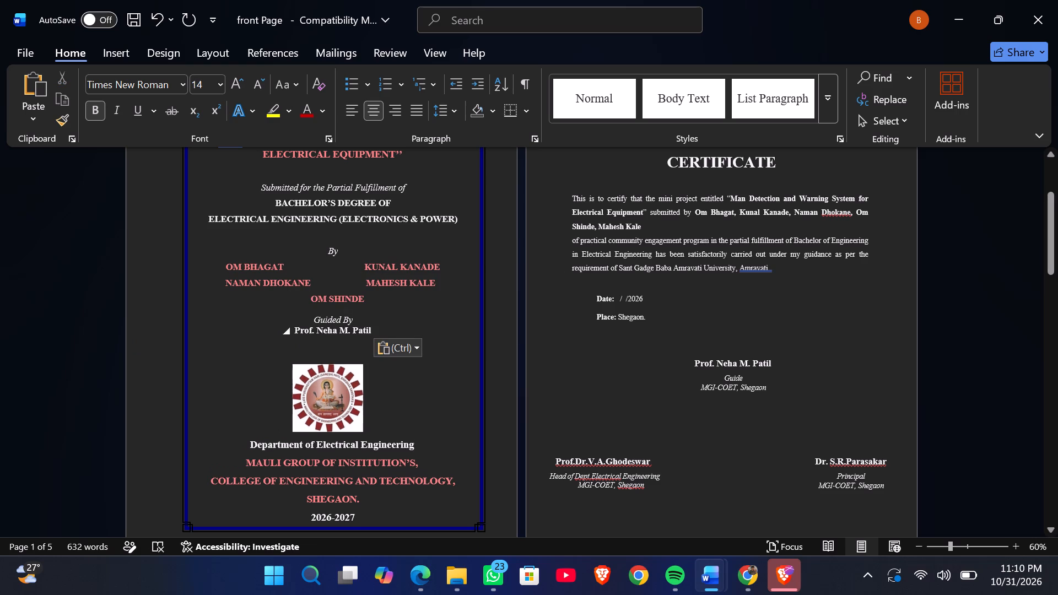
# Remove the extra empty line below the guide's name on the cover page and add spacing between Guided By and the name.
pyautogui.press('BackSpace')
pyautogui.press('BackSpace')
pyautogui.press('BackSpace')
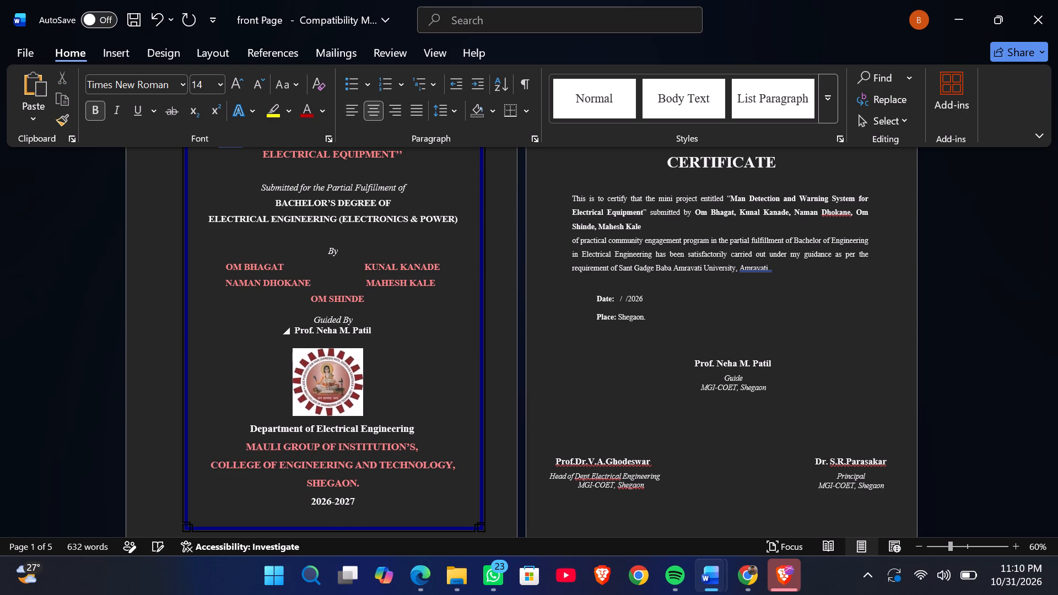
pyautogui.press('Up')
pyautogui.press('Return')
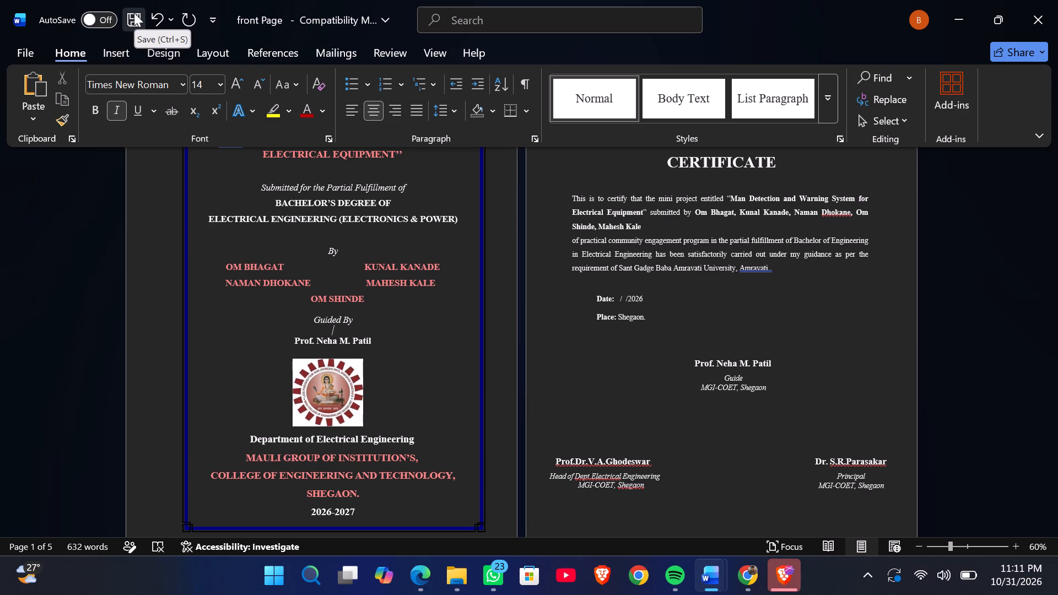
# Save the "front Page" document.
pyautogui.click(134, 13)
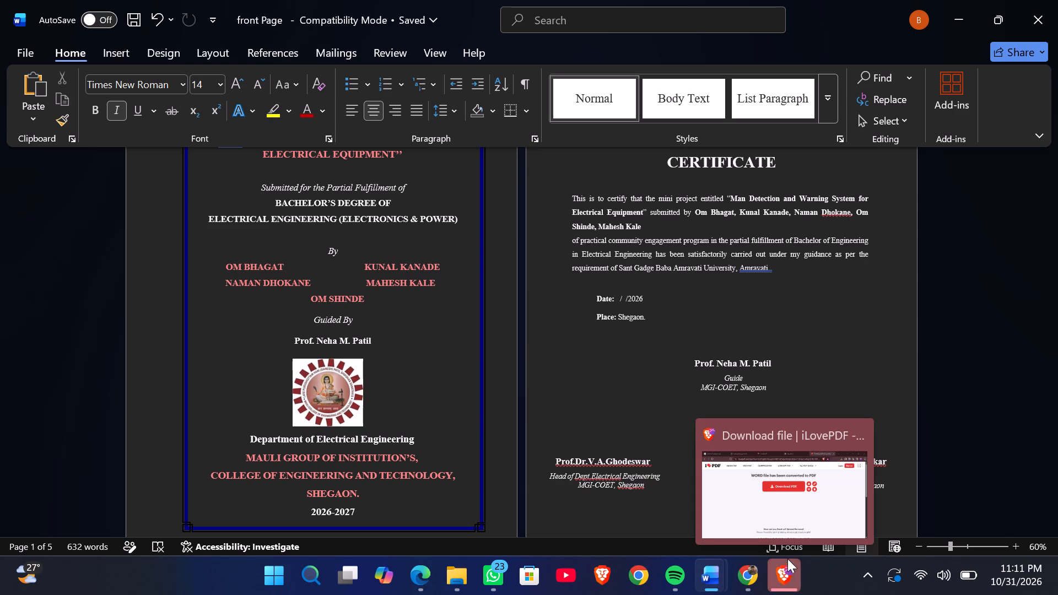
# Switch to iLovePDF in the browser and dismiss the pending save dialog for the converted PDF.
pyautogui.click(787, 519)
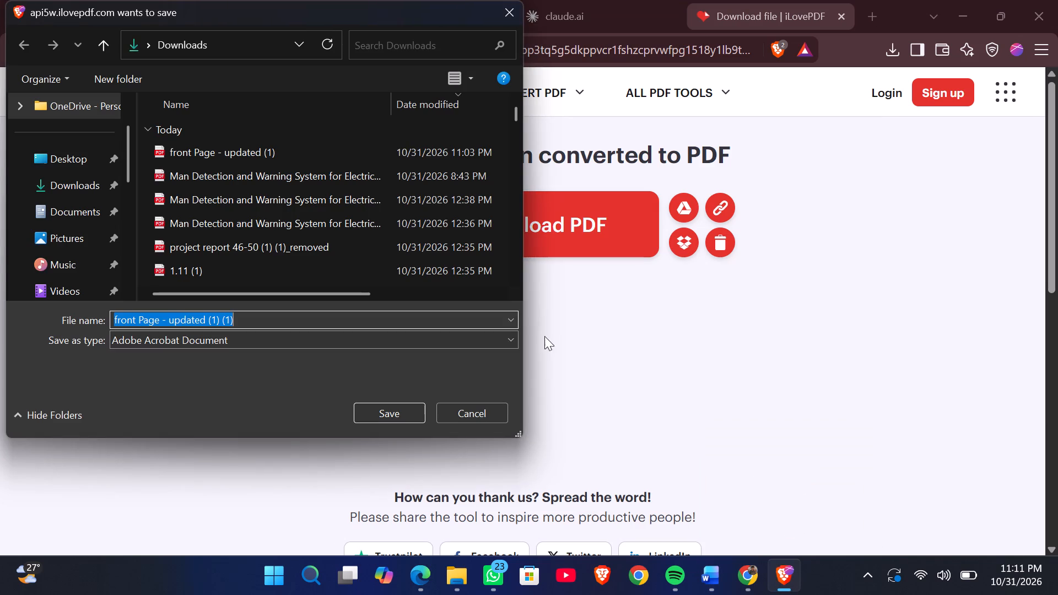
pyautogui.click(512, 13)
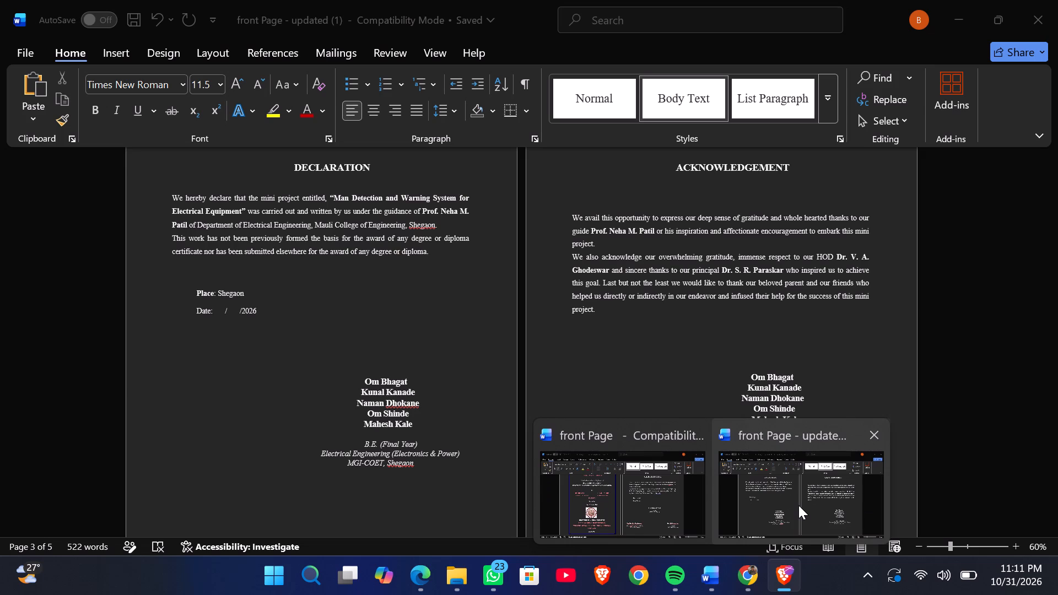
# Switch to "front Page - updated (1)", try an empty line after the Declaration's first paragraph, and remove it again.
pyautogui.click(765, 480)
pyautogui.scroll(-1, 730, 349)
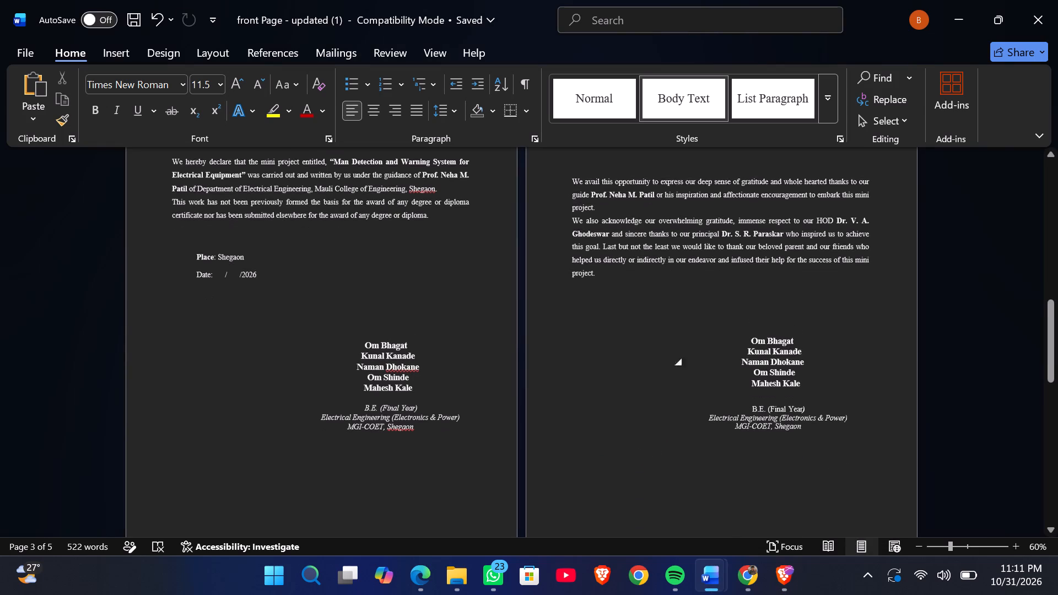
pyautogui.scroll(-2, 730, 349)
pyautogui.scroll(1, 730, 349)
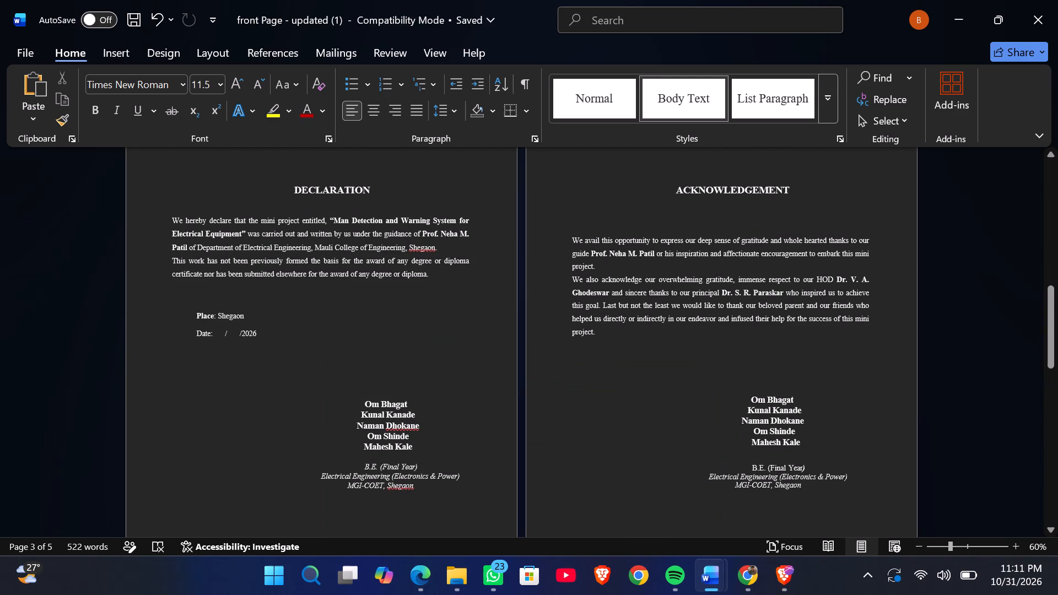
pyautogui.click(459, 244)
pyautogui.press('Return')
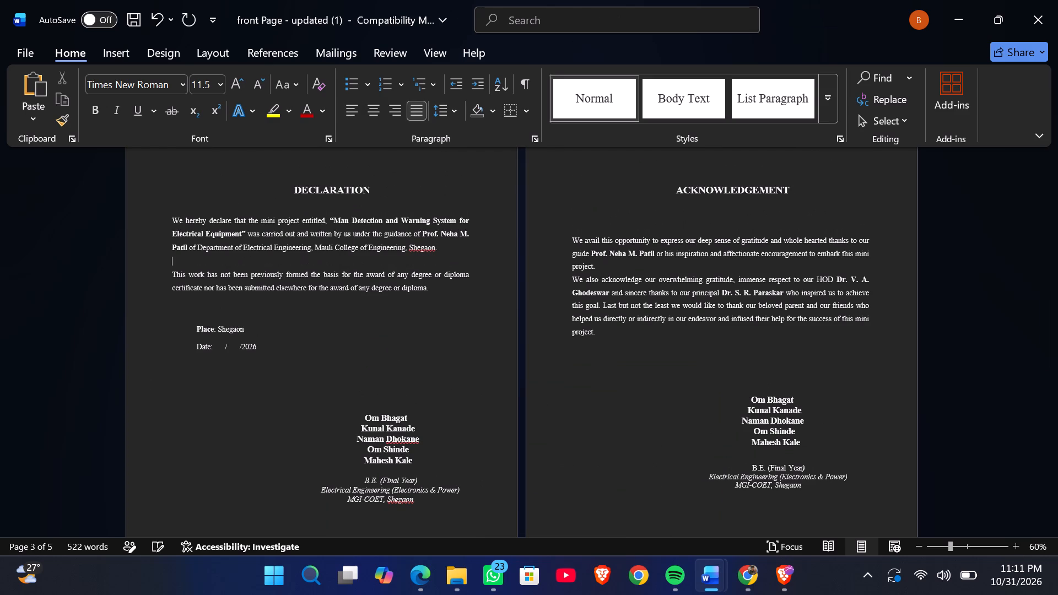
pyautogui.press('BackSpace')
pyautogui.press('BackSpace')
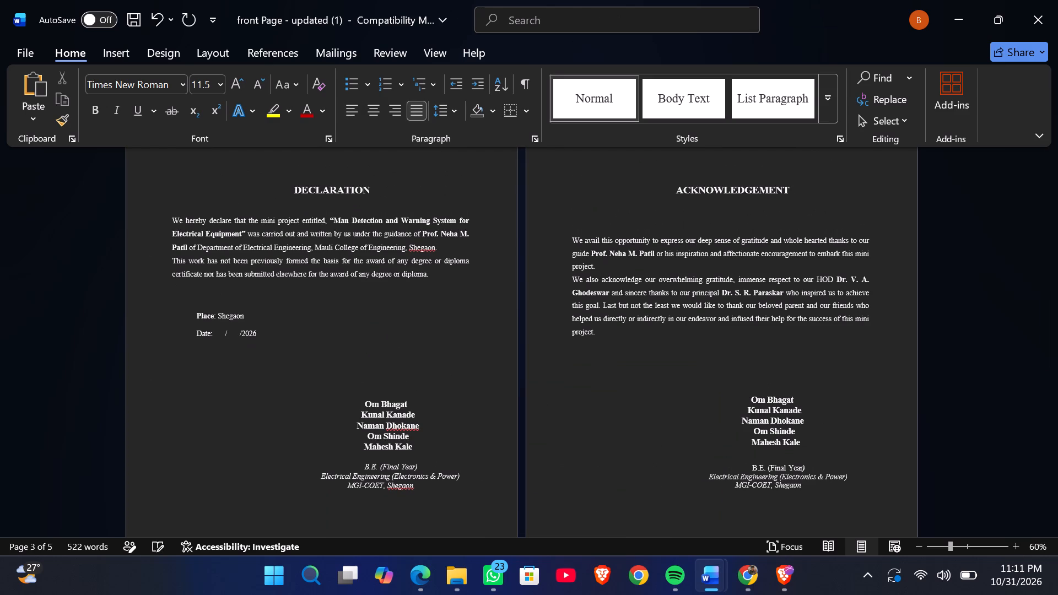
# Review the cover, Certificate, Declaration, Acknowledgement and Abstract pages of "front Page - updated (1)" for the project title, student and guide names.
pyautogui.scroll(-3, 459, 244)
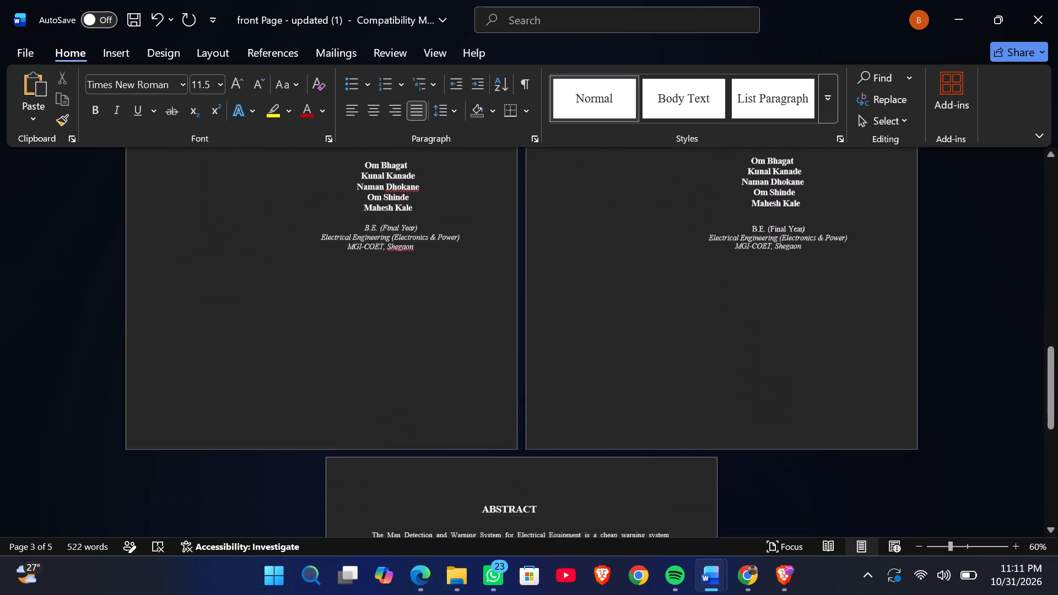
pyautogui.scroll(-2, 459, 244)
pyautogui.scroll(3, 532, 390)
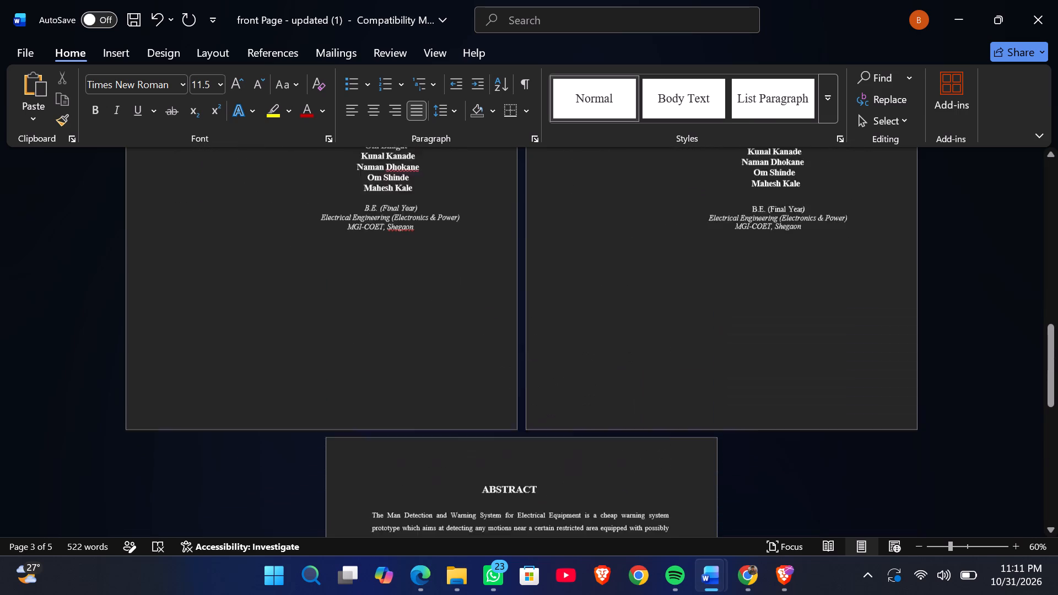
pyautogui.scroll(2, 532, 390)
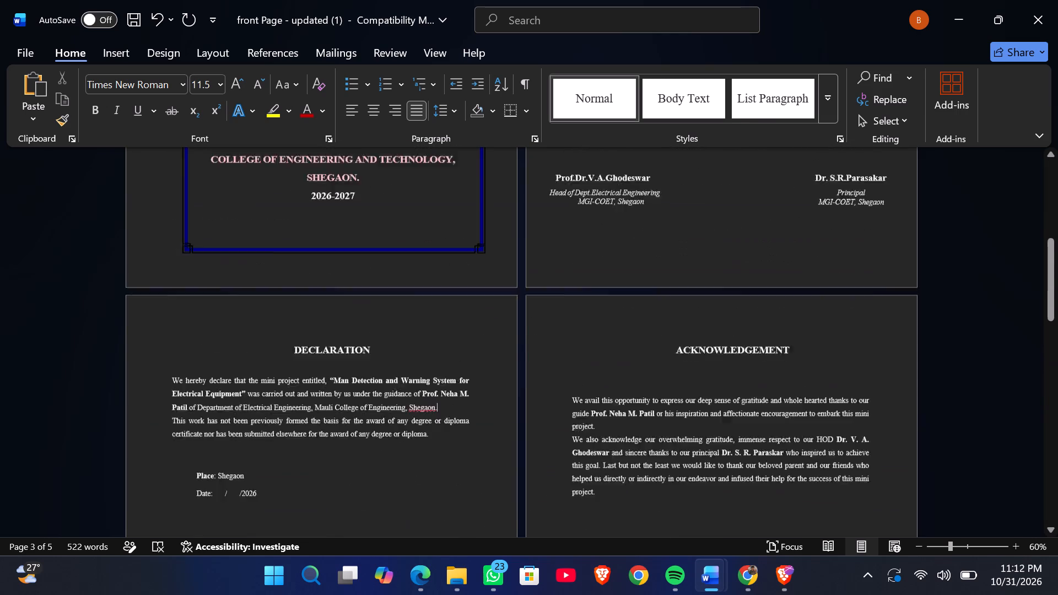
pyautogui.scroll(-4, 532, 390)
pyautogui.scroll(1, 532, 390)
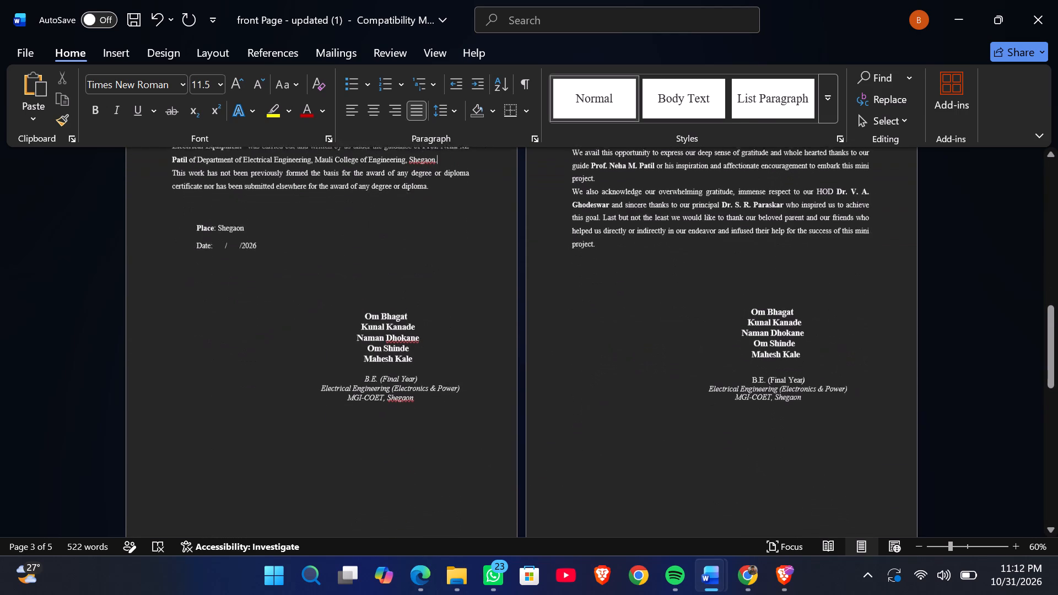
pyautogui.scroll(3, 532, 390)
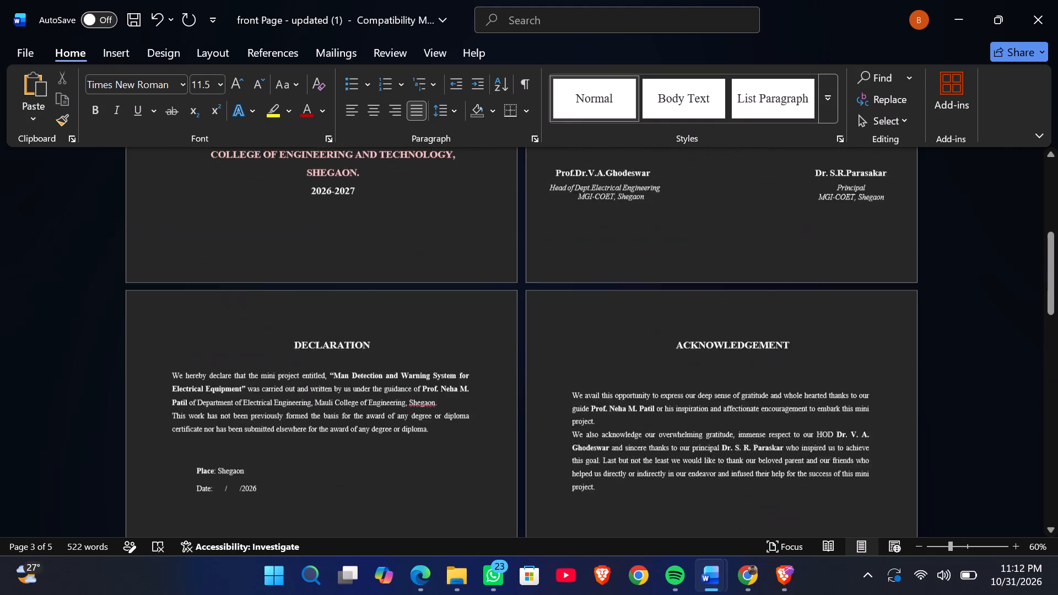
pyautogui.hscroll(3, 532, 390)
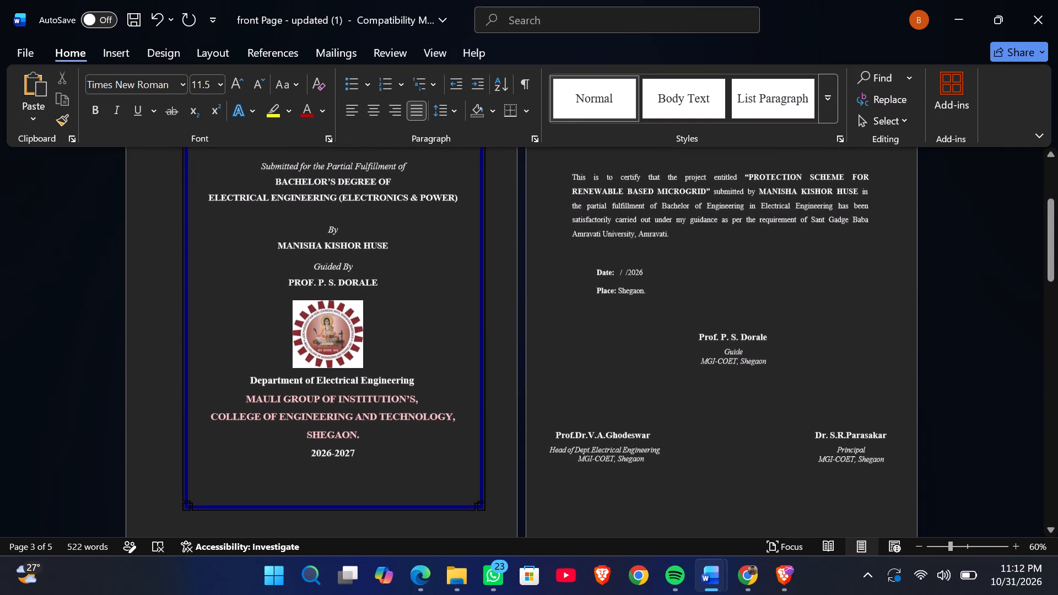
pyautogui.hscroll(2, 532, 390)
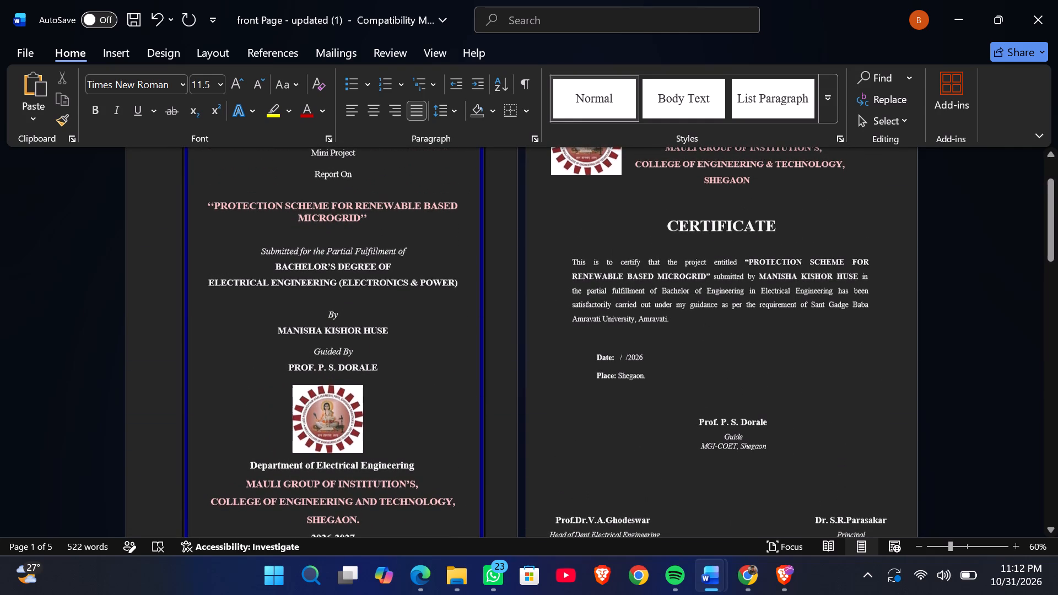
# Review the cover, Certificate, Declaration and Acknowledgement pages of "front Page - updated (1)".
pyautogui.hscroll(1, 532, 390)
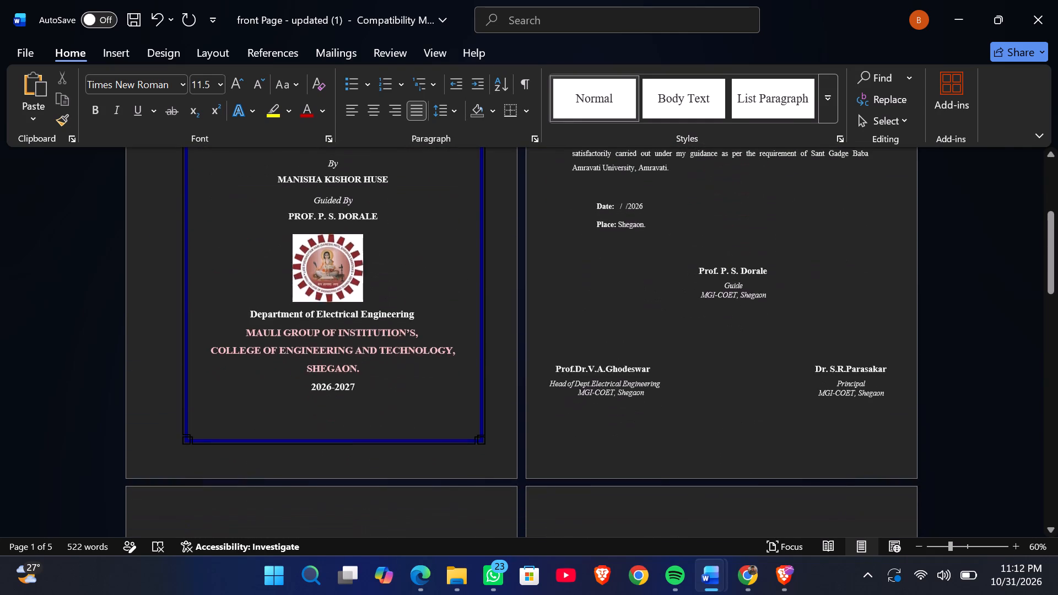
pyautogui.hscroll(1, 532, 390)
pyautogui.scroll(2, 532, 390)
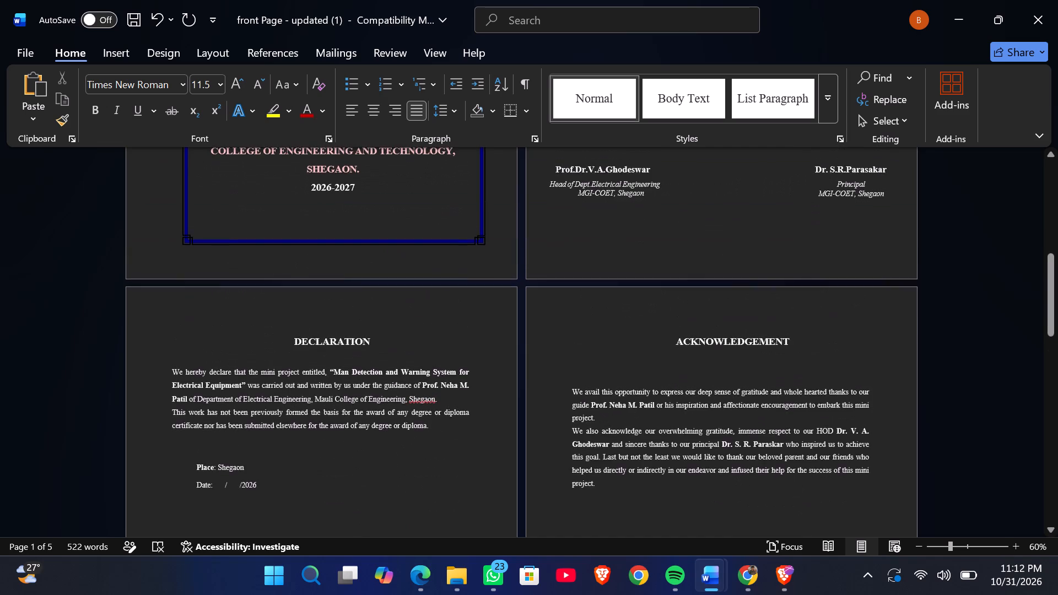
pyautogui.scroll(1, 532, 390)
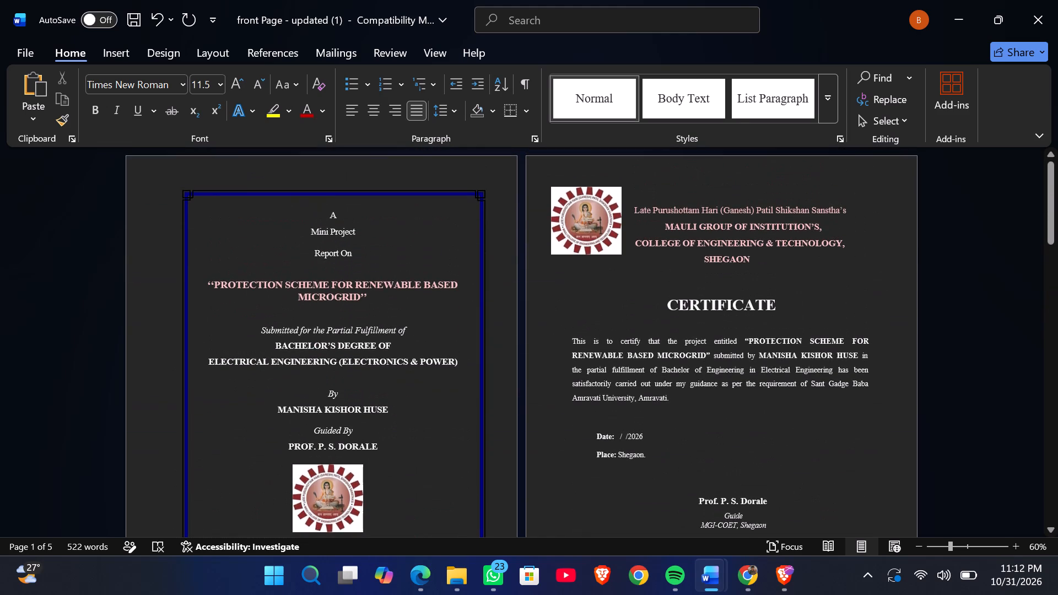
pyautogui.scroll(-4, 532, 390)
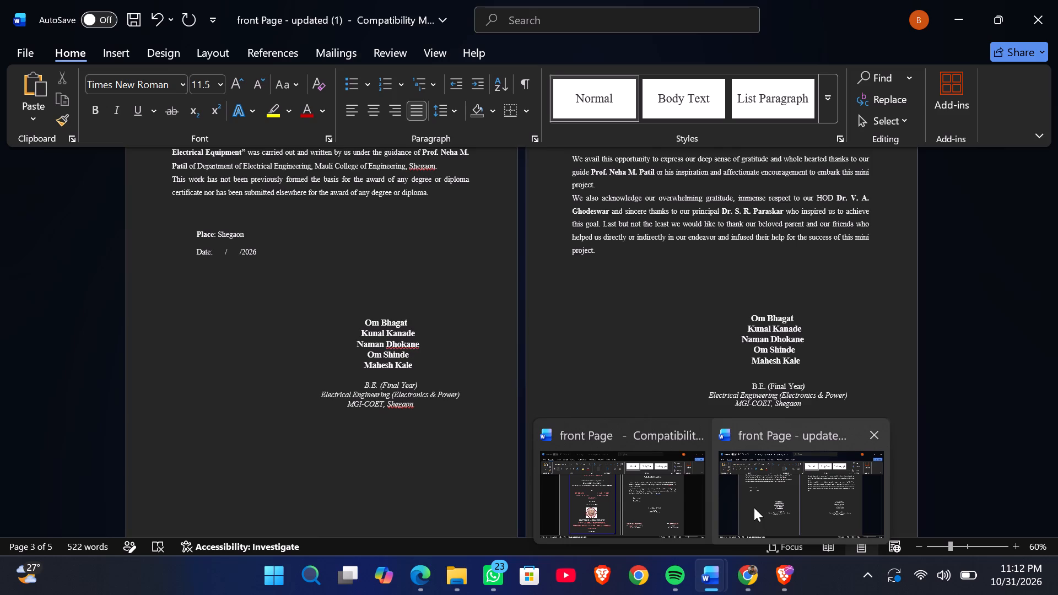
# Switch to "front Page" and examine its Certificate date line, Declaration and Acknowledgement text and signature lists.
pyautogui.click(643, 494)
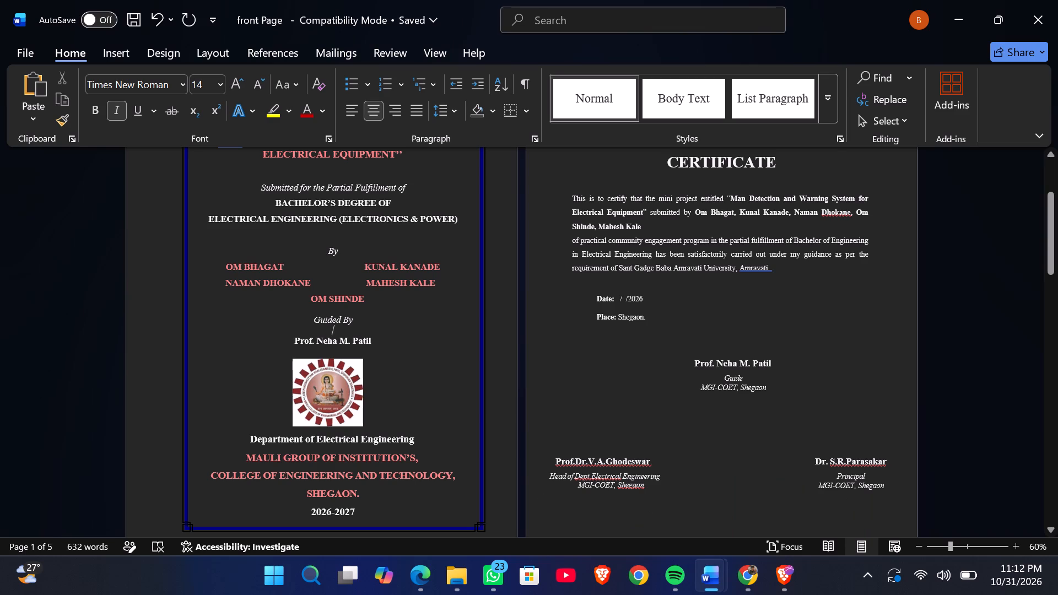
pyautogui.moveTo(648, 295); pyautogui.dragTo(627, 282)
pyautogui.moveTo(627, 282); pyautogui.dragTo(621, 309)
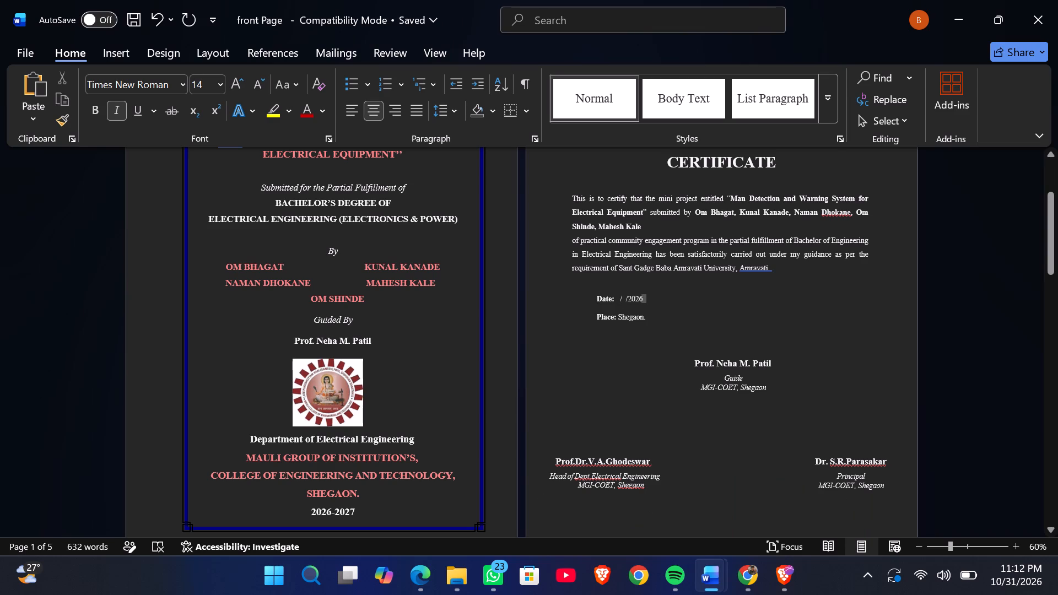
pyautogui.moveTo(621, 309); pyautogui.dragTo(616, 300)
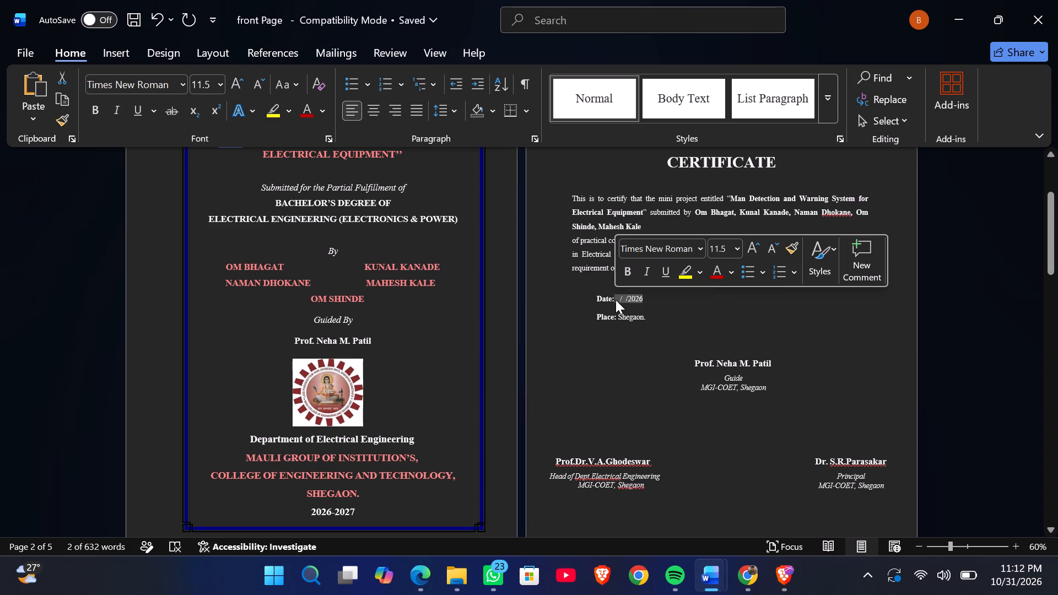
pyautogui.click(687, 307)
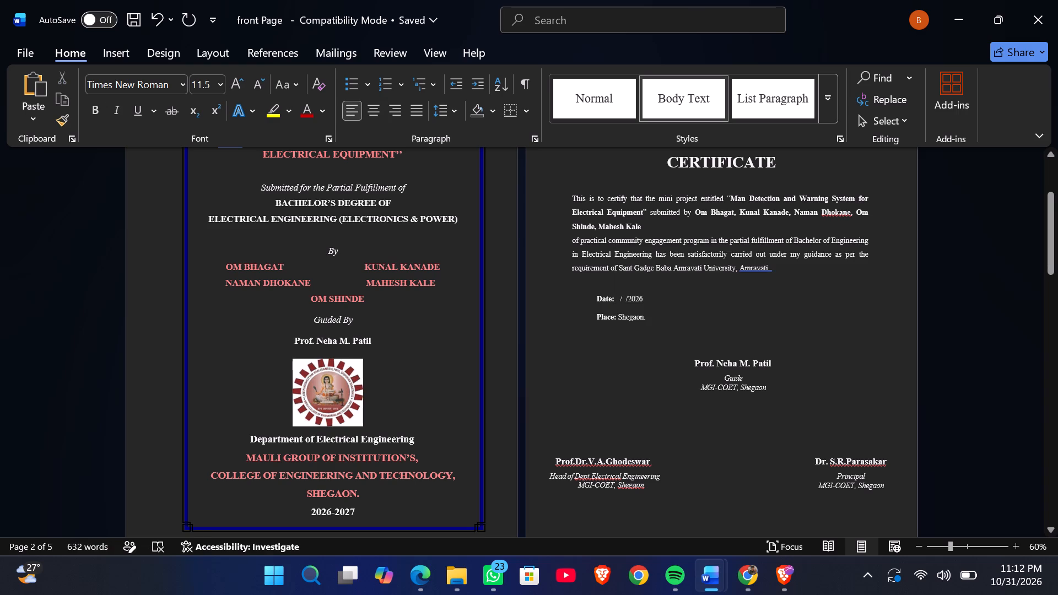
pyautogui.scroll(-3, 687, 307)
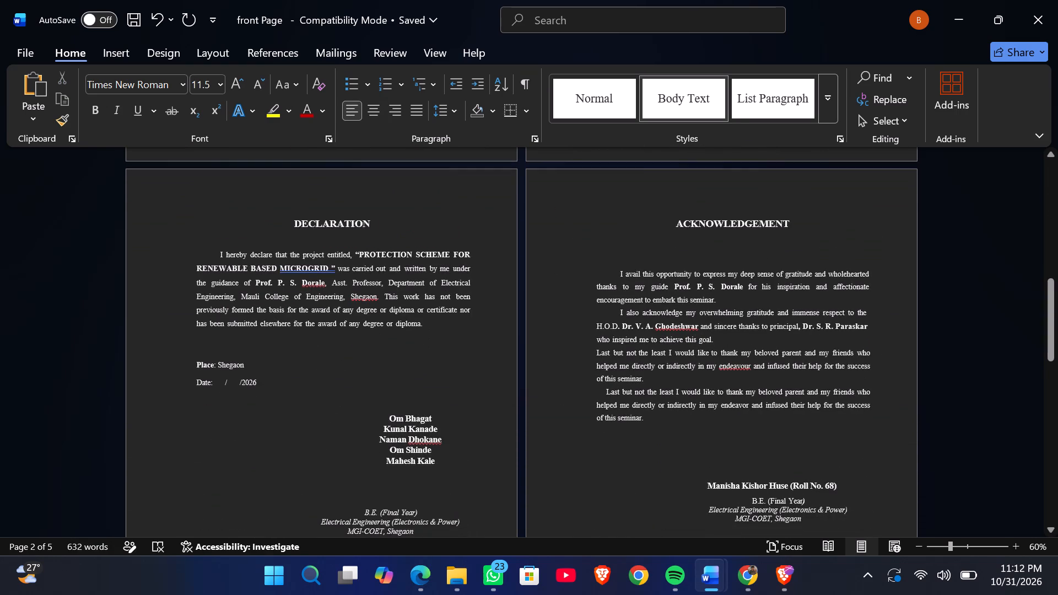
pyautogui.scroll(-1, 687, 307)
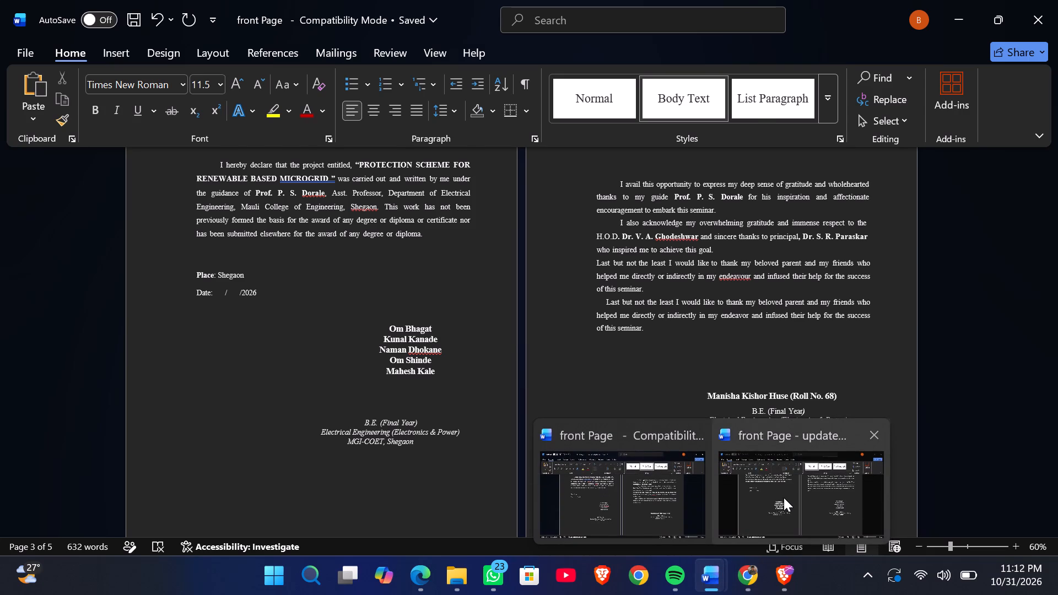
# Compare the front pages of "front Page - updated (1)" with "front Page", ending at the cover of "front Page".
pyautogui.click(783, 497)
pyautogui.scroll(1, 783, 497)
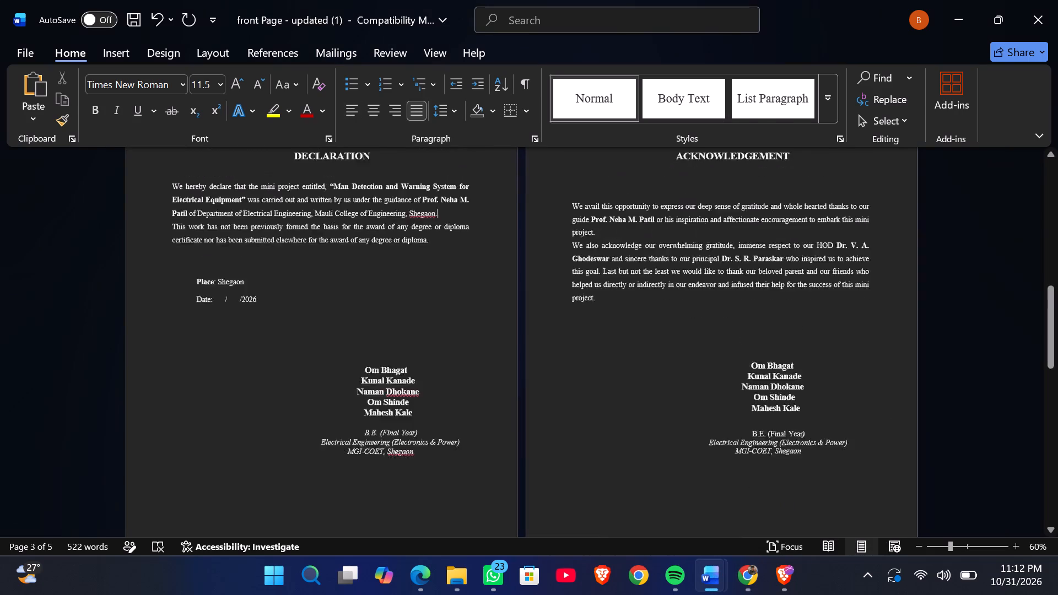
pyautogui.scroll(3, 783, 497)
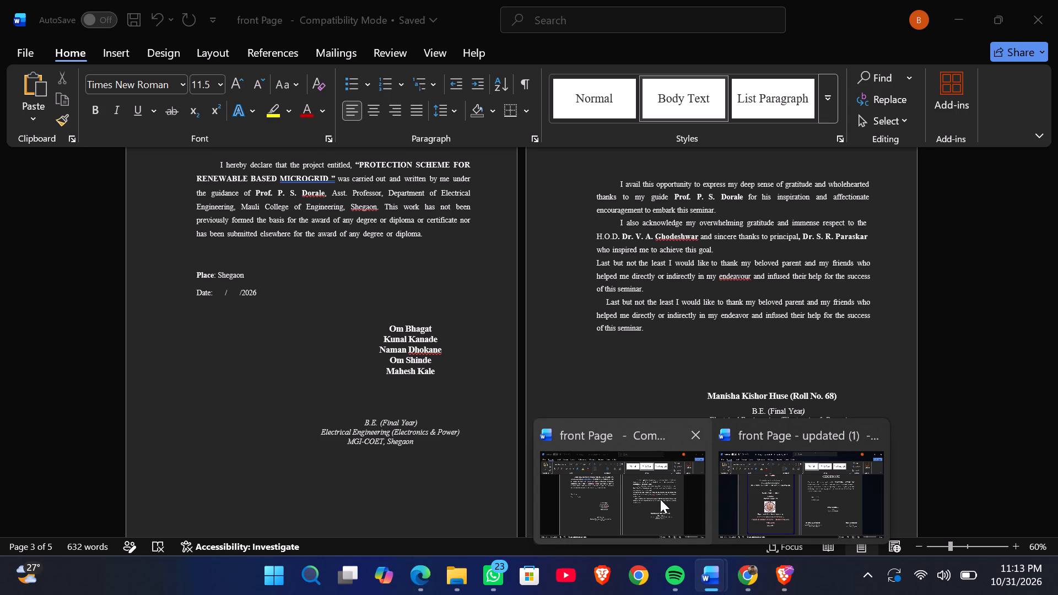
pyautogui.click(660, 499)
pyautogui.scroll(3, 472, 408)
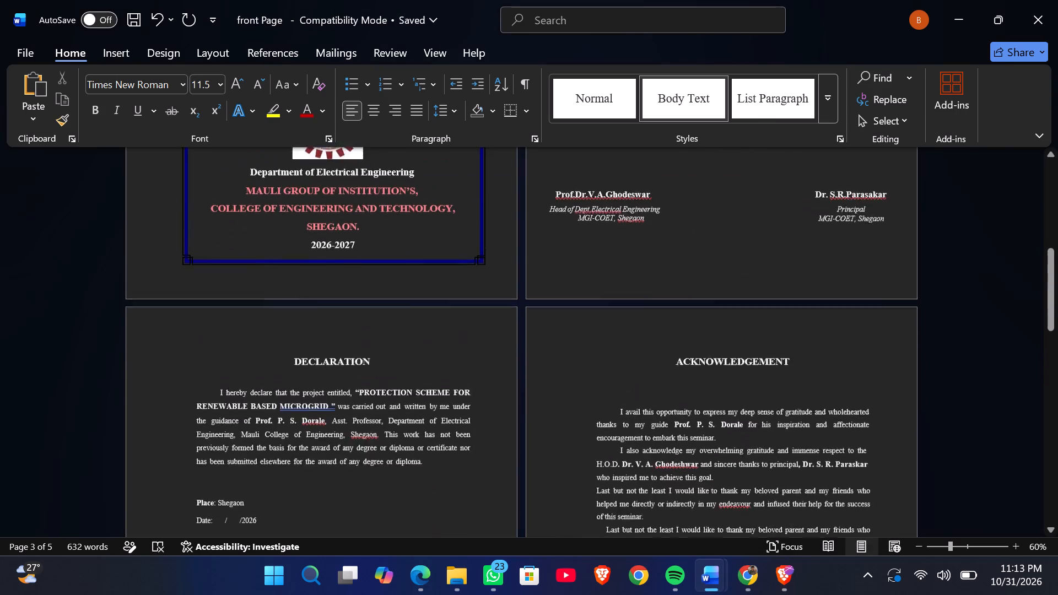
pyautogui.scroll(1, 472, 408)
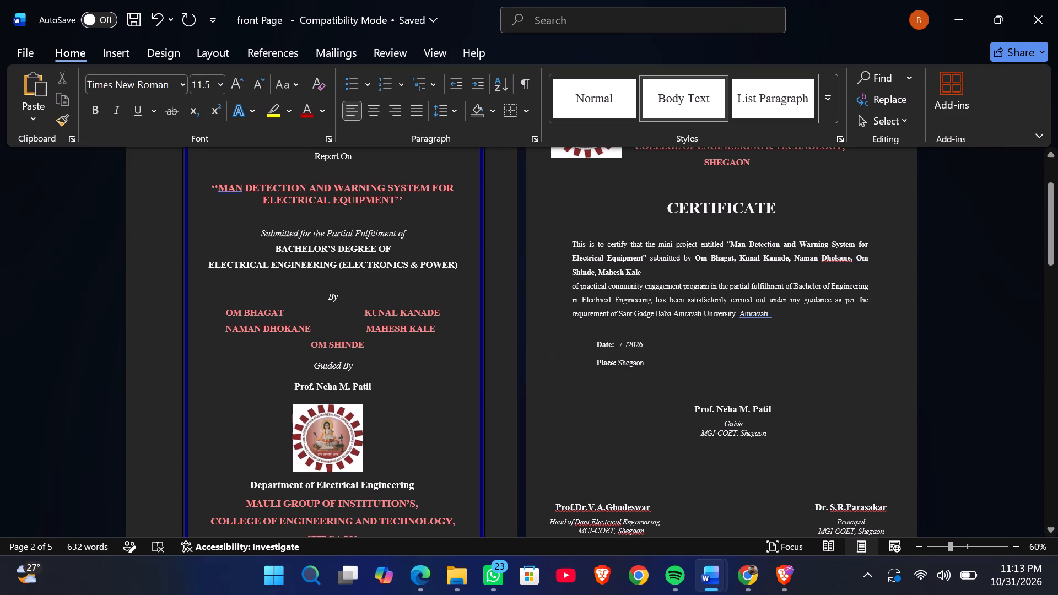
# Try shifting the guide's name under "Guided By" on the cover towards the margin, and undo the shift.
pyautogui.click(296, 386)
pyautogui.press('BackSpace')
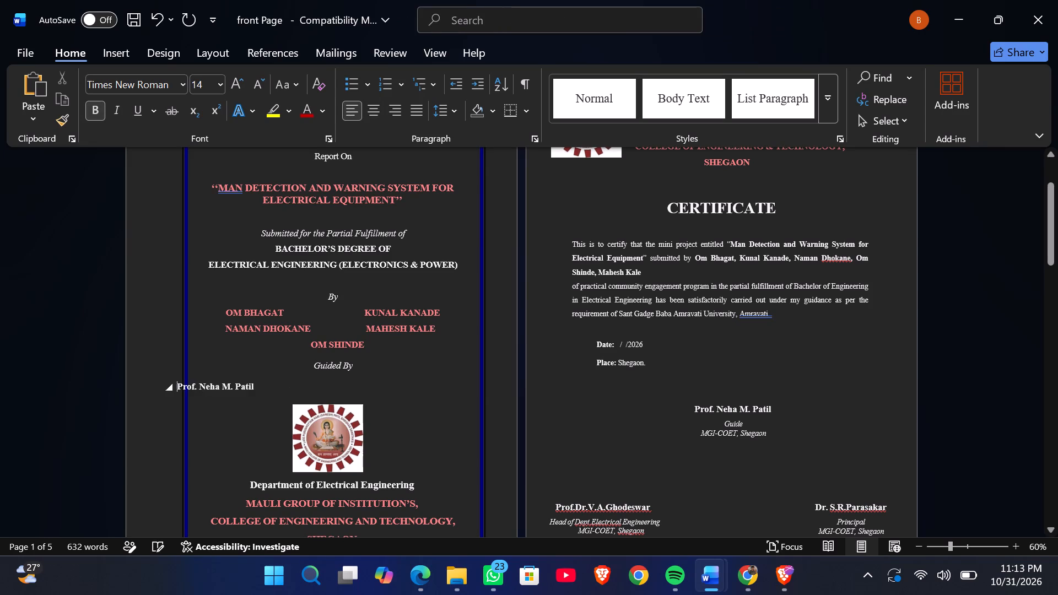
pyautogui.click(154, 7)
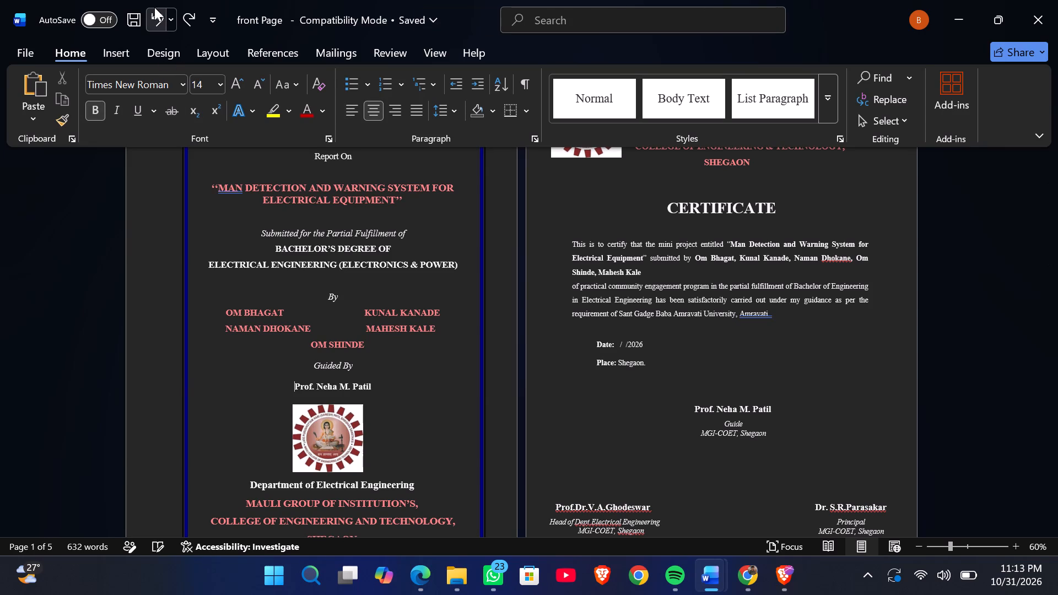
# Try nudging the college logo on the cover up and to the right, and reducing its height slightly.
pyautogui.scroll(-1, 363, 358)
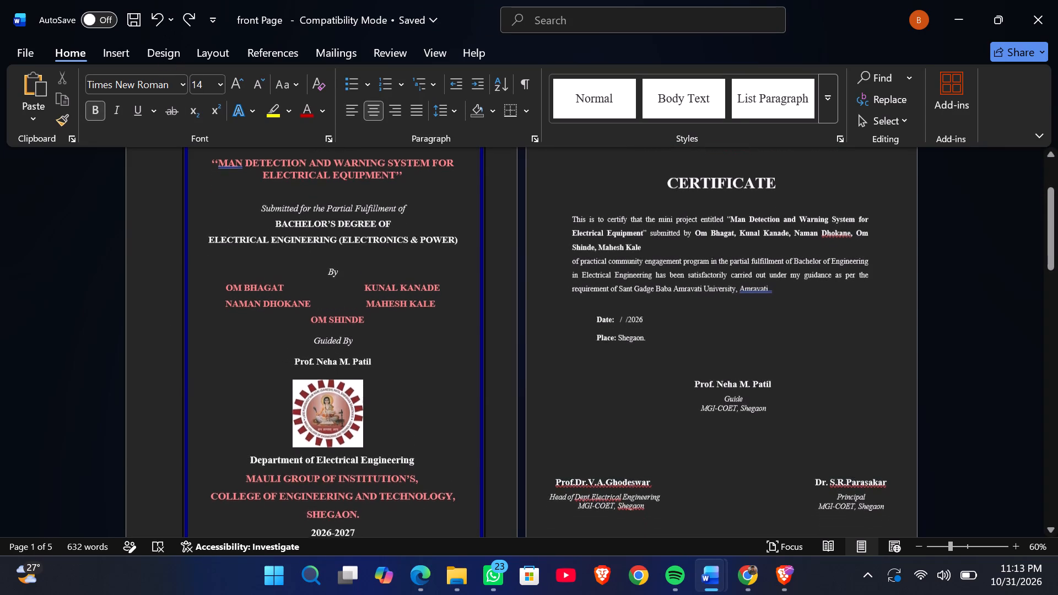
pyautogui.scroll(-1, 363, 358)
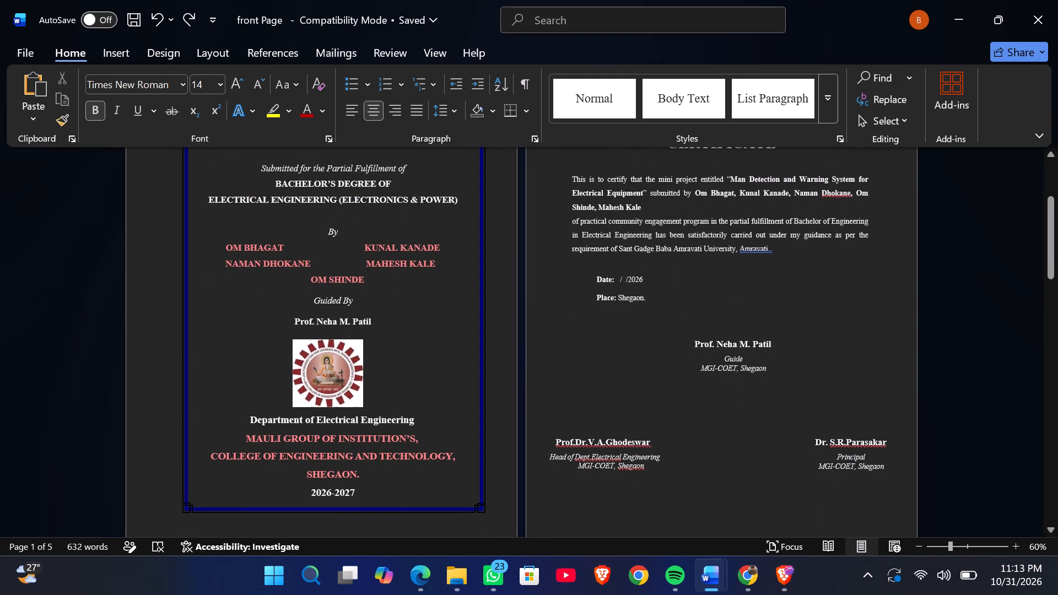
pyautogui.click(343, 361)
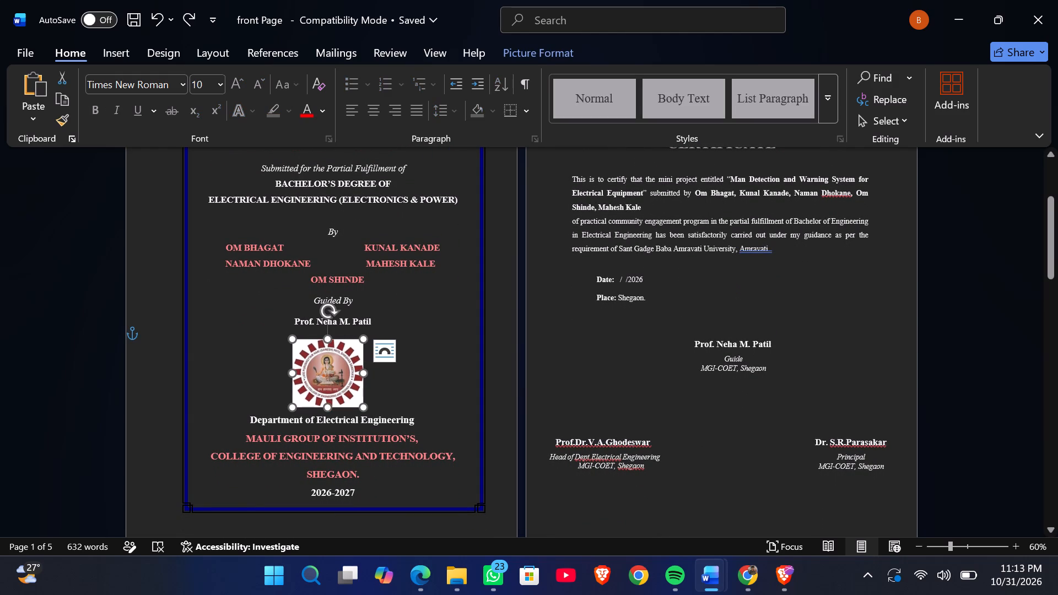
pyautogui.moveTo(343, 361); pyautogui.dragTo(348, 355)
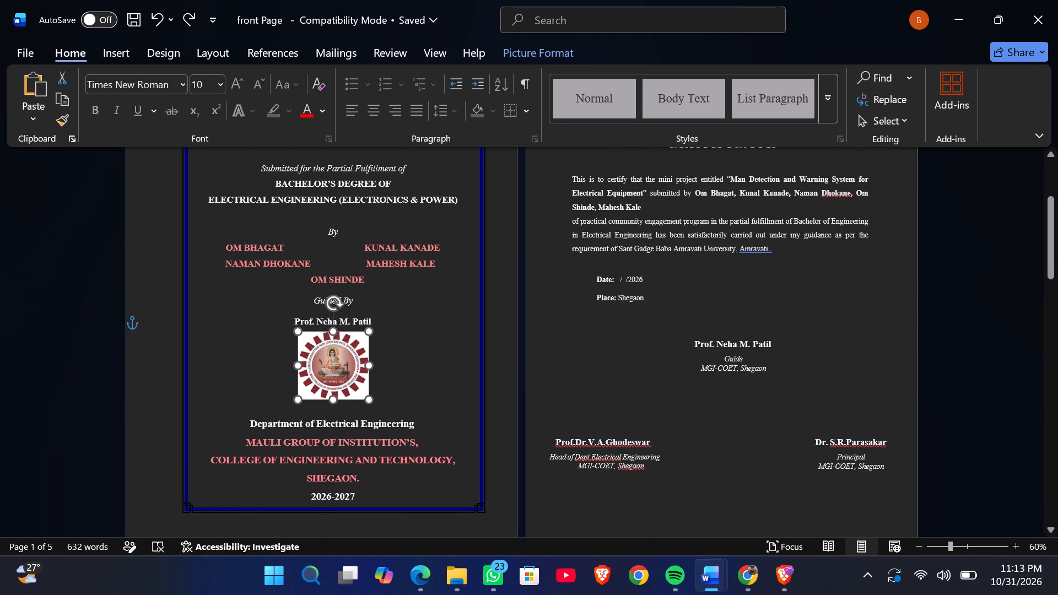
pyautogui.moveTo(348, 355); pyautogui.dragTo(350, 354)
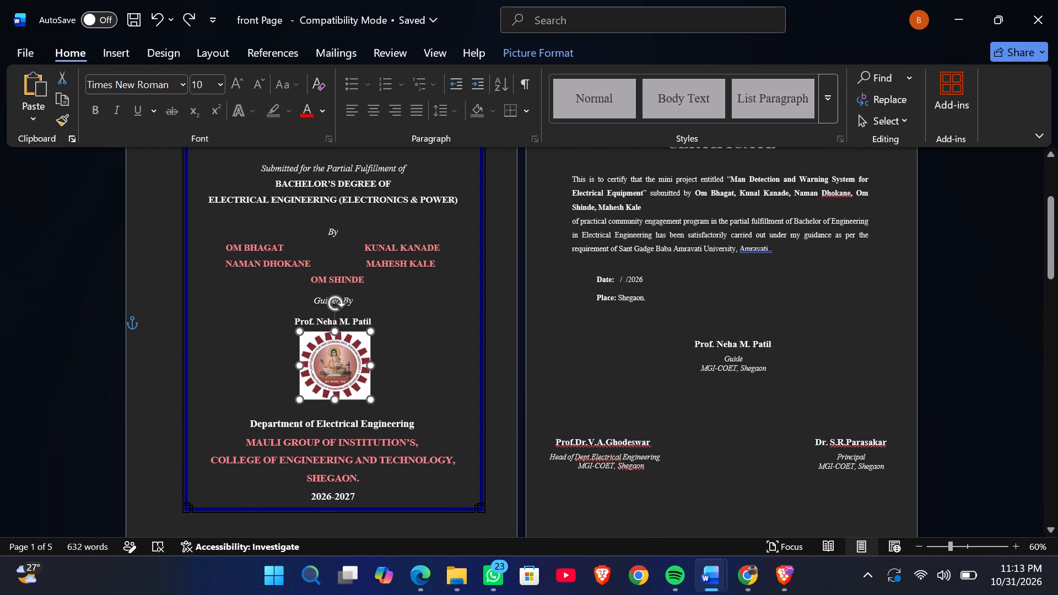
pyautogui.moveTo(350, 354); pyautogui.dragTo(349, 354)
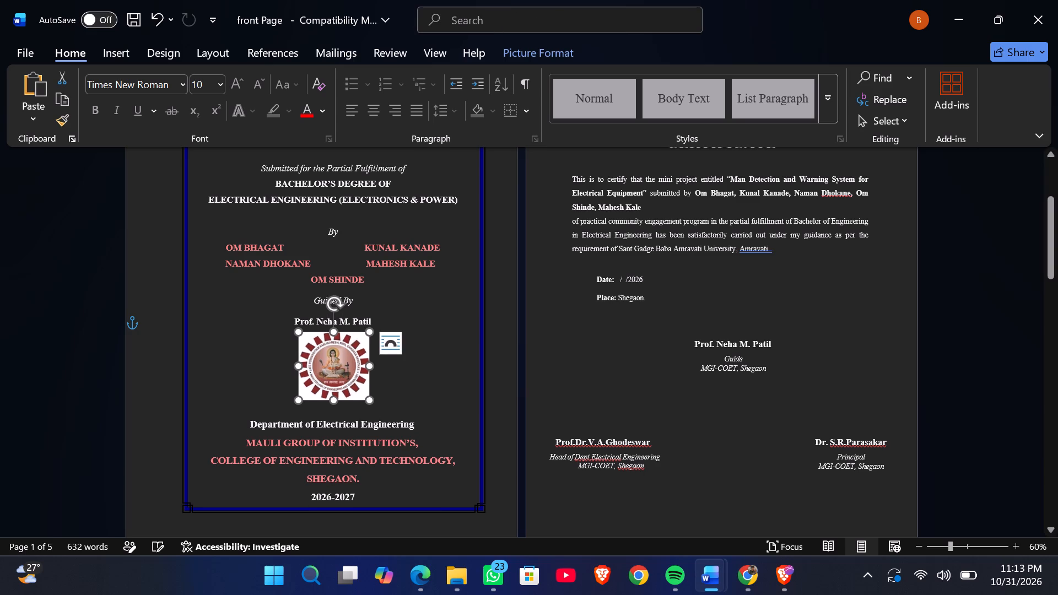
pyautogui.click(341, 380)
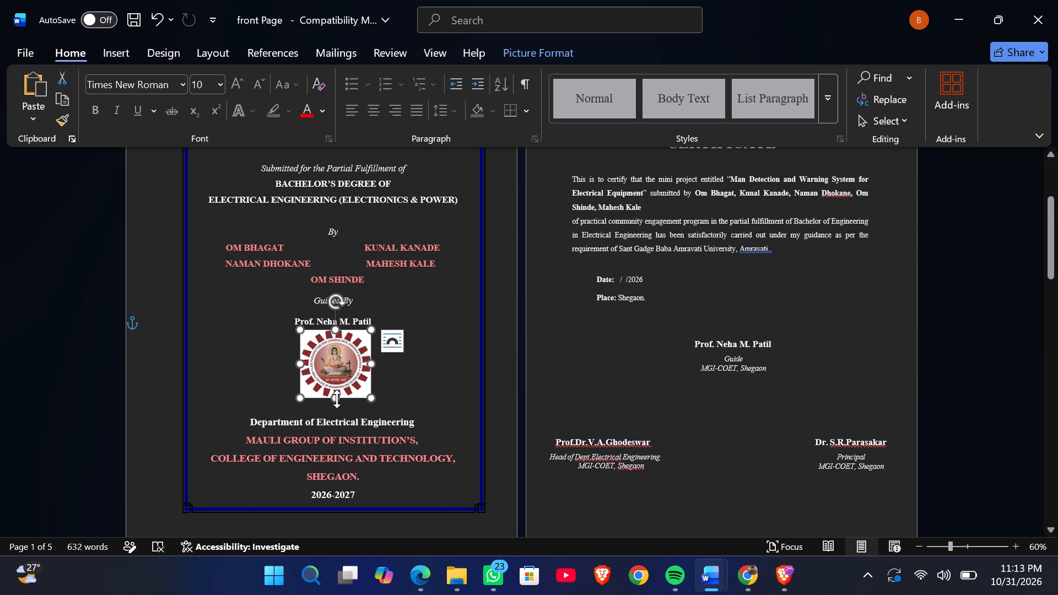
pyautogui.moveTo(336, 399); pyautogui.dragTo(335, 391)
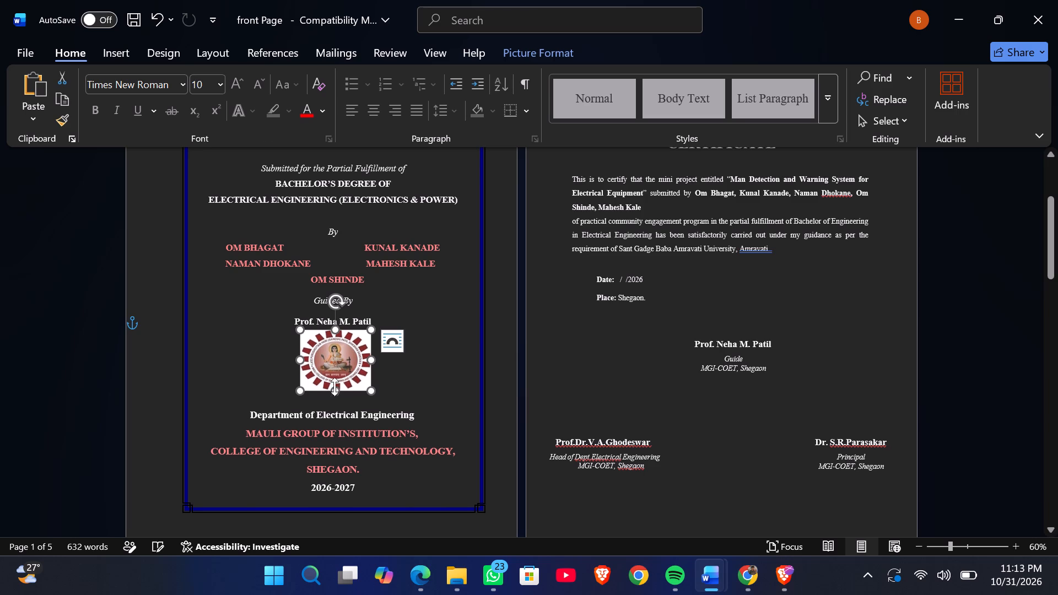
# Undo the logo changes and the earlier spacing edits around the cover's guide name, redoing only the edit wanted back.
pyautogui.tripleClick(156, 28)
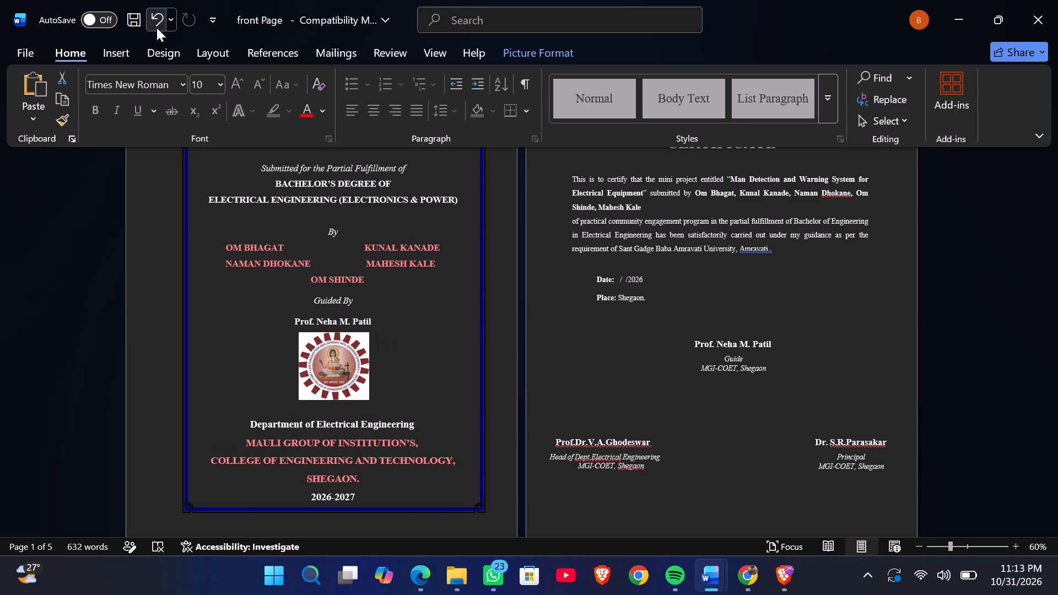
pyautogui.click(156, 28)
pyautogui.click(156, 28)
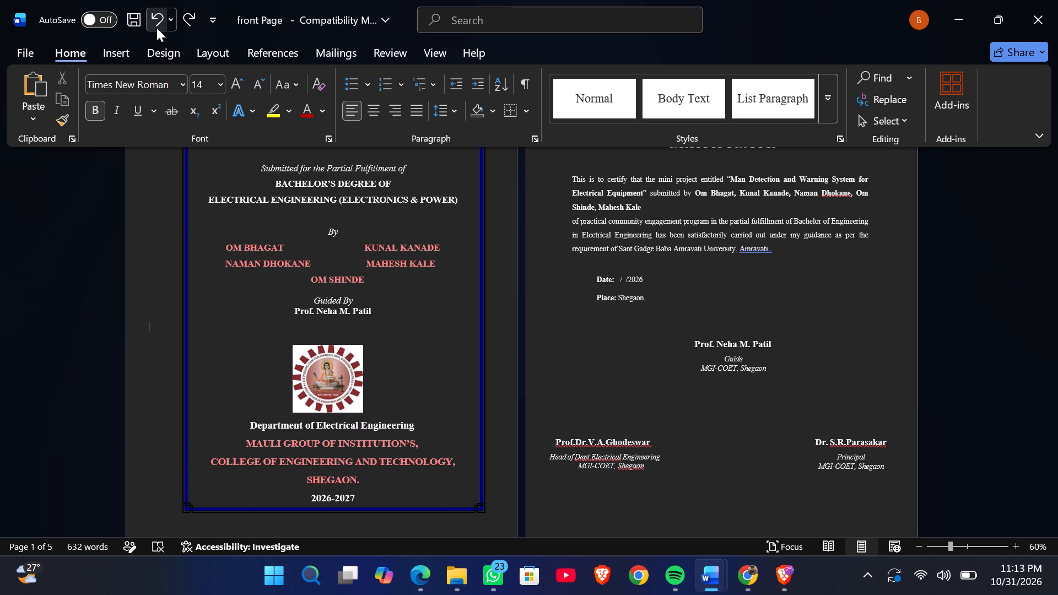
pyautogui.click(182, 20)
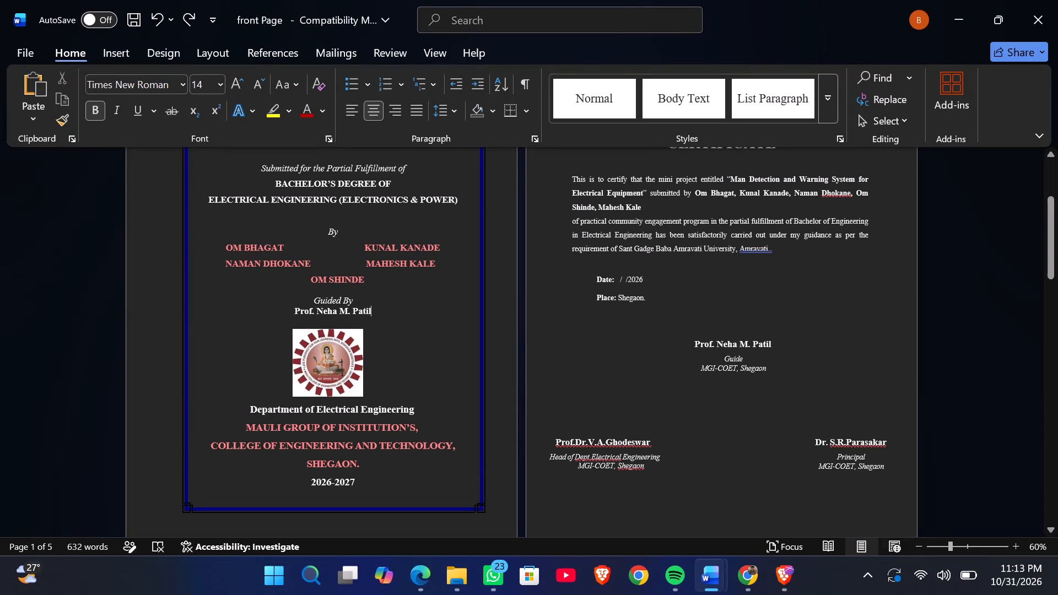
# Move the cover's college logo slightly up and to the right so it sits centred beneath the guide's name.
pyautogui.moveTo(346, 350); pyautogui.dragTo(352, 350)
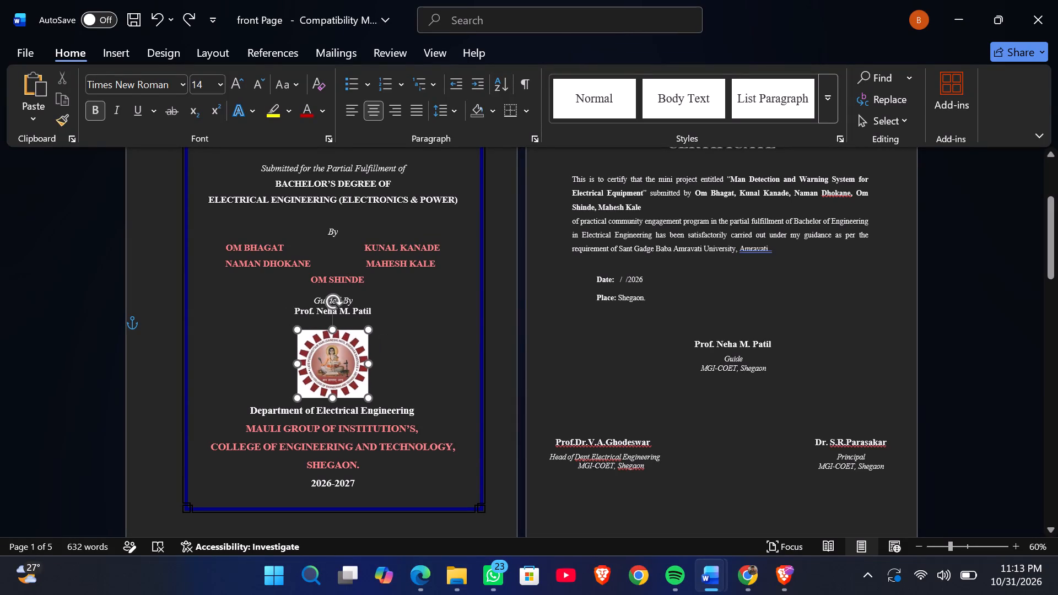
pyautogui.moveTo(352, 350); pyautogui.dragTo(352, 349)
pyautogui.click(418, 365)
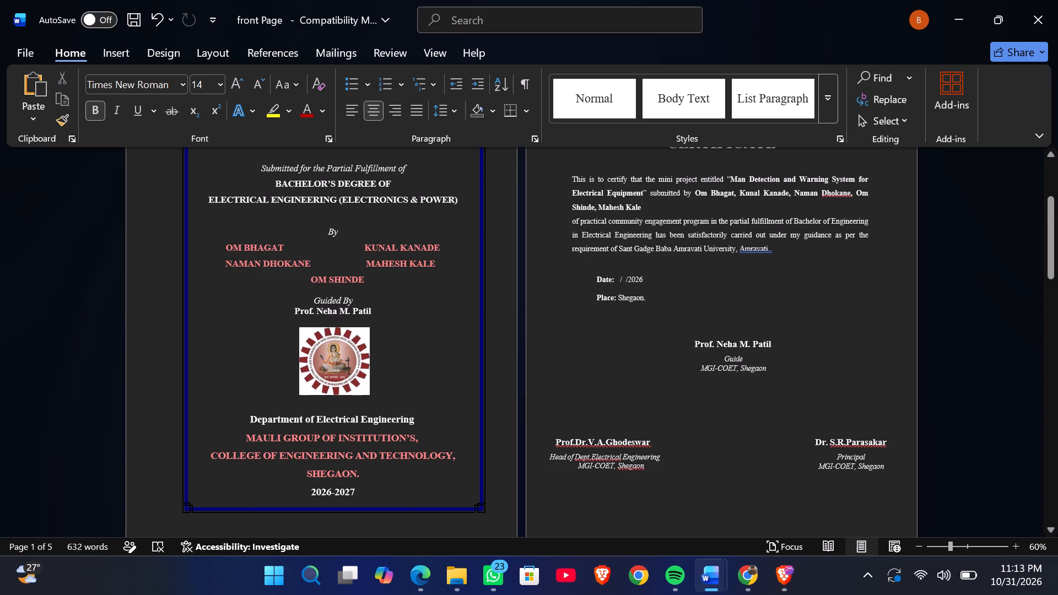
# Save the front Page document after looking over its cover, certificate, declaration and acknowledgement pages.
pyautogui.scroll(1, 412, 334)
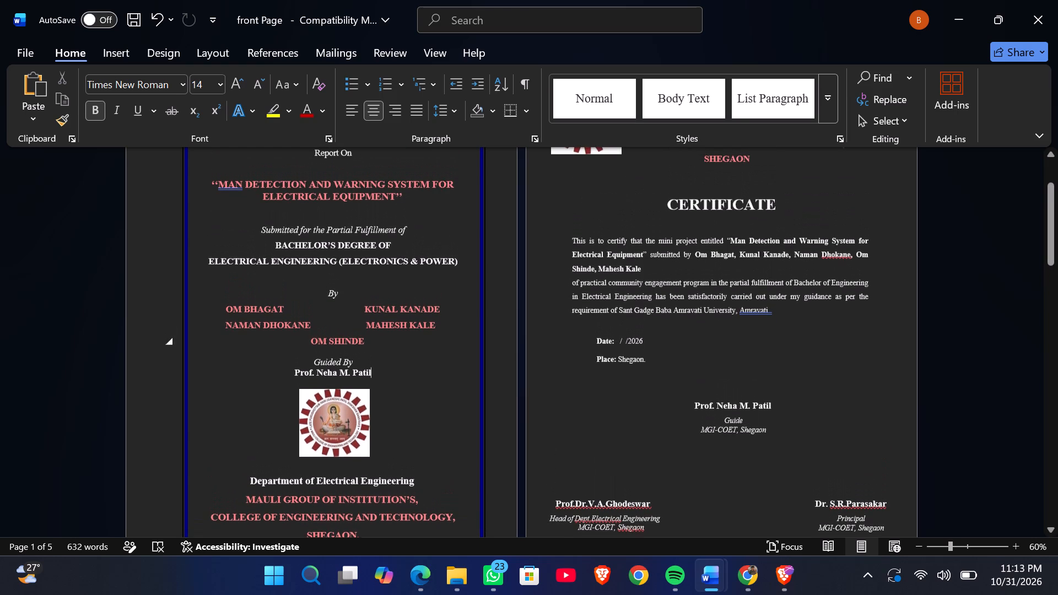
pyautogui.scroll(-1, 412, 334)
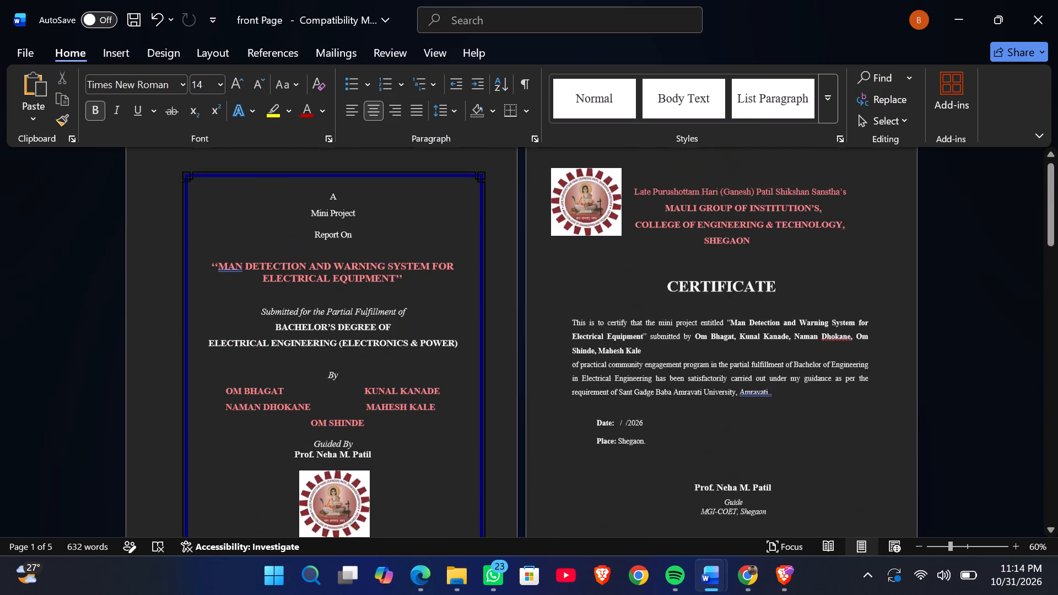
pyautogui.scroll(-2, 412, 334)
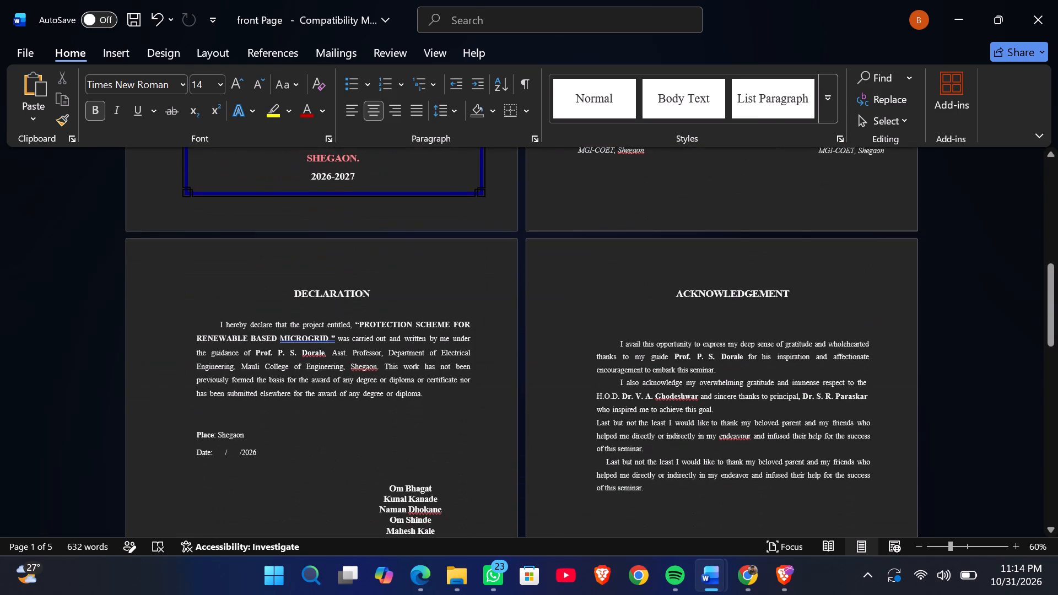
pyautogui.scroll(-1, 412, 334)
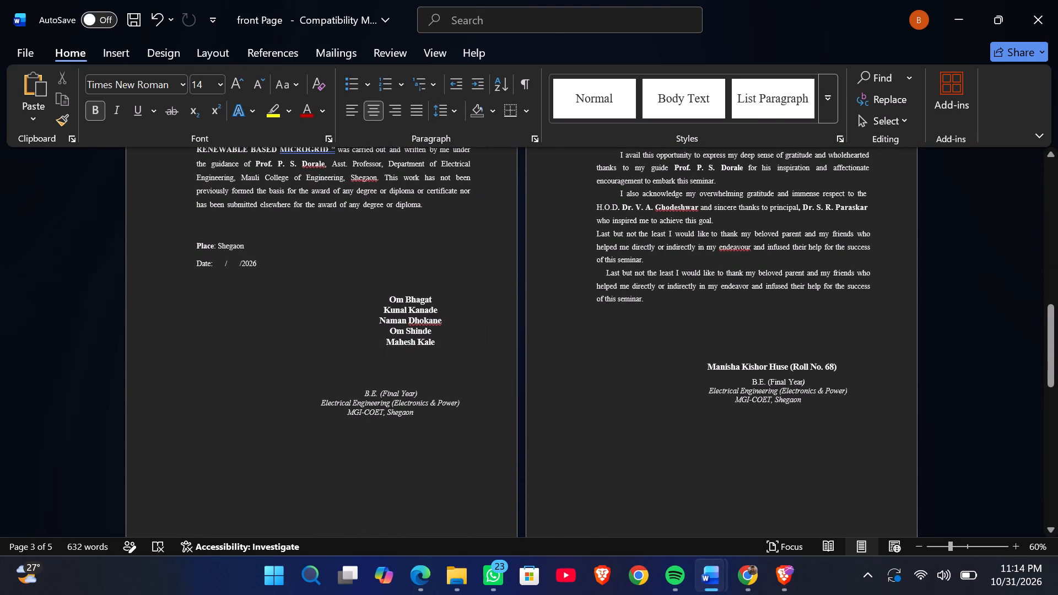
pyautogui.scroll(1, 674, 452)
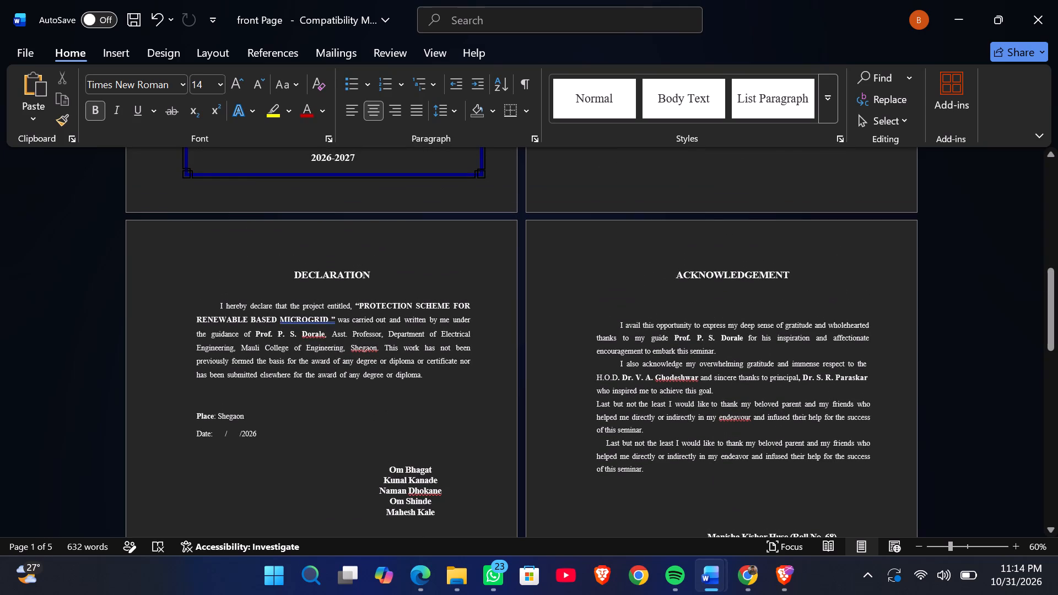
pyautogui.click(142, 15)
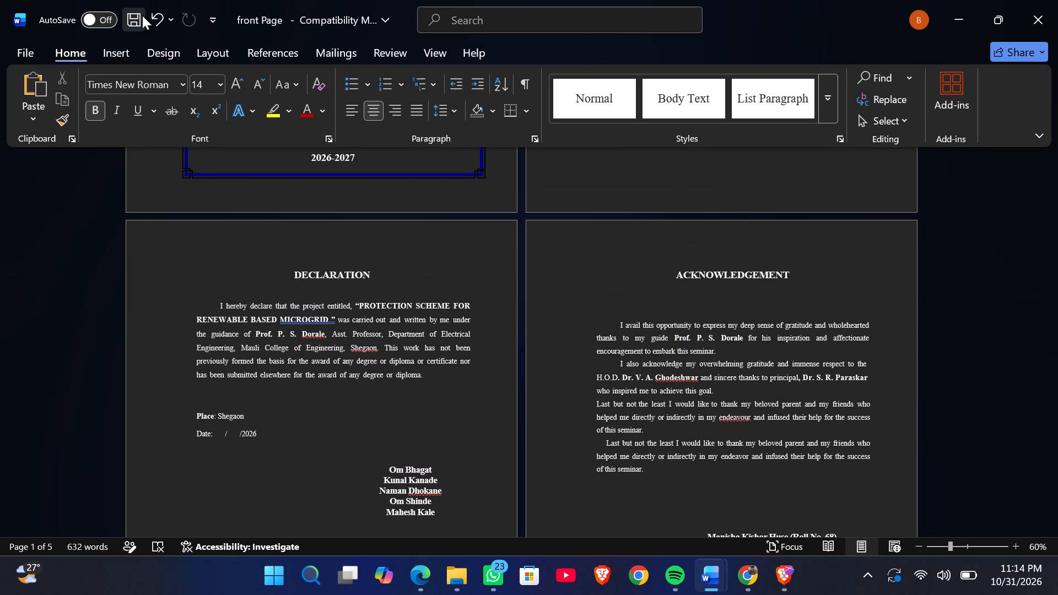
pyautogui.tripleClick(142, 15)
pyautogui.click(142, 15)
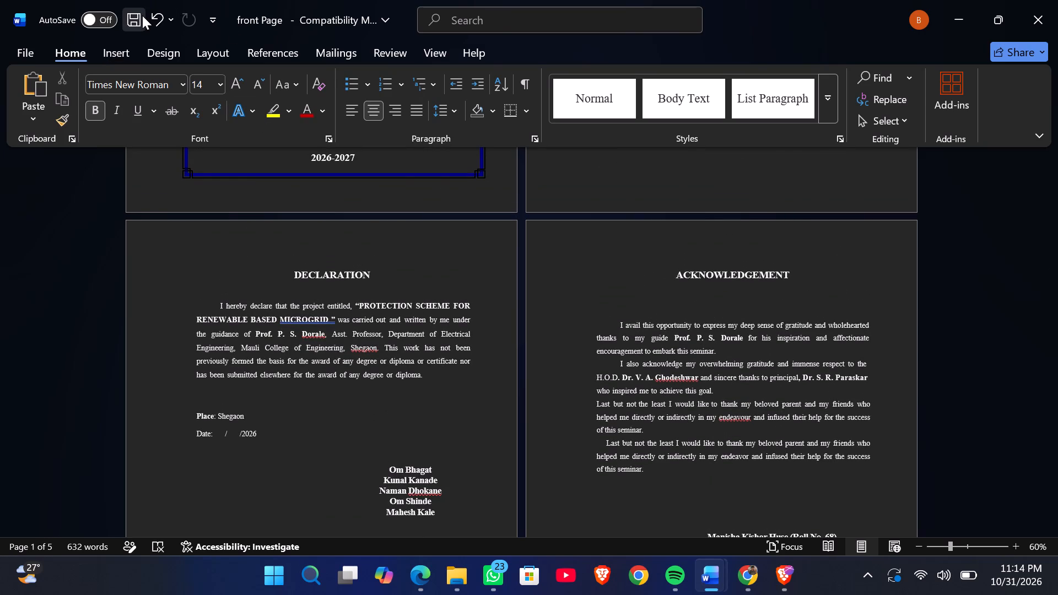
pyautogui.click(136, 19)
pyautogui.doubleClick(136, 19)
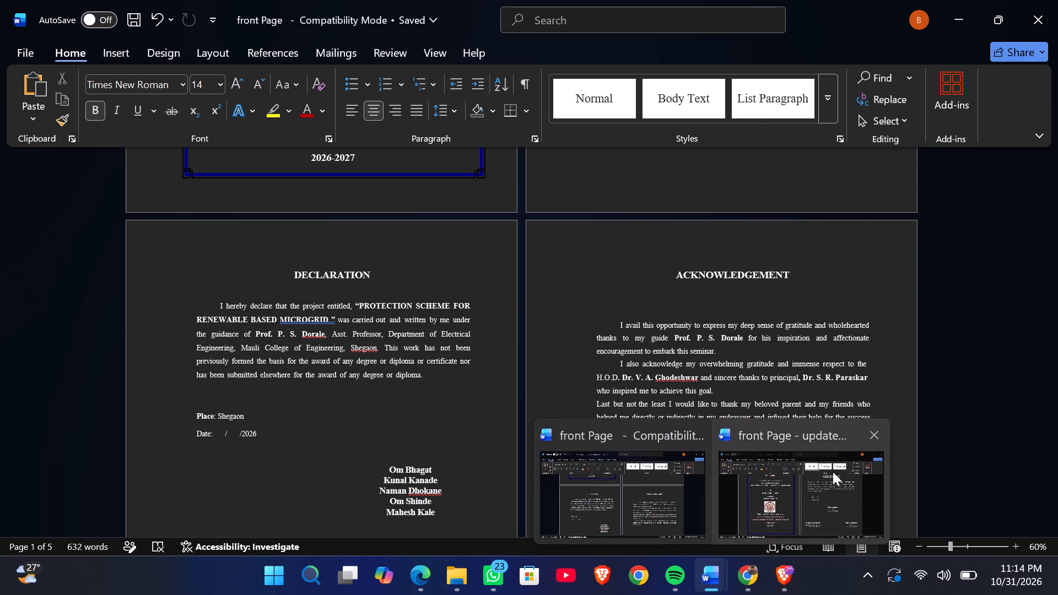
# Switch to the "front Page - updated (1)" document and save it.
pyautogui.click(829, 472)
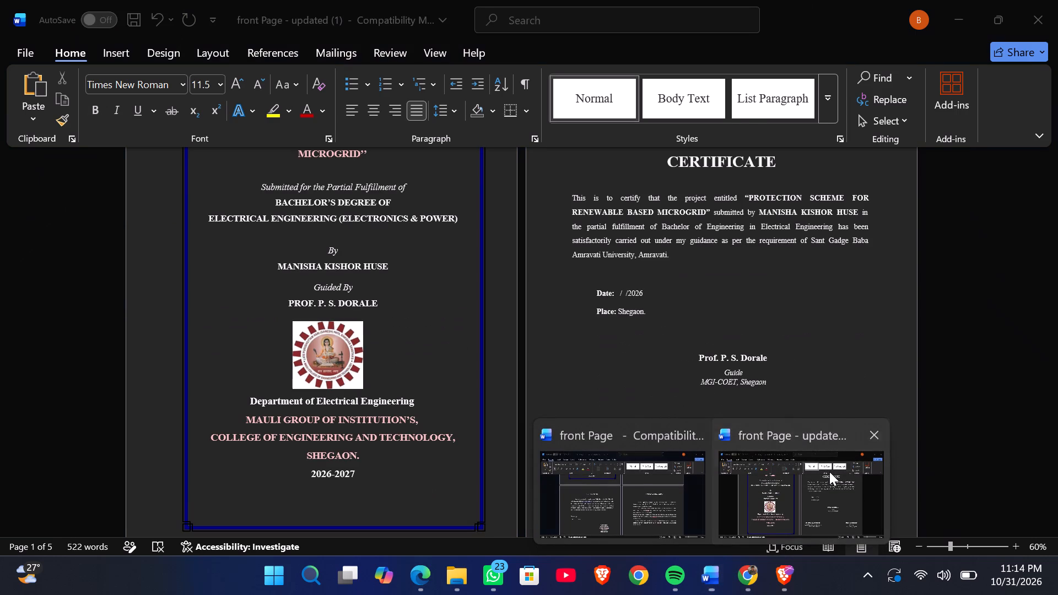
pyautogui.scroll(-8, 761, 447)
pyautogui.scroll(2, 761, 447)
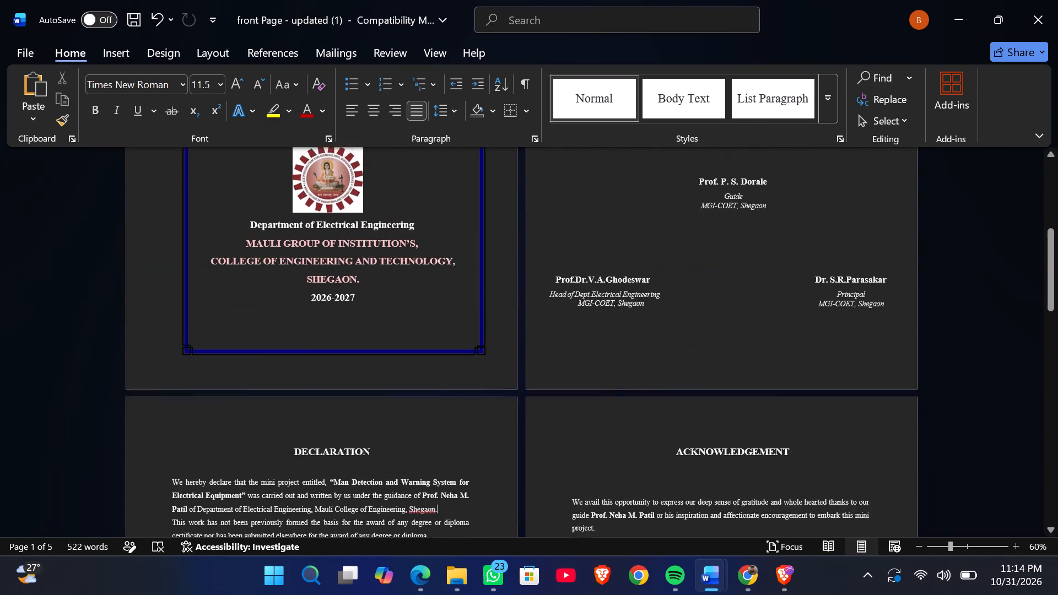
pyautogui.scroll(-5, 761, 447)
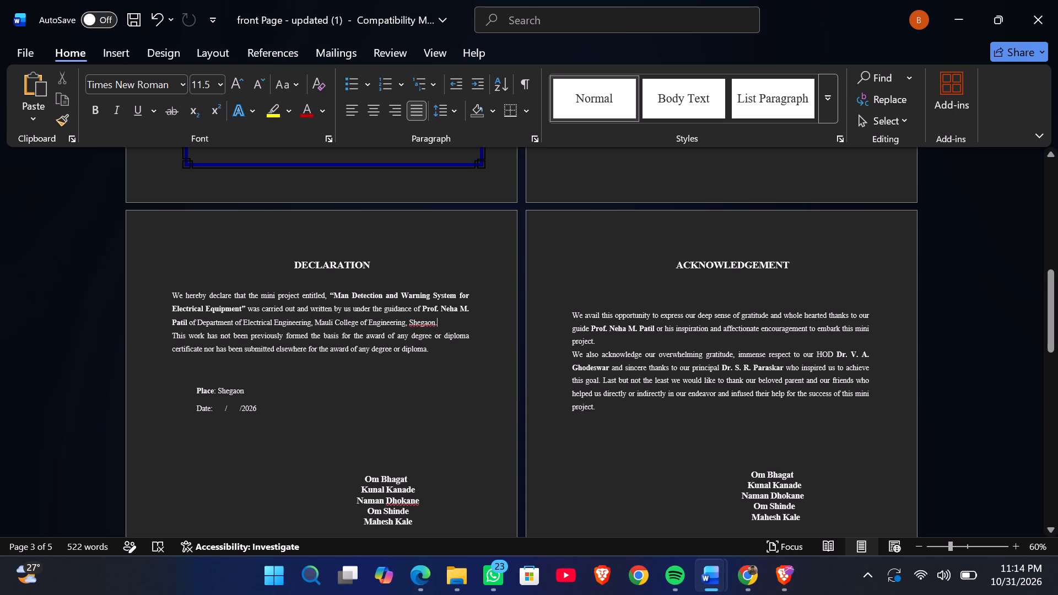
pyautogui.click(138, 15)
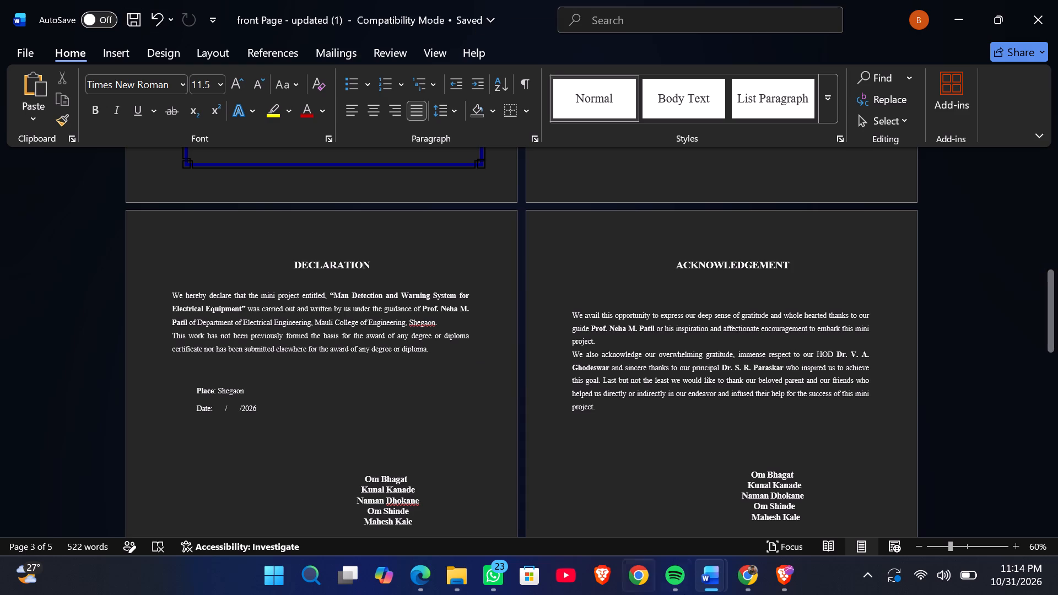
pyautogui.click(780, 572)
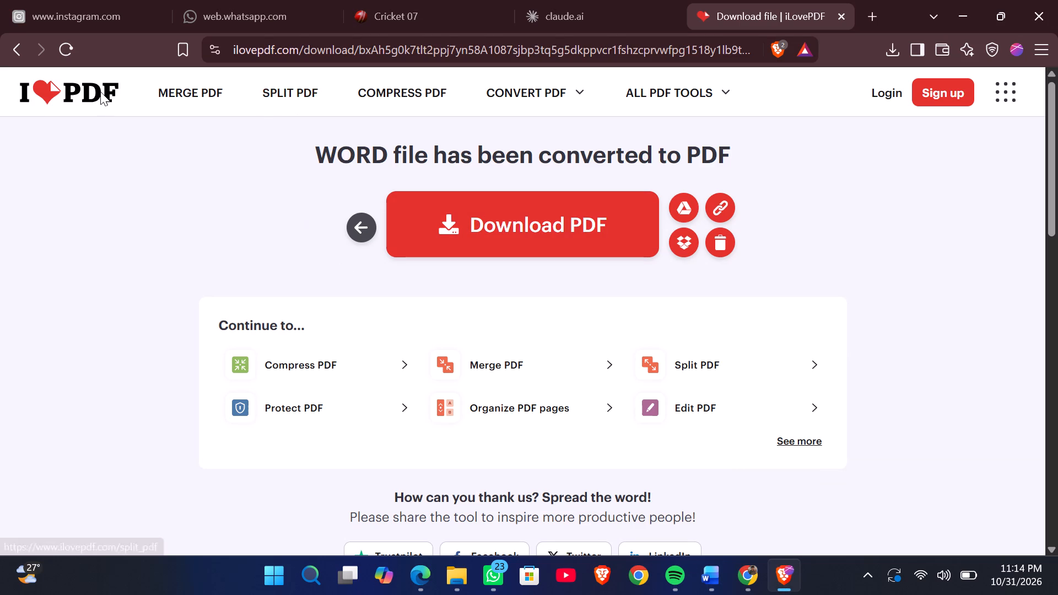
pyautogui.click(18, 45)
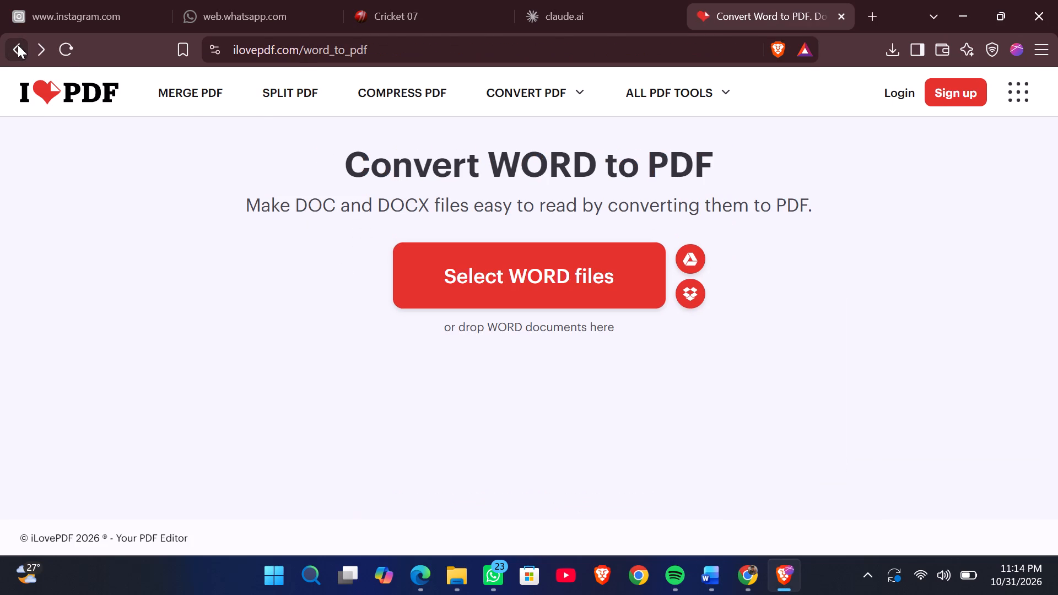
pyautogui.click(501, 280)
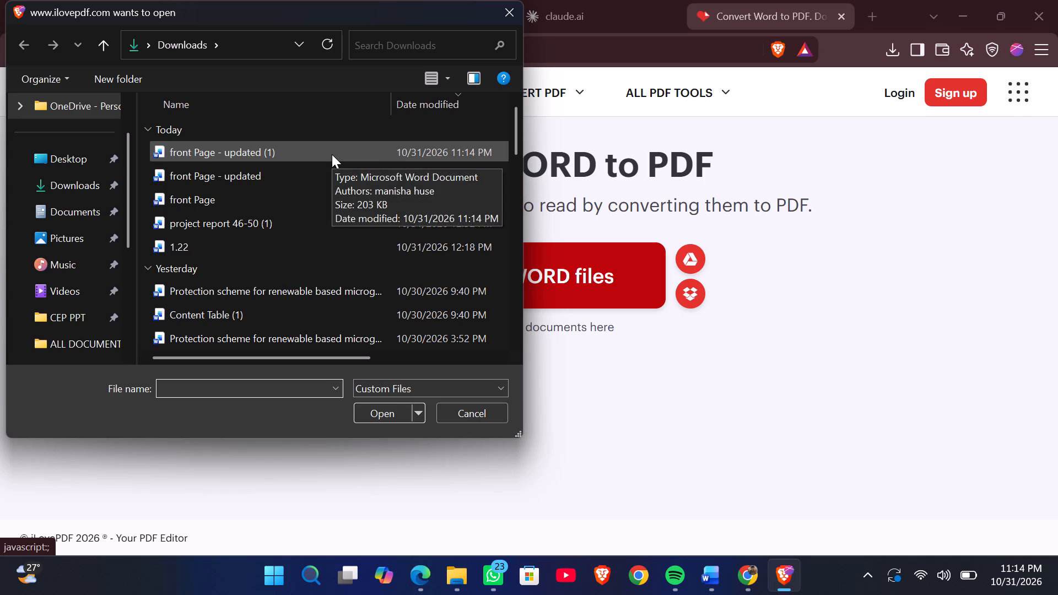
pyautogui.click(332, 154)
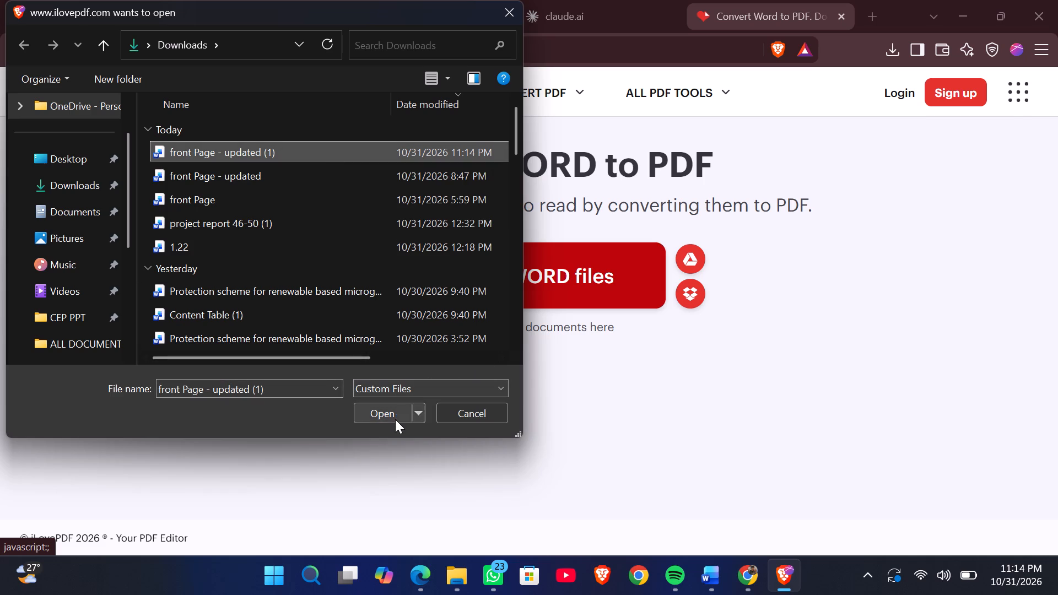
pyautogui.click(395, 419)
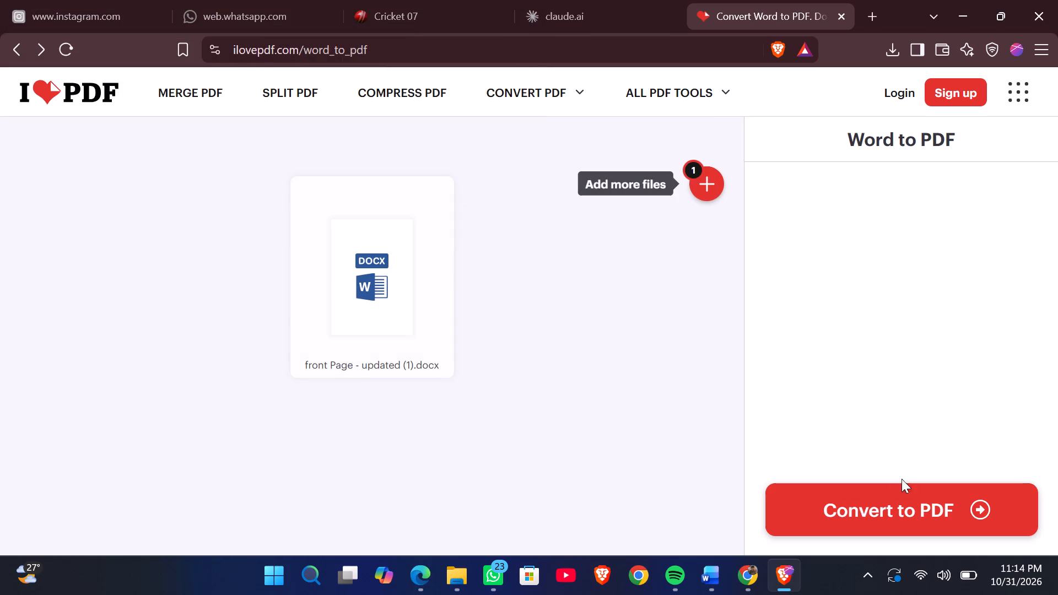
pyautogui.click(885, 505)
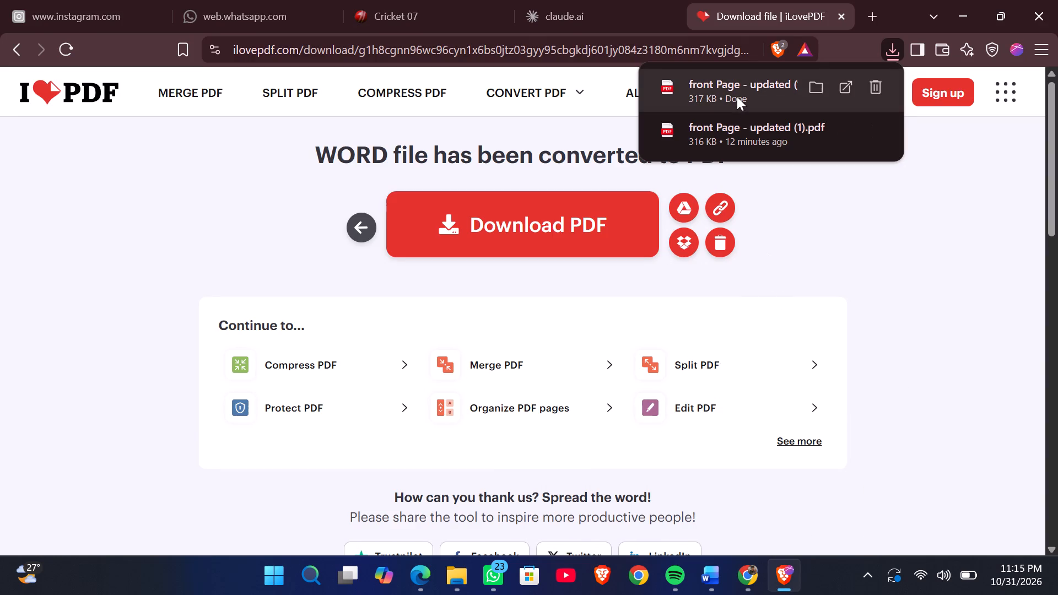
pyautogui.doubleClick(737, 96)
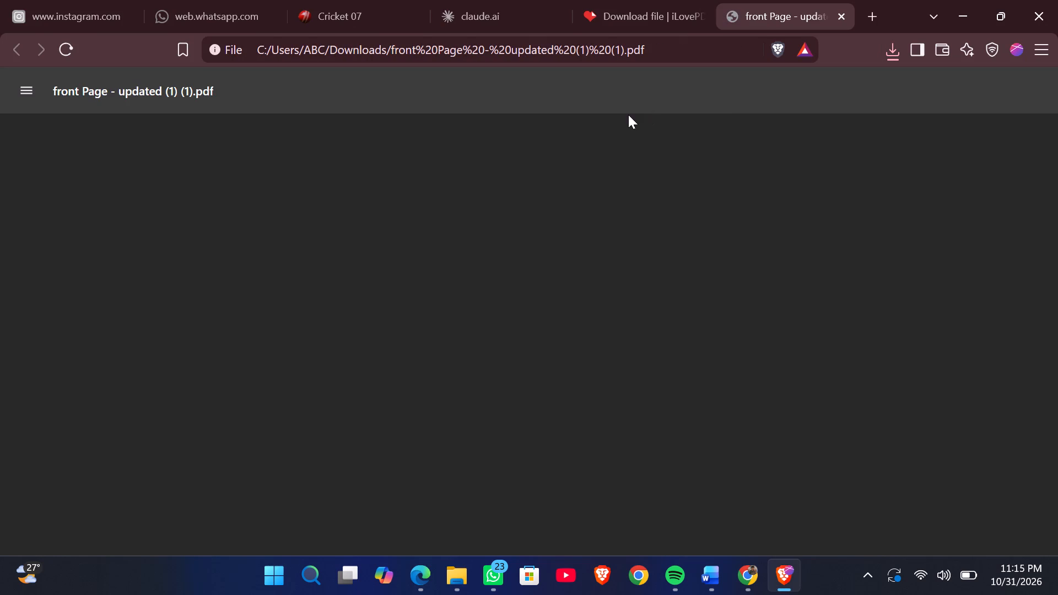
pyautogui.scroll(-4, 650, 317)
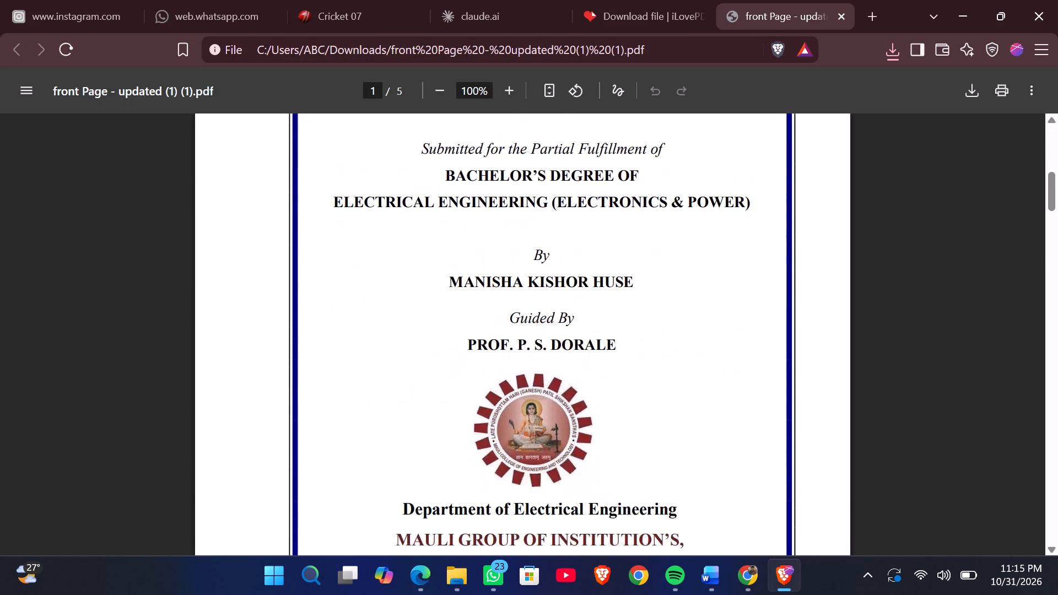
pyautogui.scroll(-5, 650, 317)
pyautogui.scroll(1, 650, 317)
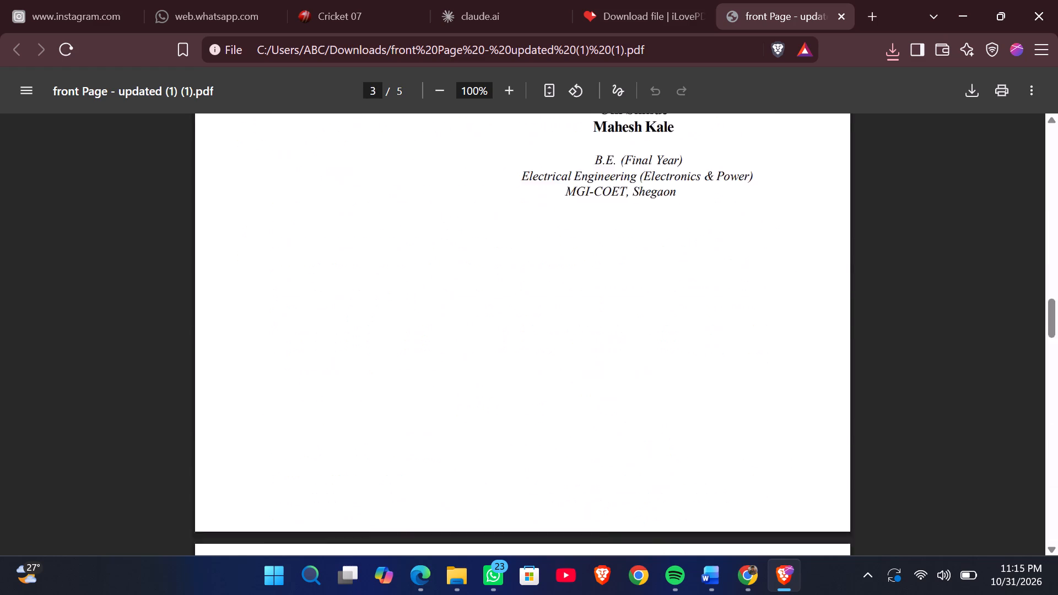
pyautogui.scroll(-1, 650, 317)
pyautogui.scroll(2, 650, 317)
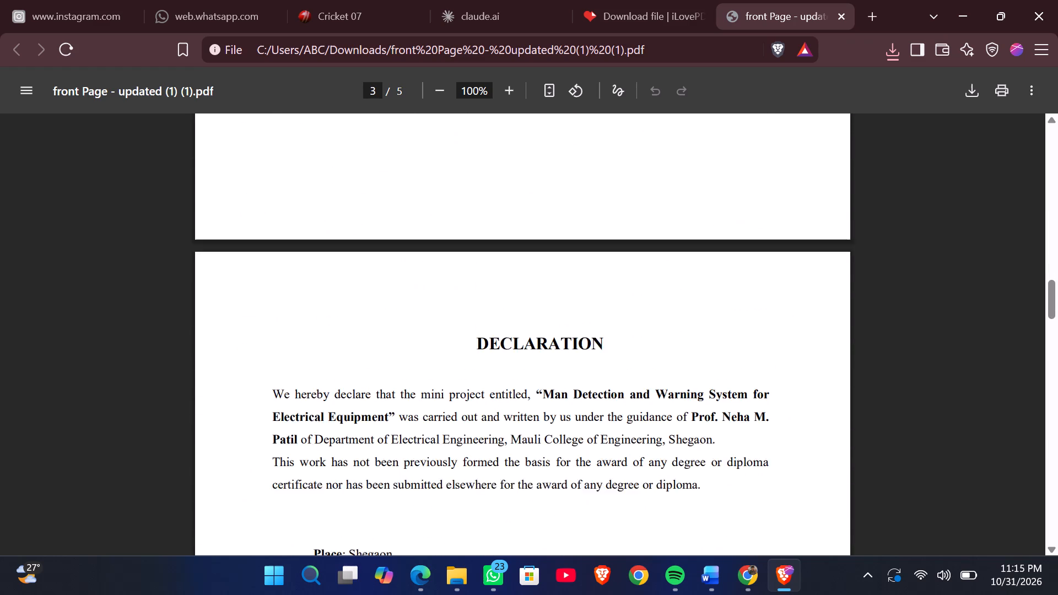
pyautogui.scroll(4, 650, 317)
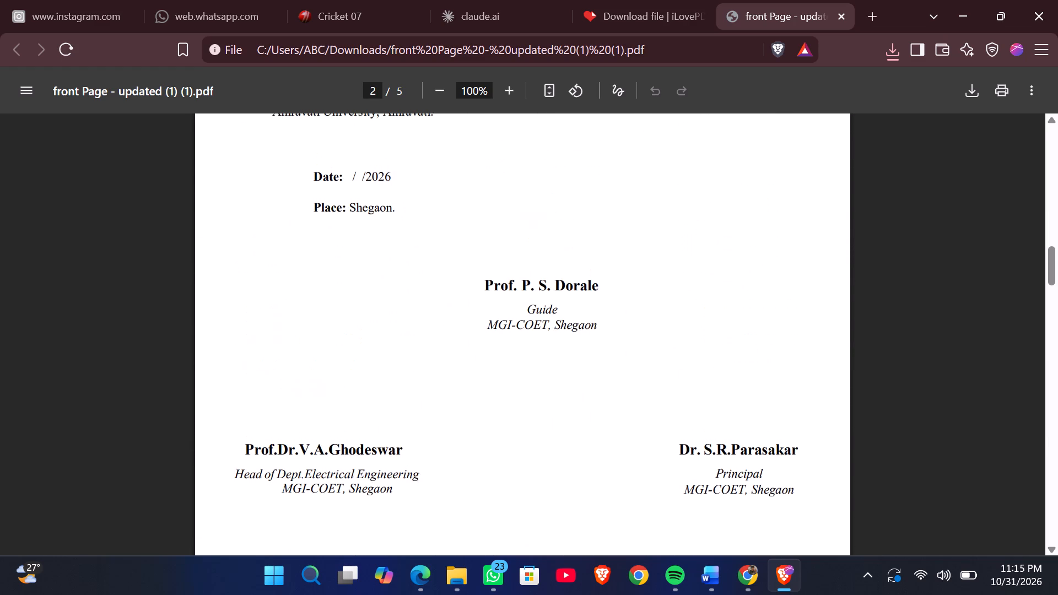
pyautogui.scroll(-4, 650, 317)
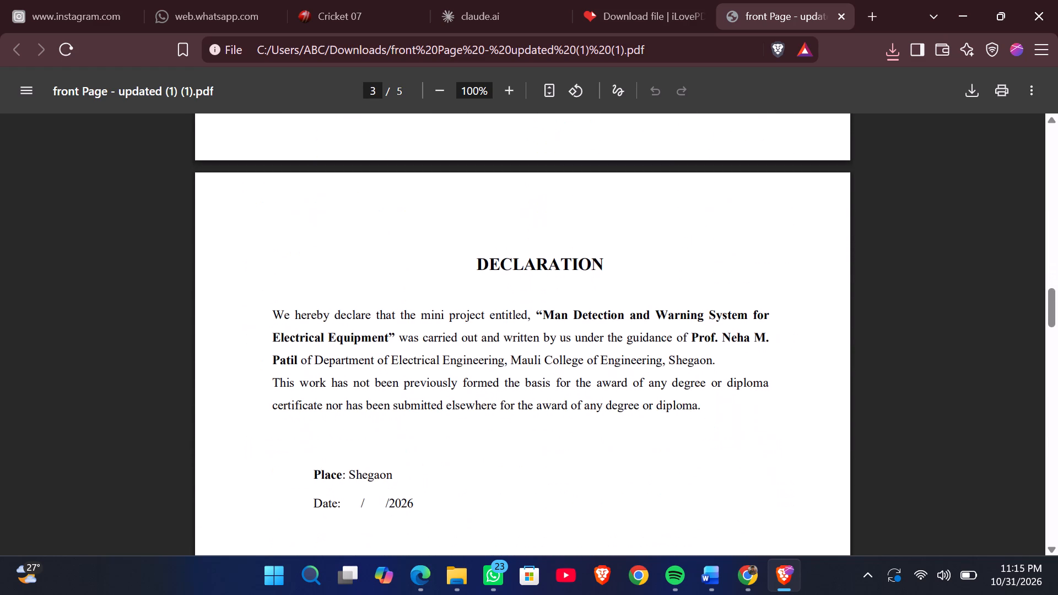
pyautogui.scroll(-1, 650, 317)
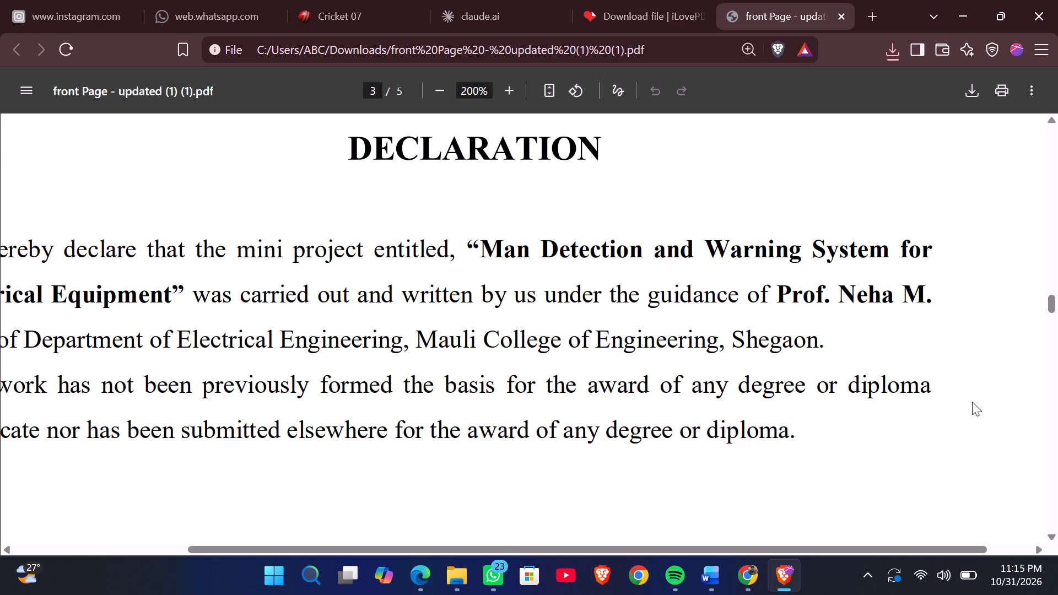
pyautogui.hscroll(1, 1013, 349)
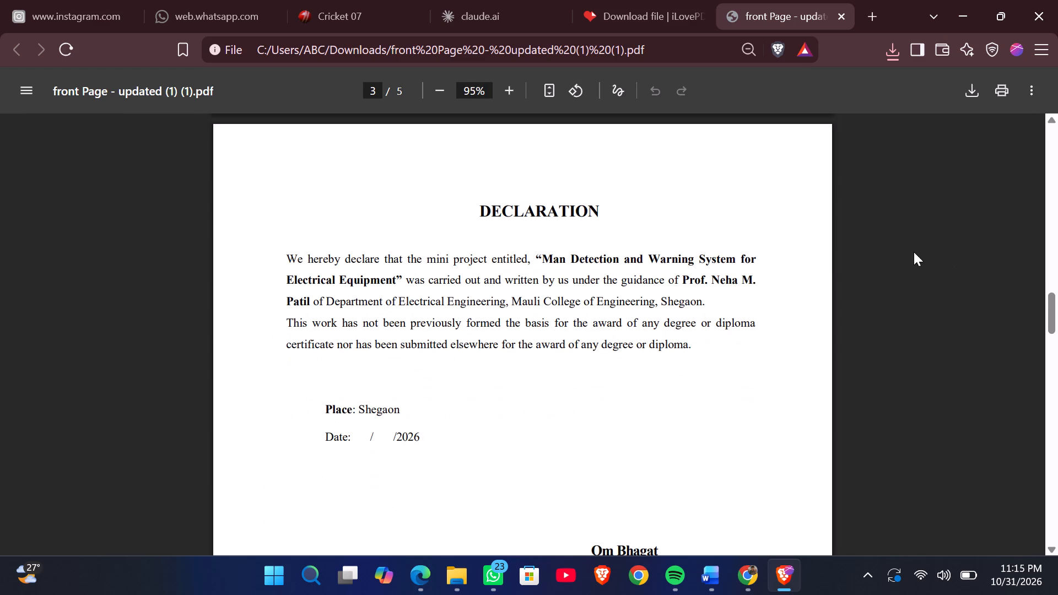
pyautogui.scroll(-4, 779, 250)
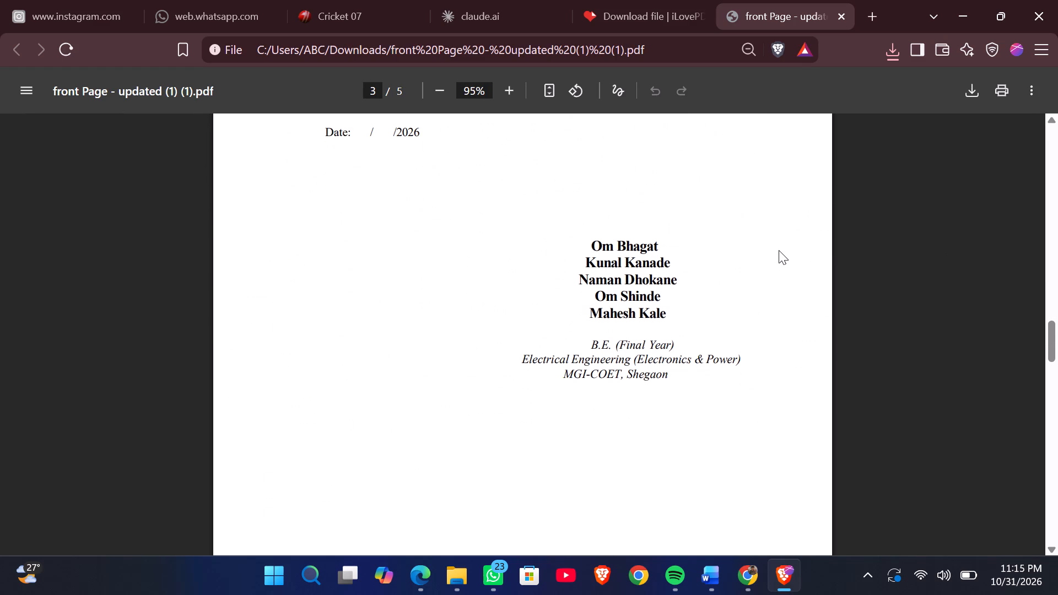
pyautogui.scroll(9, 779, 250)
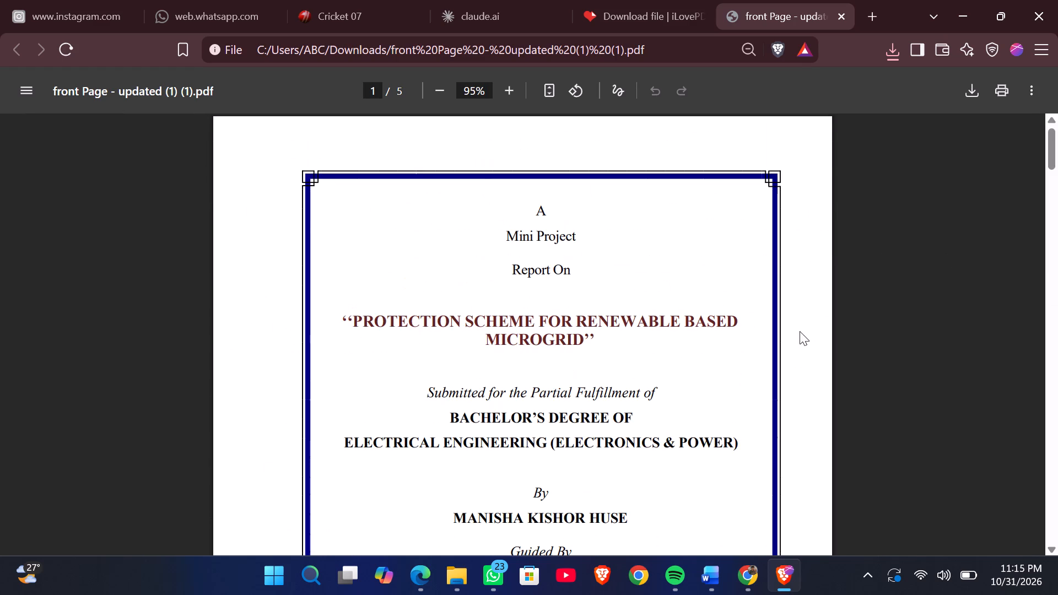
# In File Explorer, refresh the Downloads folder and open the front Page document from it.
pyautogui.click(455, 577)
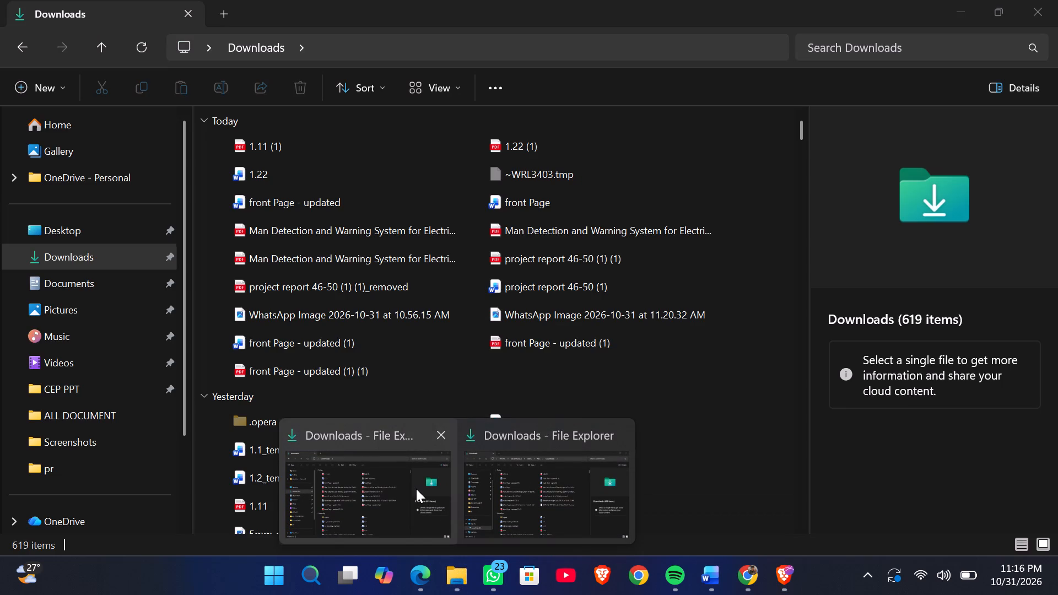
pyautogui.click(416, 489)
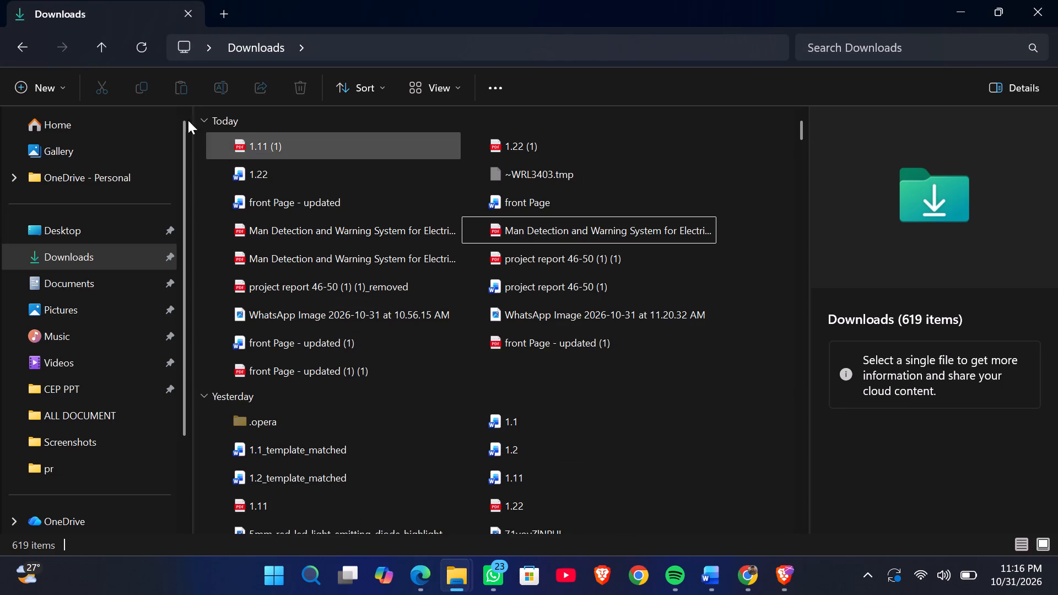
pyautogui.scroll(3, 341, 277)
pyautogui.click(150, 45)
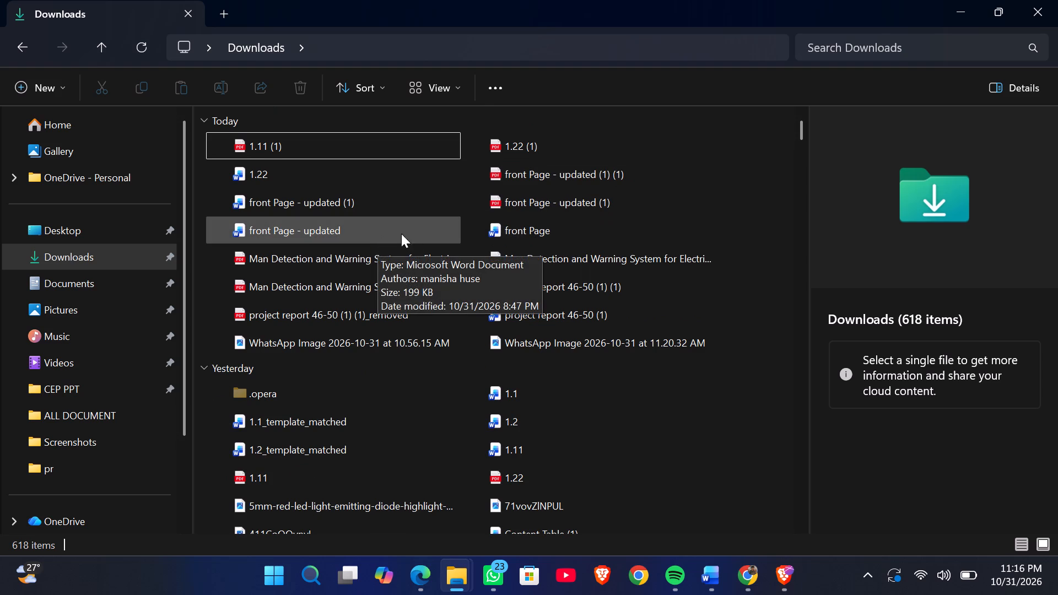
pyautogui.click(531, 230)
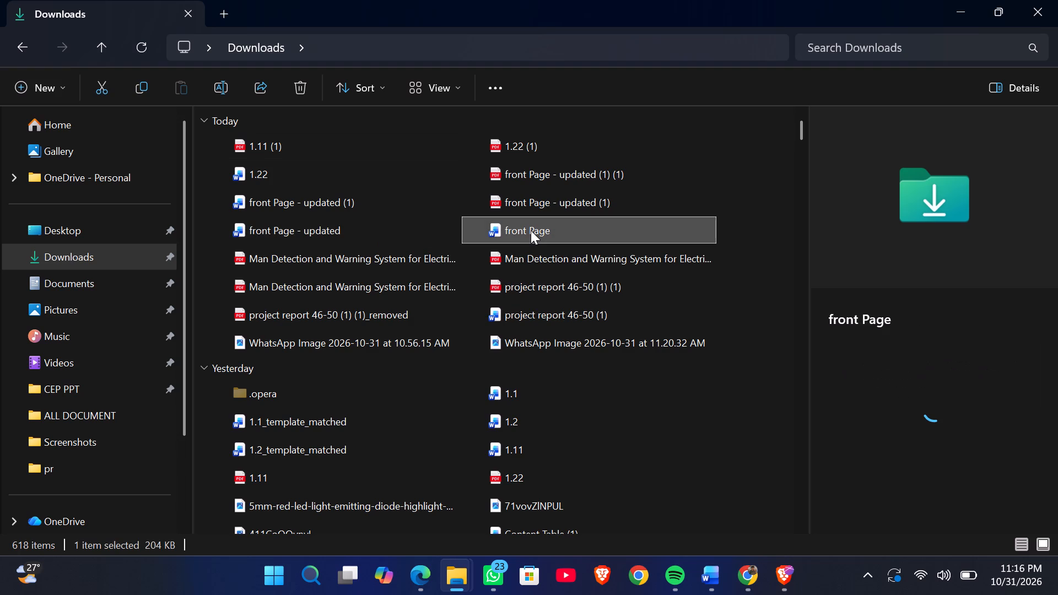
pyautogui.doubleClick(532, 230)
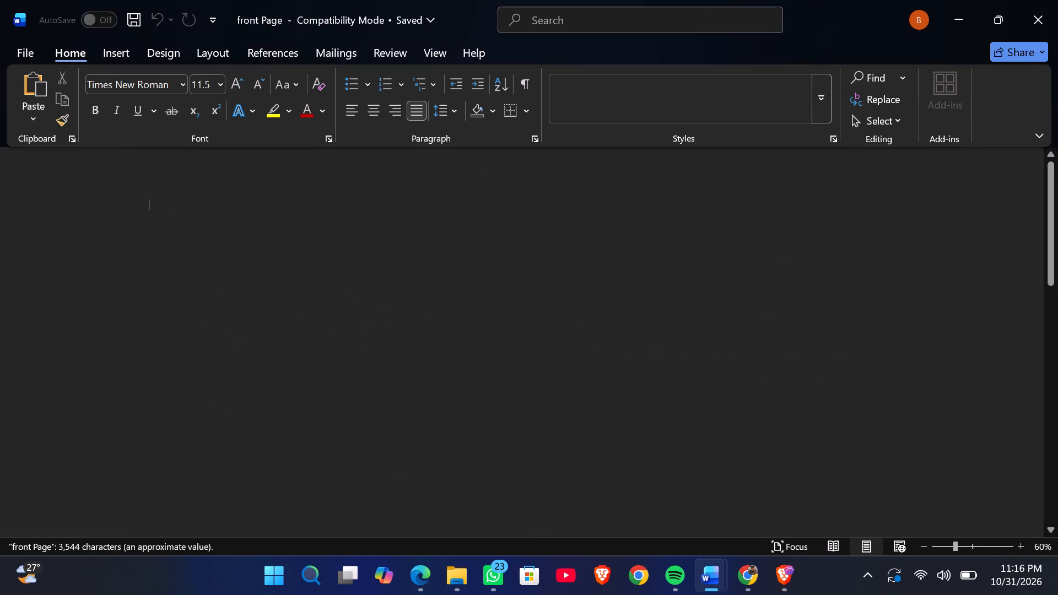
# Examine the declaration and acknowledgement pages in the newly opened front Page document and in the already open, edited one.
pyautogui.scroll(-6, 590, 269)
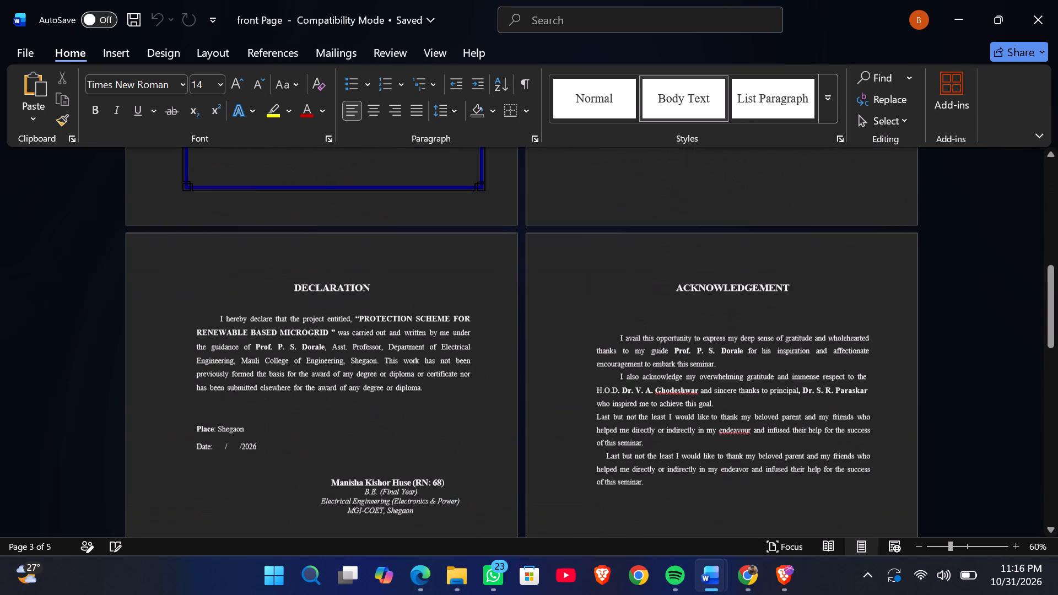
pyautogui.scroll(-3, 590, 269)
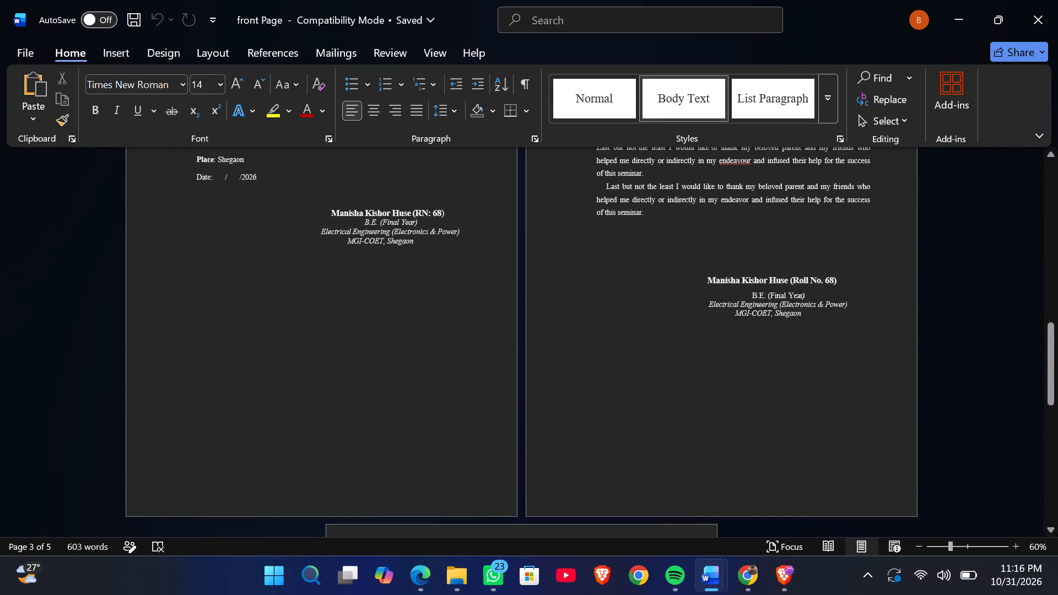
pyautogui.scroll(-1, 590, 269)
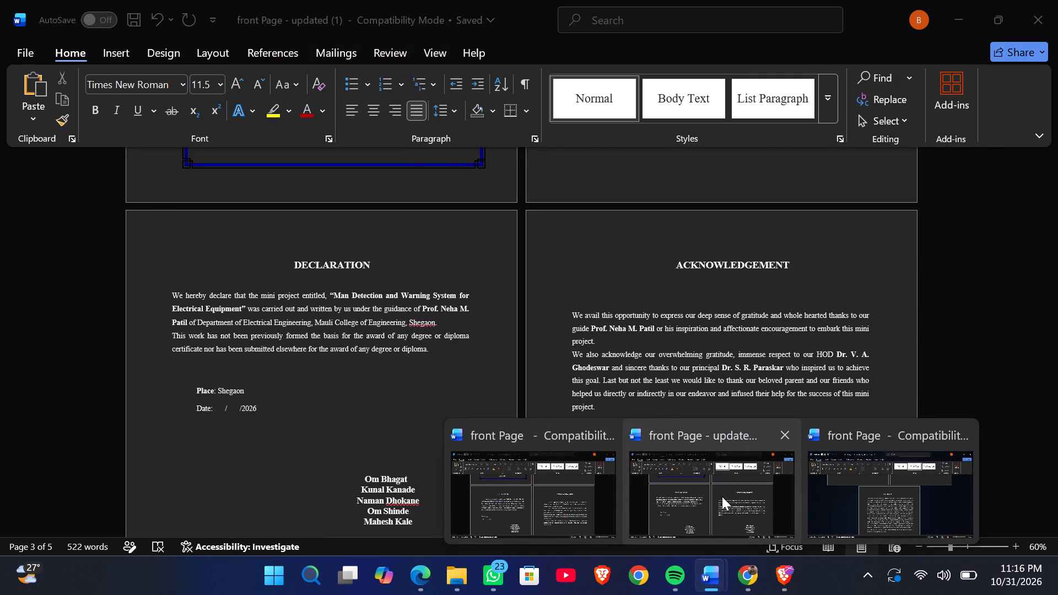
pyautogui.click(568, 480)
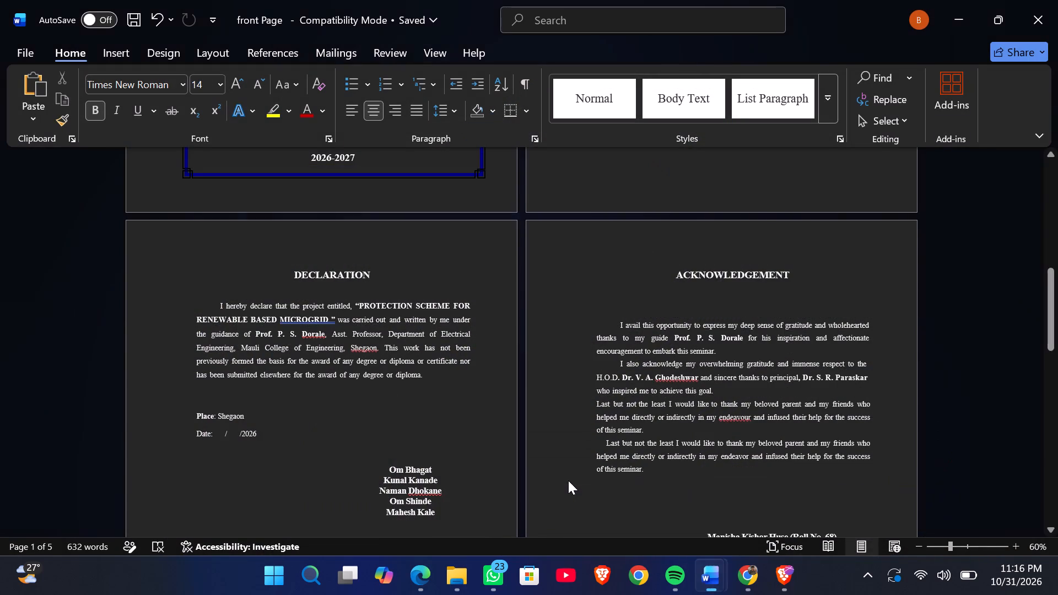
pyautogui.scroll(-3, 568, 480)
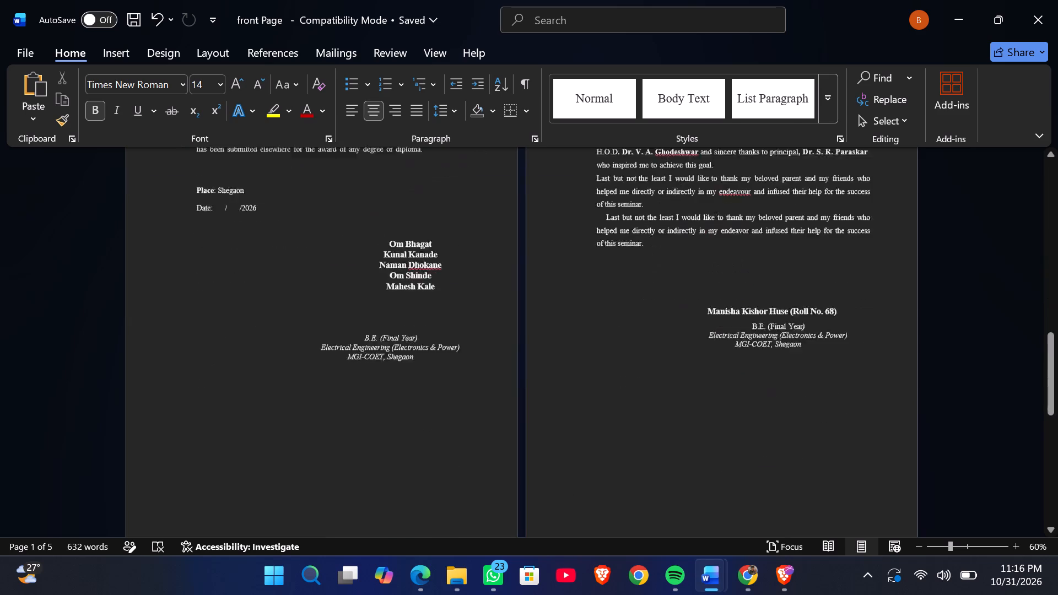
pyautogui.scroll(-1, 568, 480)
pyautogui.scroll(20, 568, 480)
pyautogui.scroll(10, 568, 480)
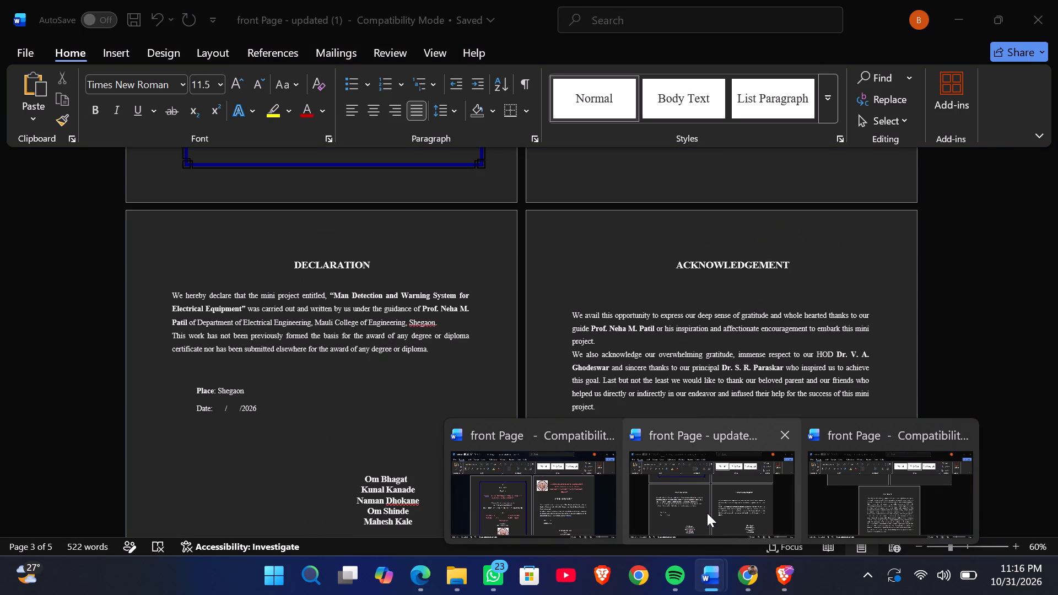
# Save a copy of "front Page - updated (1)" in Downloads as a Word document named 101.
pyautogui.click(707, 513)
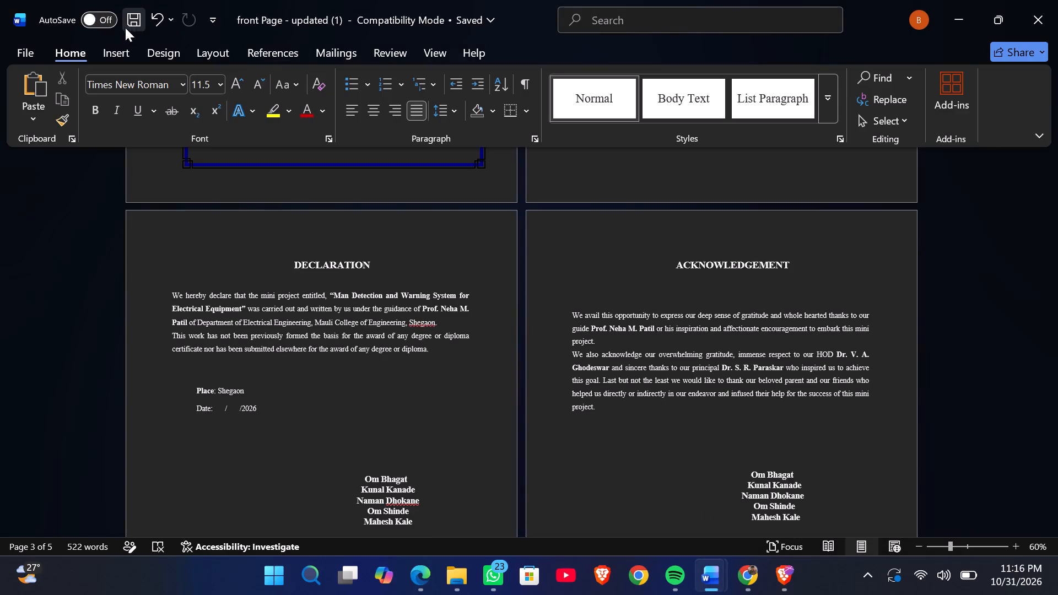
pyautogui.click(29, 50)
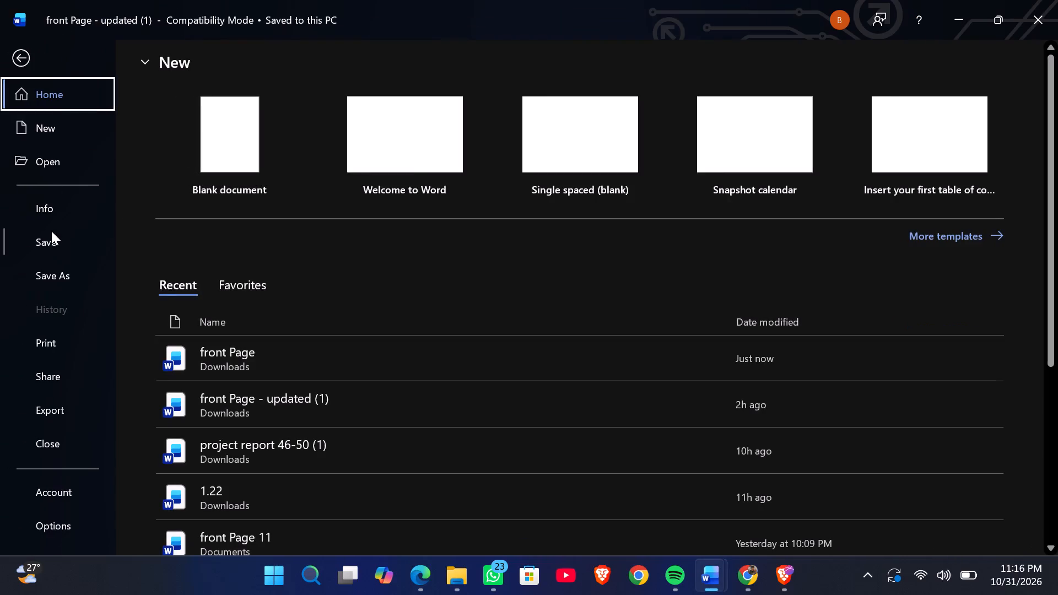
pyautogui.click(66, 267)
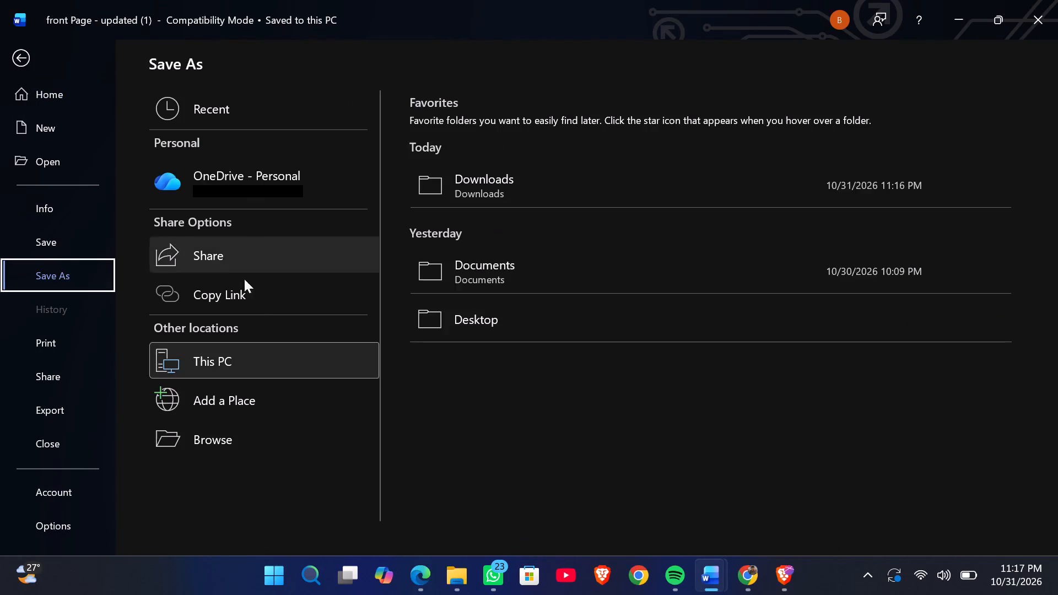
pyautogui.doubleClick(551, 262)
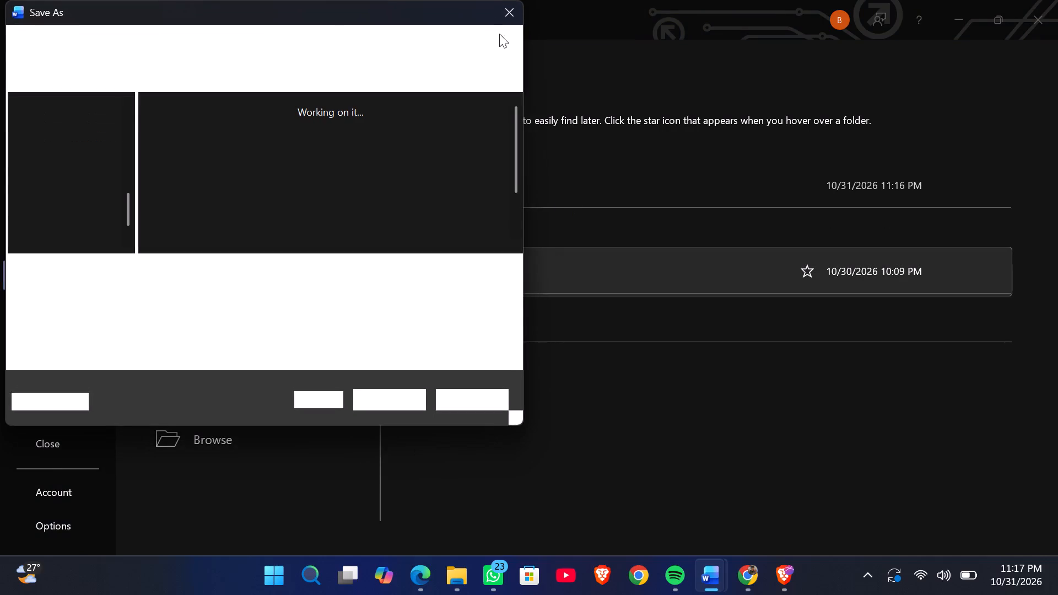
pyautogui.click(501, 17)
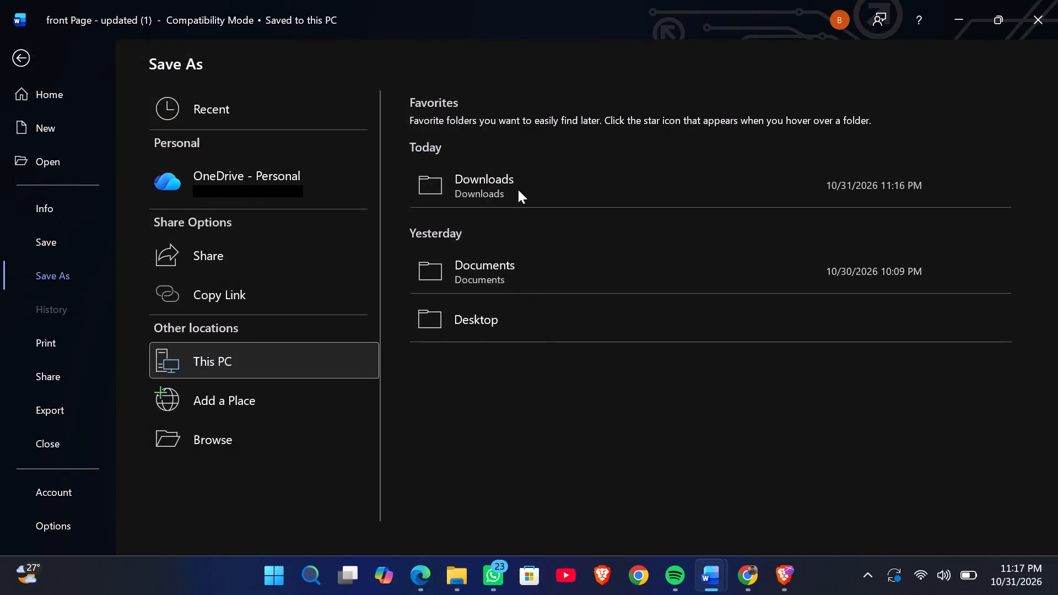
pyautogui.doubleClick(519, 186)
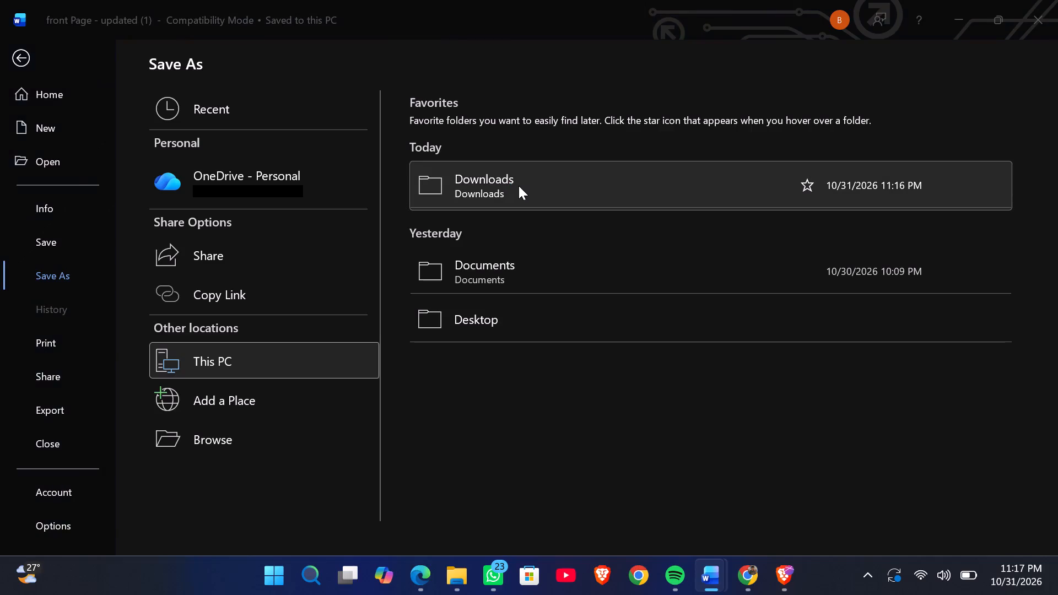
pyautogui.press('BackSpace')
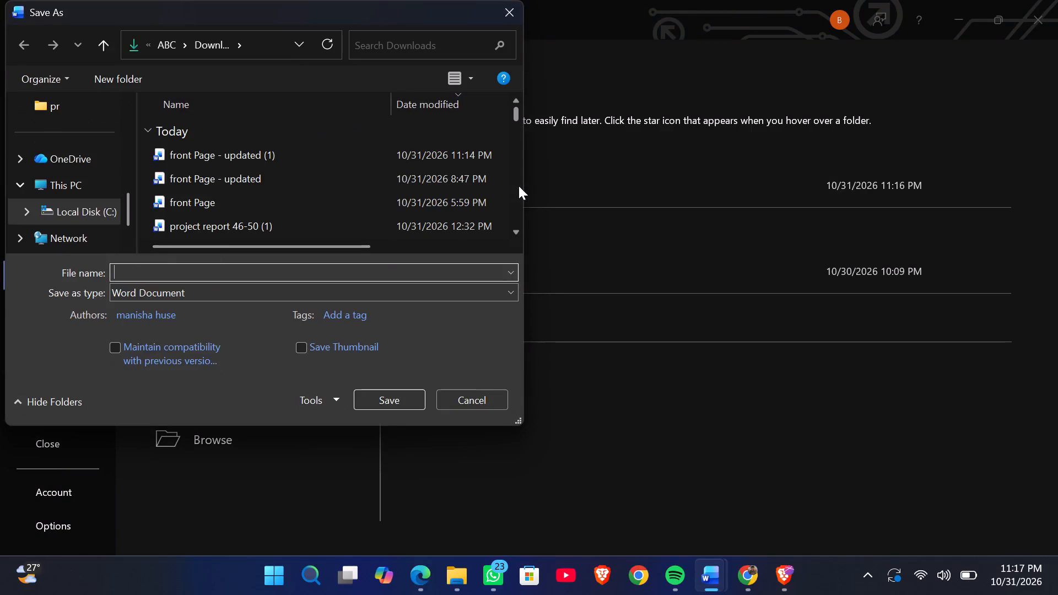
pyautogui.press('1')
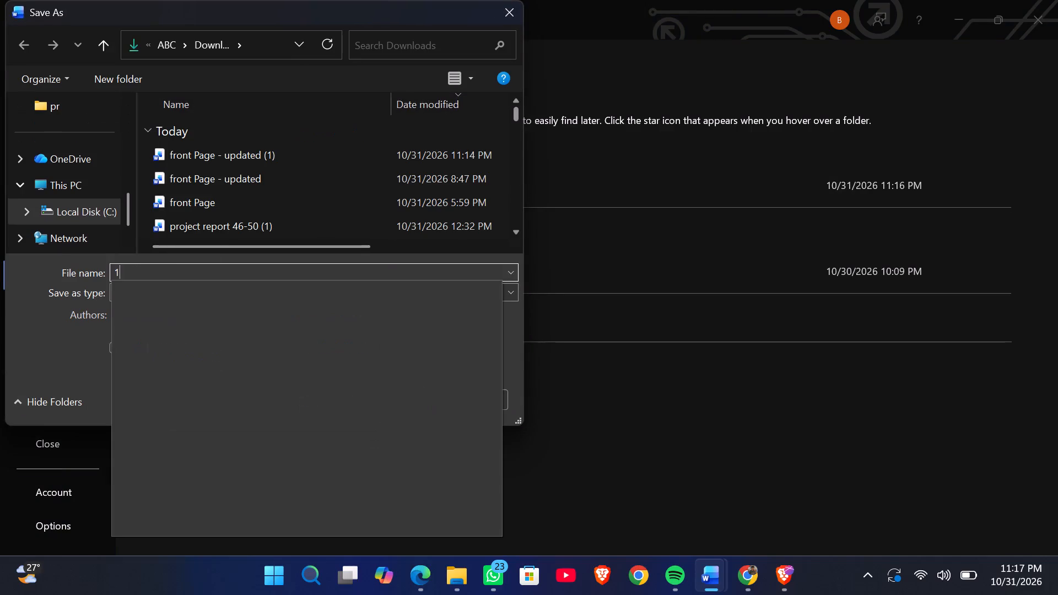
pyautogui.press('0')
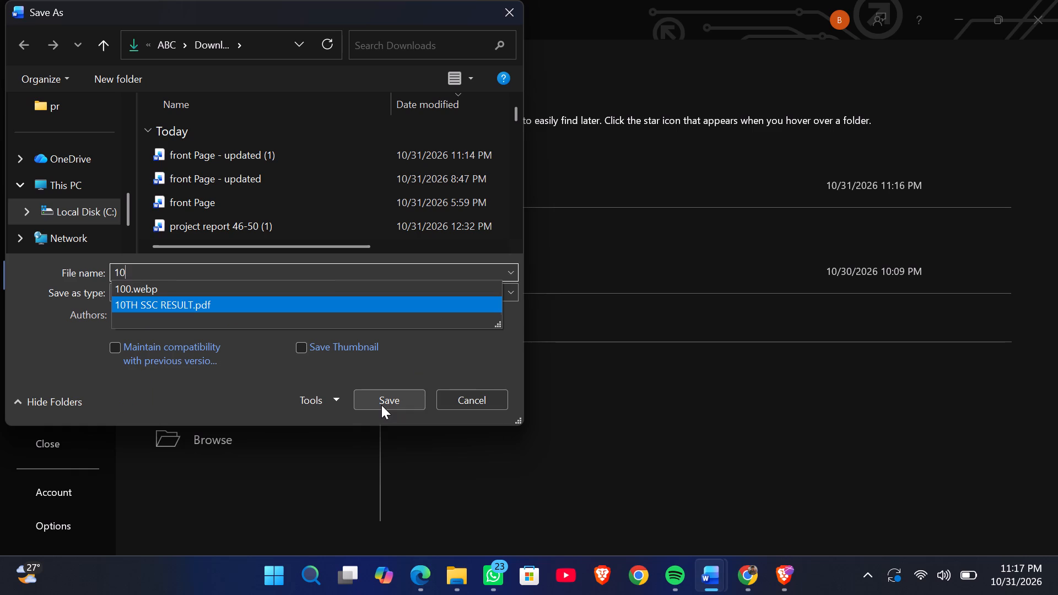
pyautogui.click(418, 266)
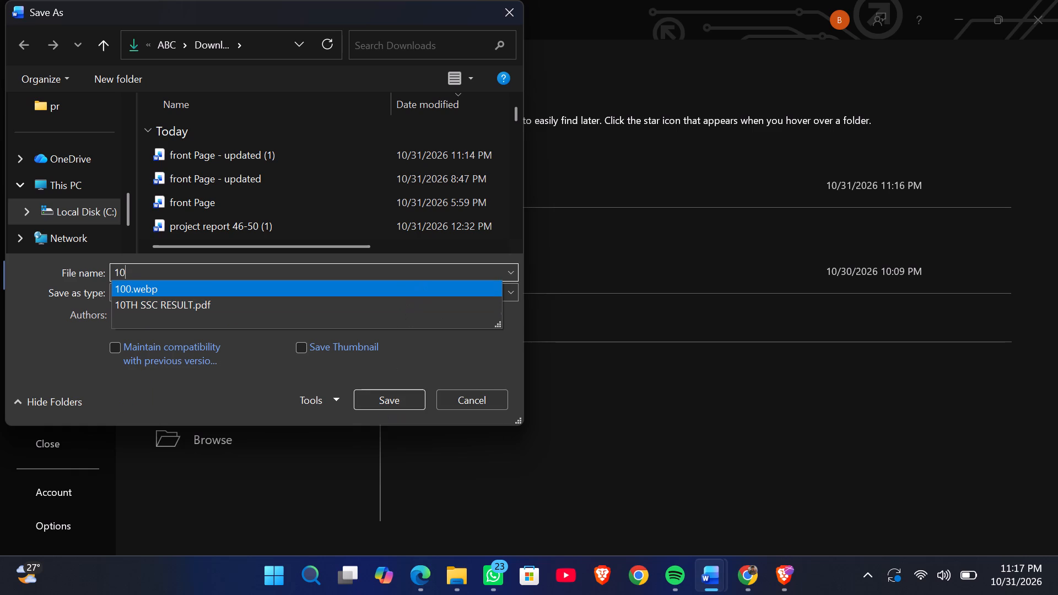
pyautogui.press('0')
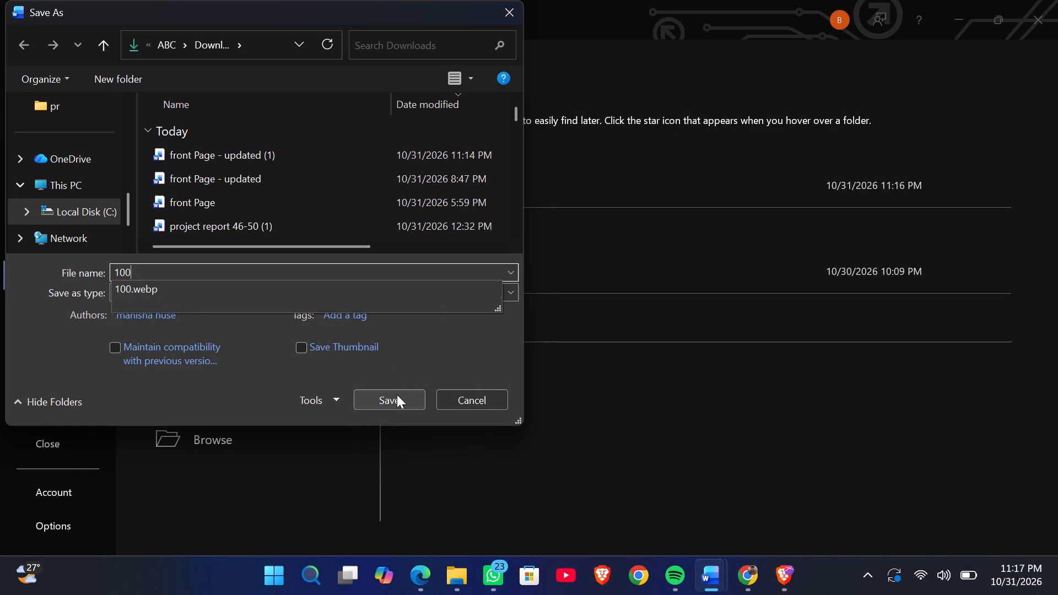
pyautogui.press('BackSpace')
pyautogui.press('1')
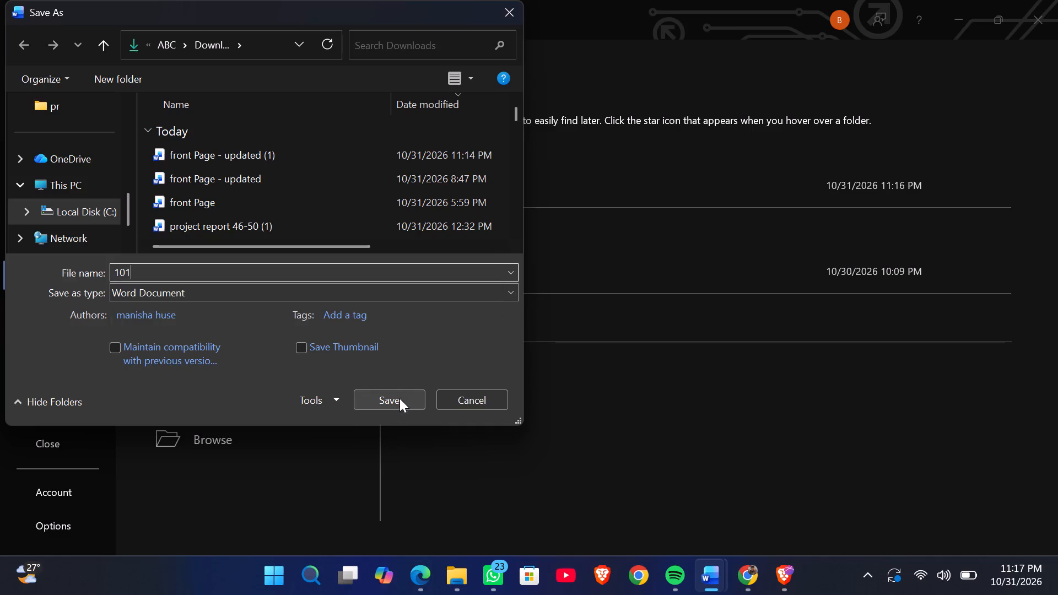
pyautogui.click(400, 398)
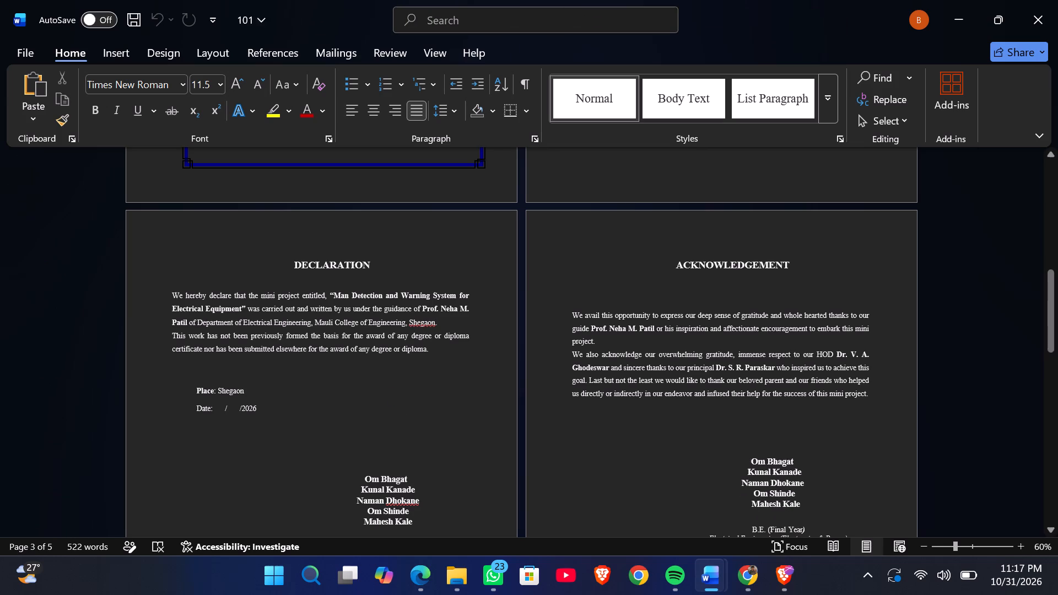
# Compare the cover, certificate and declaration pages of document 101 with those of the edited front Page document.
pyautogui.scroll(6, 387, 286)
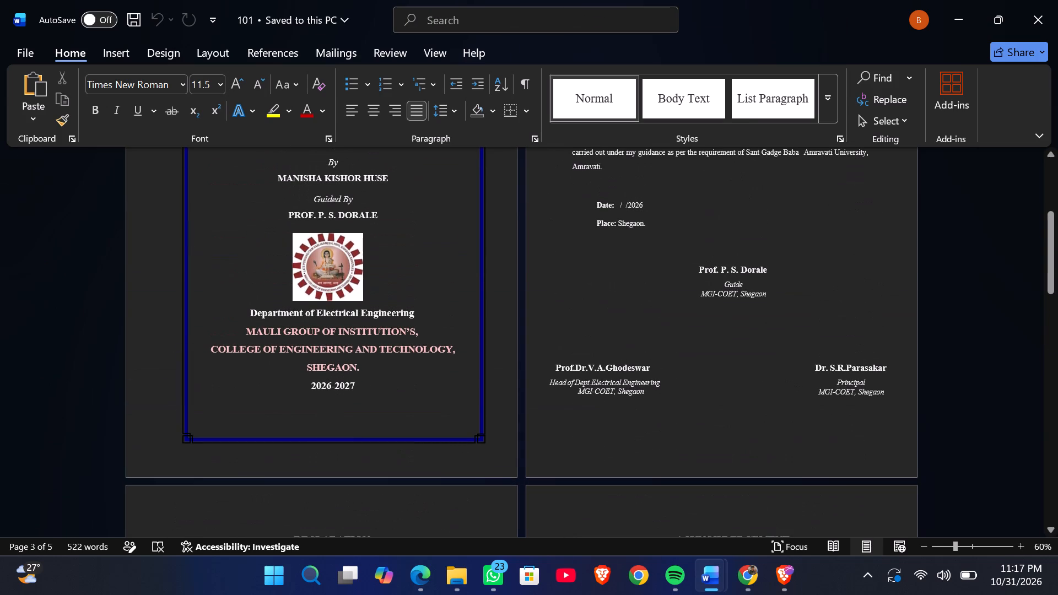
pyautogui.scroll(-1, 587, 401)
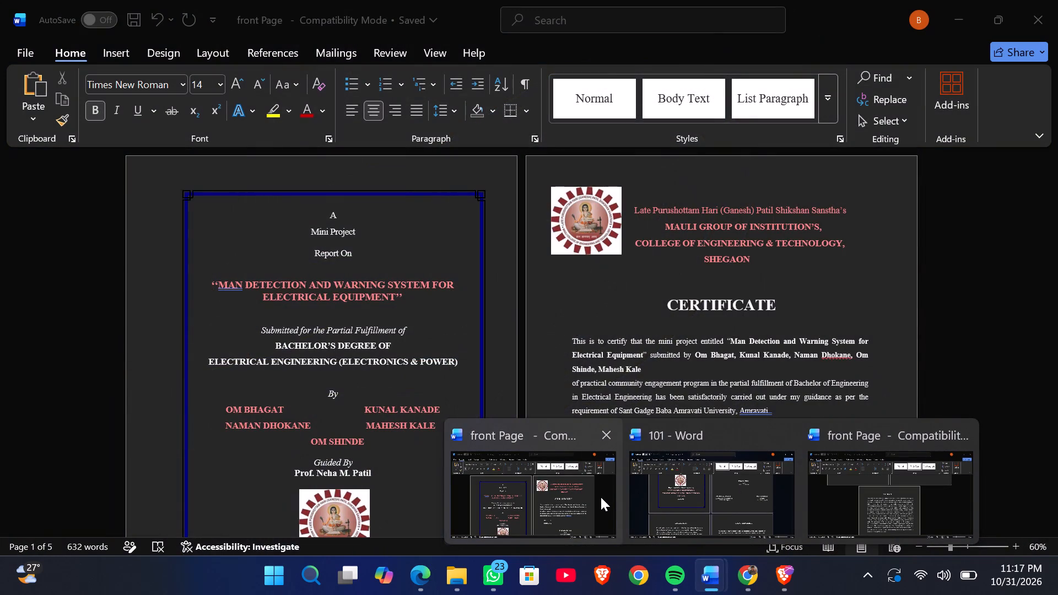
pyautogui.click(601, 497)
pyautogui.scroll(-3, 601, 497)
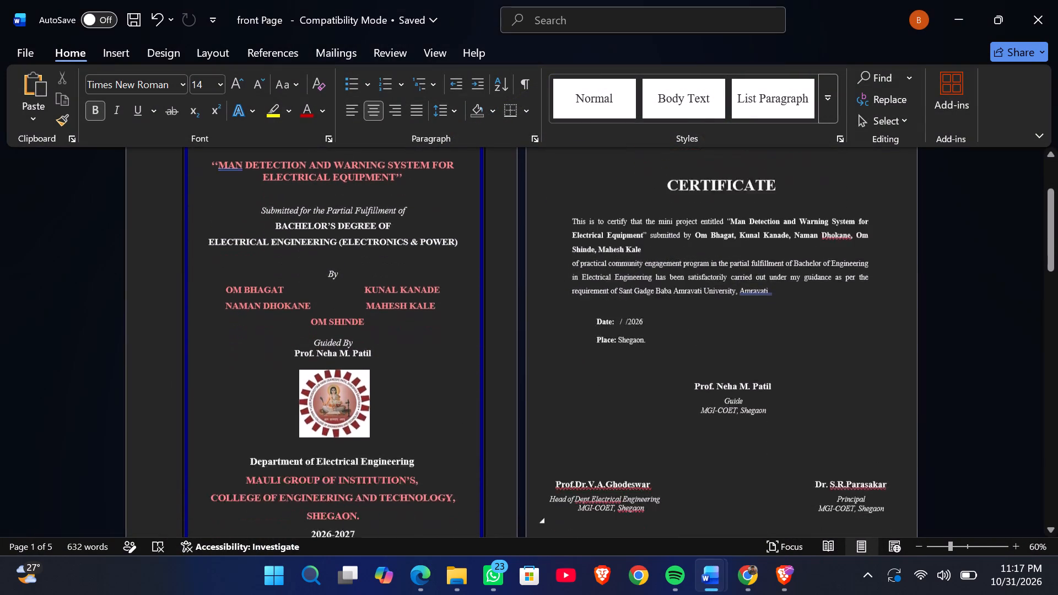
pyautogui.scroll(-2, 601, 497)
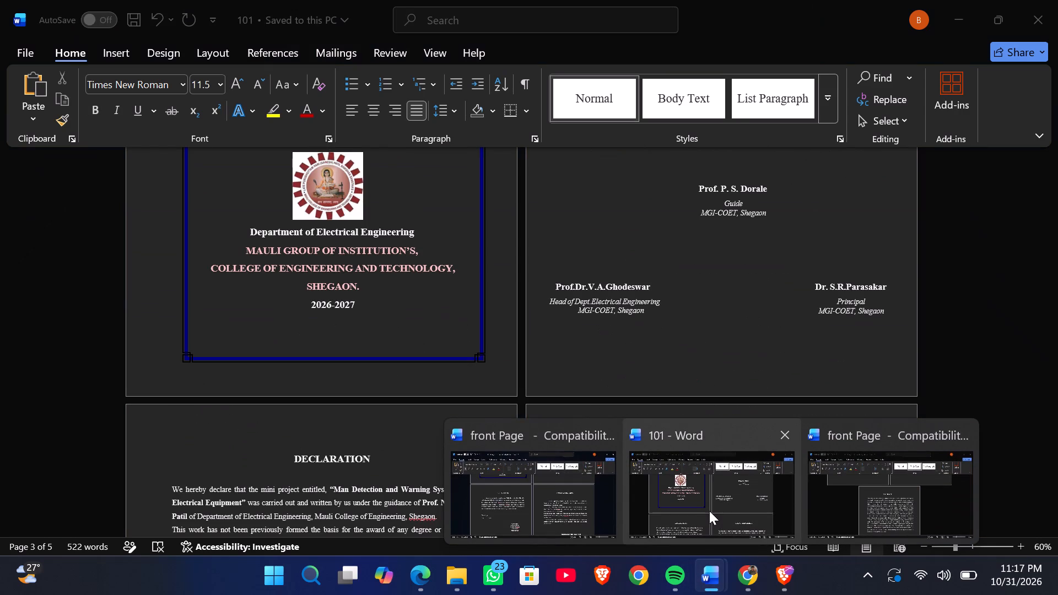
# Save a copy of the edited front Page document in Downloads as a Word document named 102.
pyautogui.click(557, 513)
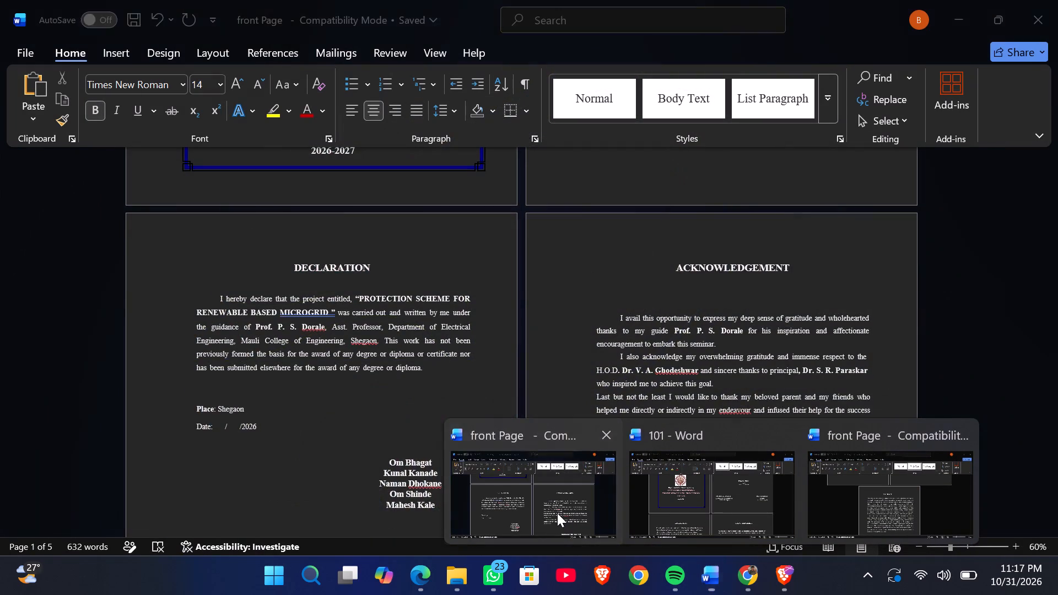
pyautogui.click(28, 57)
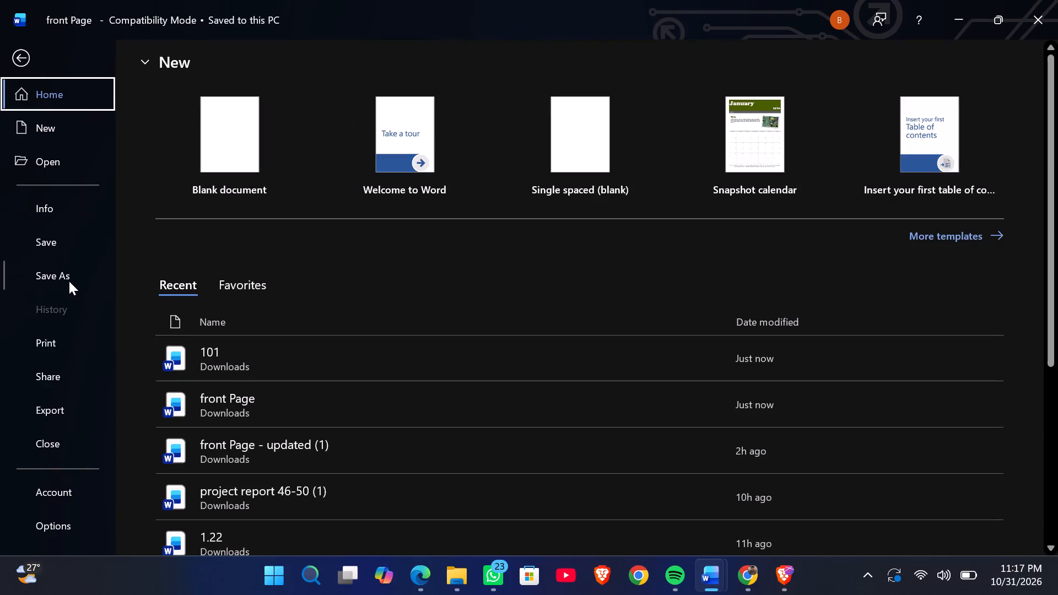
pyautogui.click(69, 280)
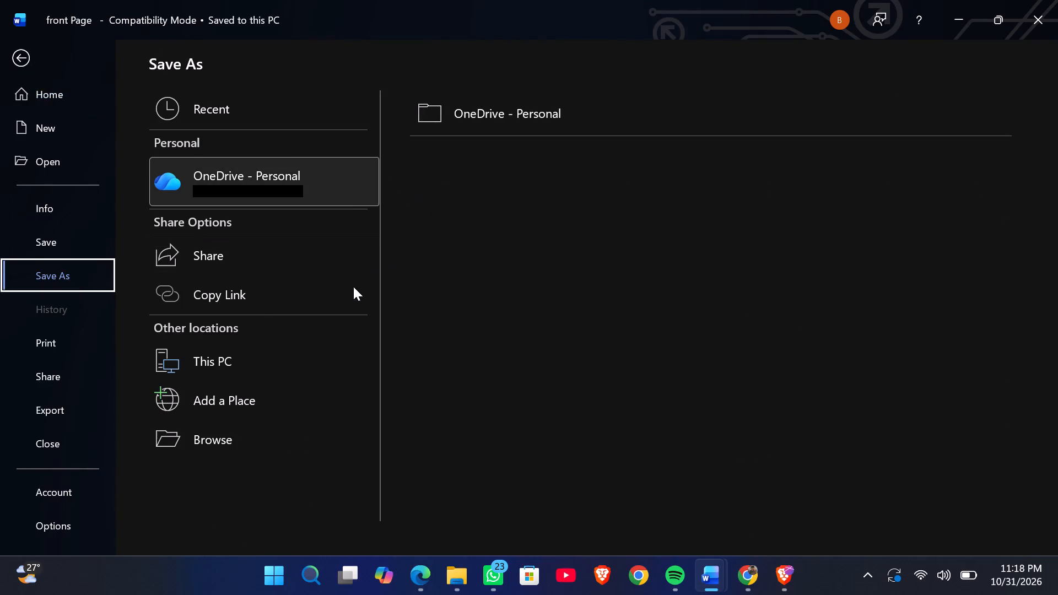
pyautogui.click(274, 445)
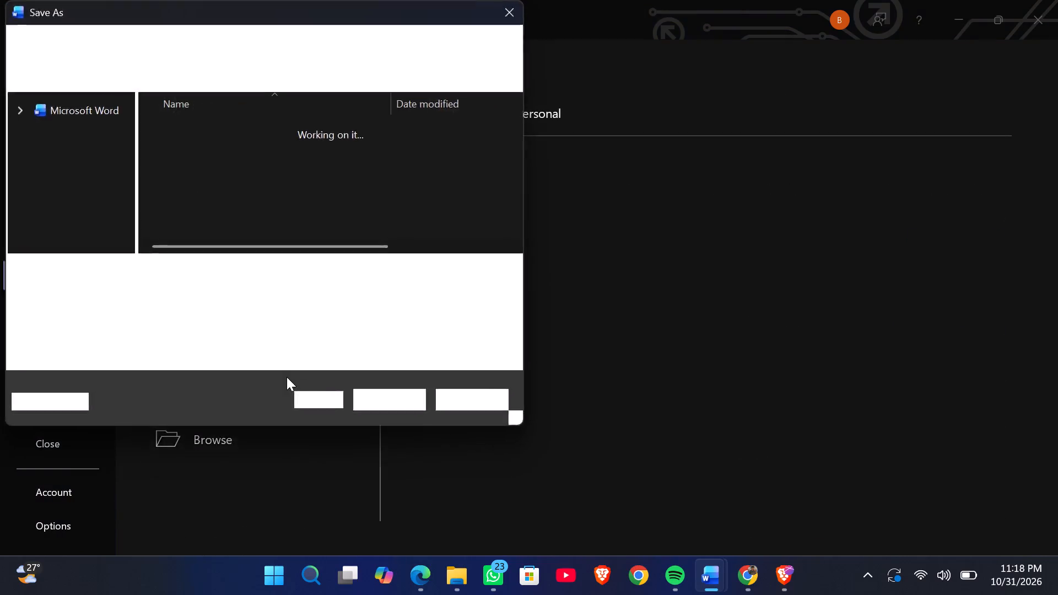
pyautogui.click(509, 22)
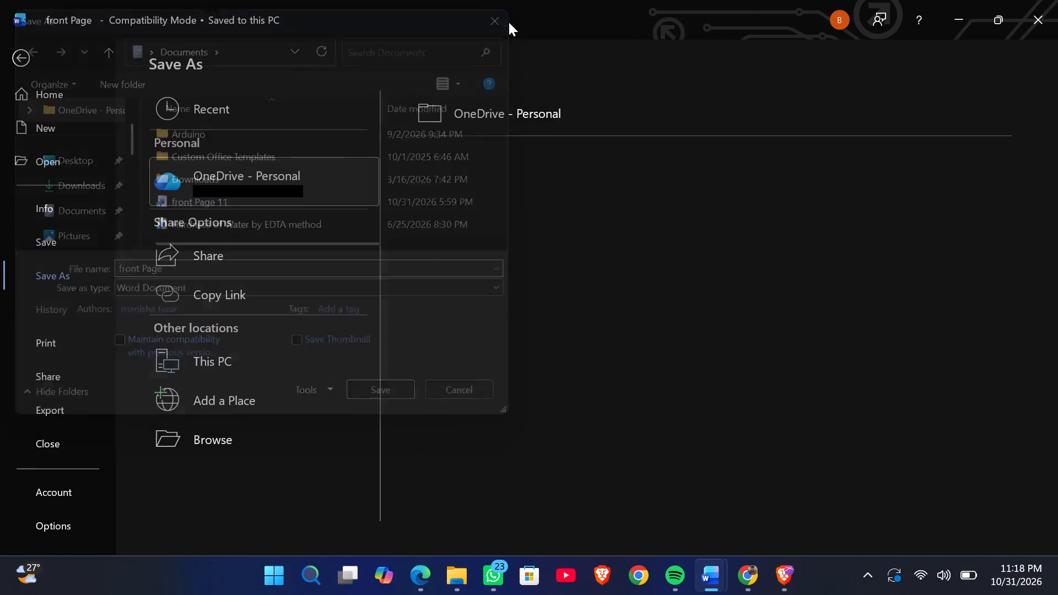
pyautogui.click(284, 348)
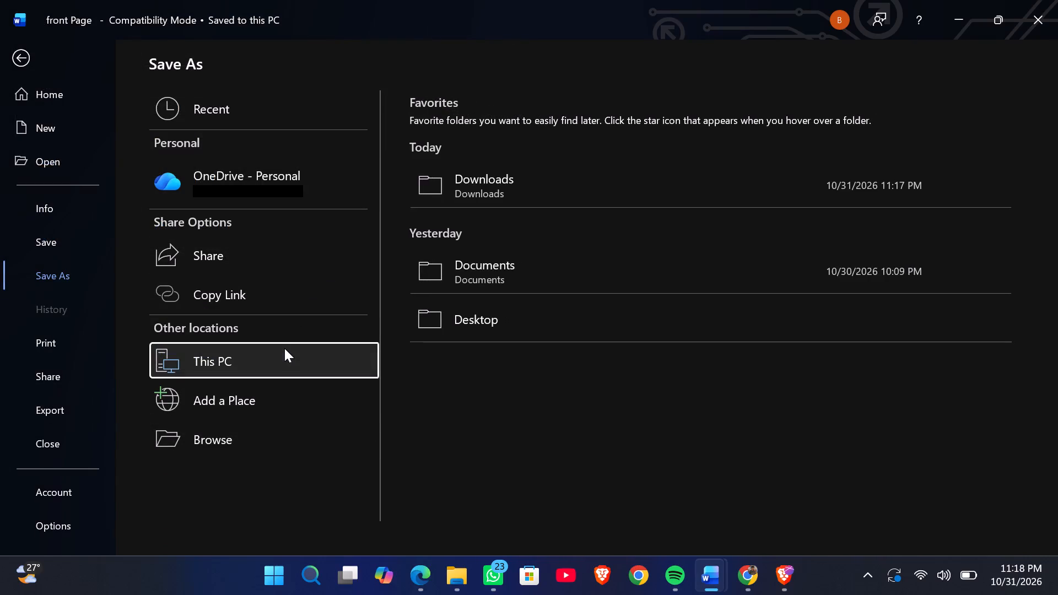
pyautogui.doubleClick(551, 176)
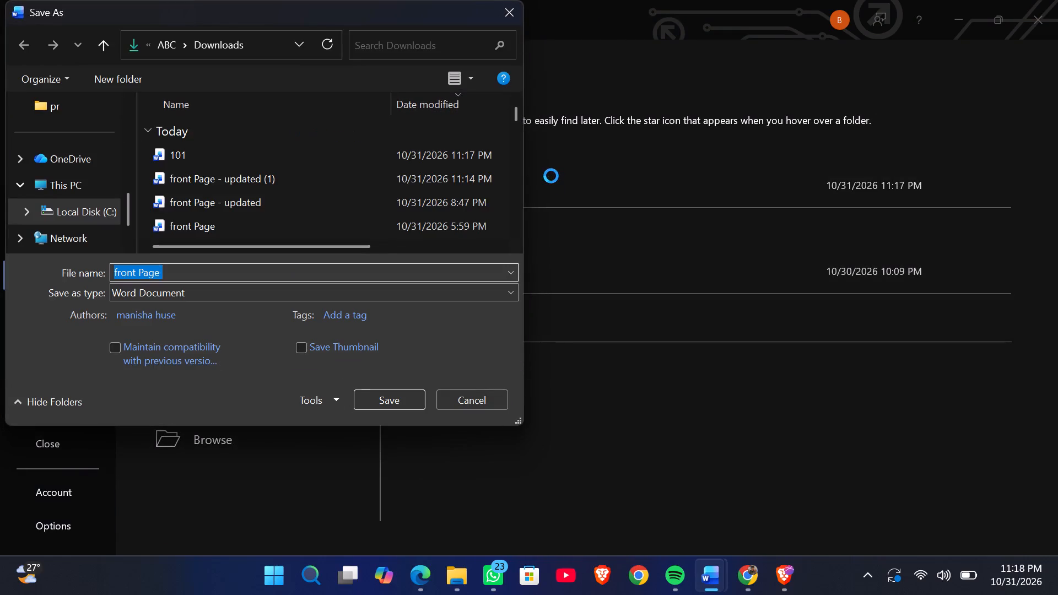
pyautogui.press('BackSpace')
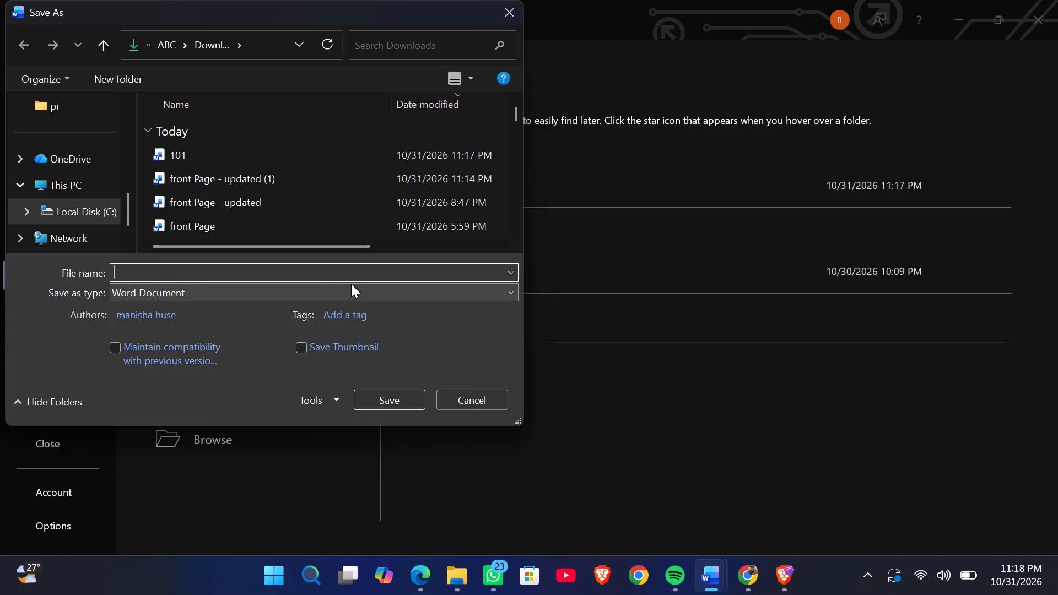
pyautogui.press('1')
pyautogui.press('0')
pyautogui.press('2')
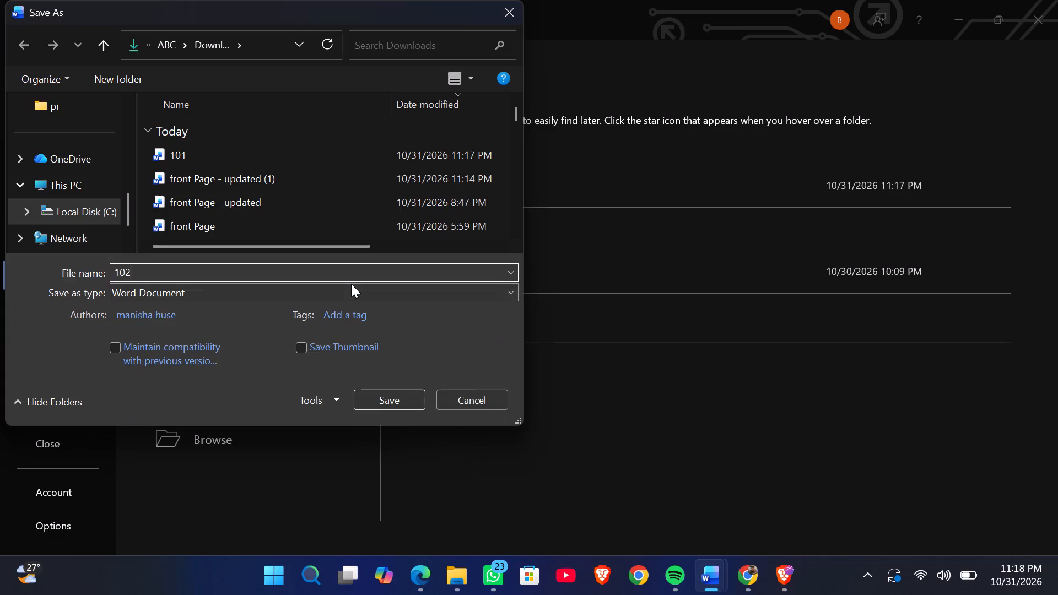
pyautogui.click(385, 392)
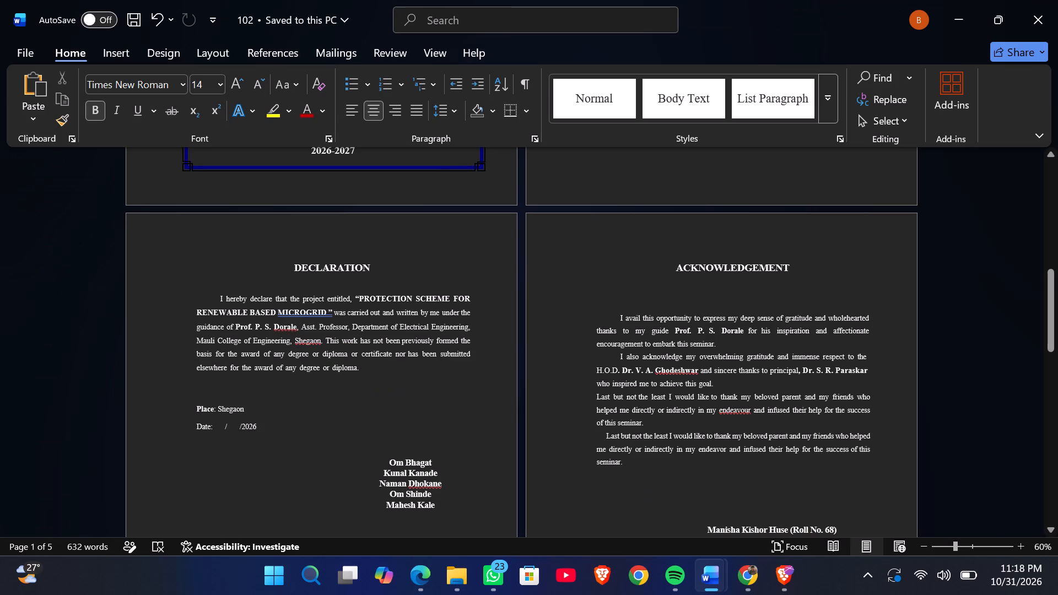
# Switch to File Explorer and check the files in the Downloads folder.
pyautogui.click(442, 570)
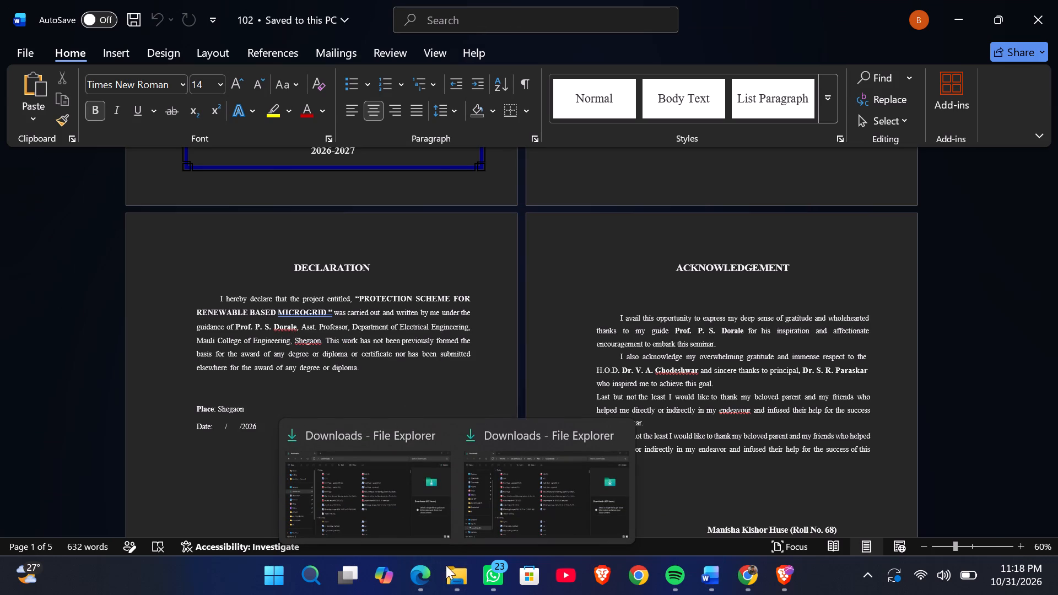
pyautogui.click(398, 474)
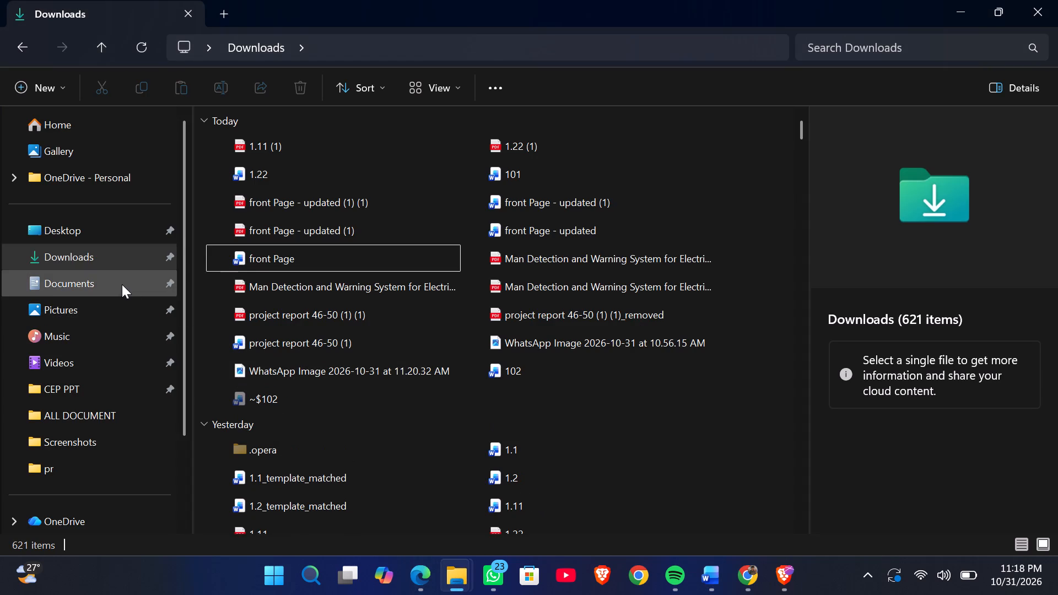
pyautogui.click(121, 263)
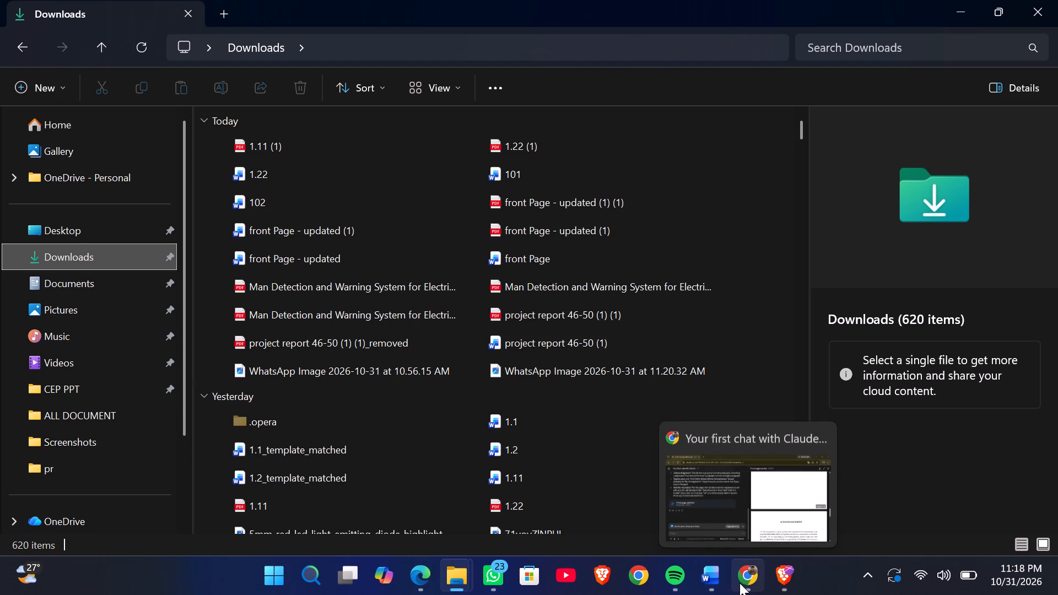
# Switch to Brave and examine the cover page of the open front Page - updated (1) (1) PDF.
pyautogui.click(780, 576)
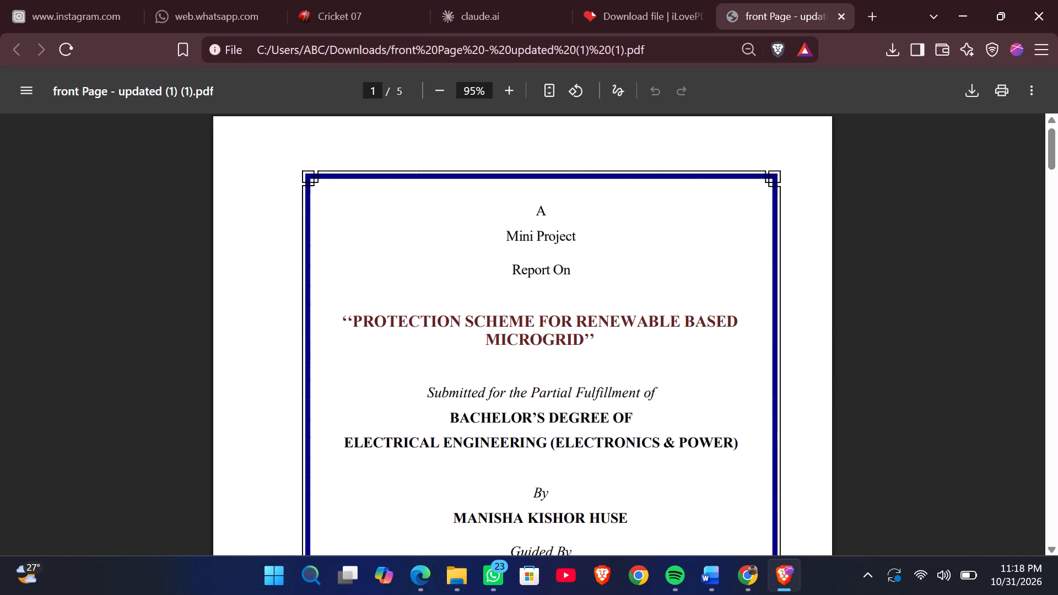
pyautogui.scroll(-2, 587, 367)
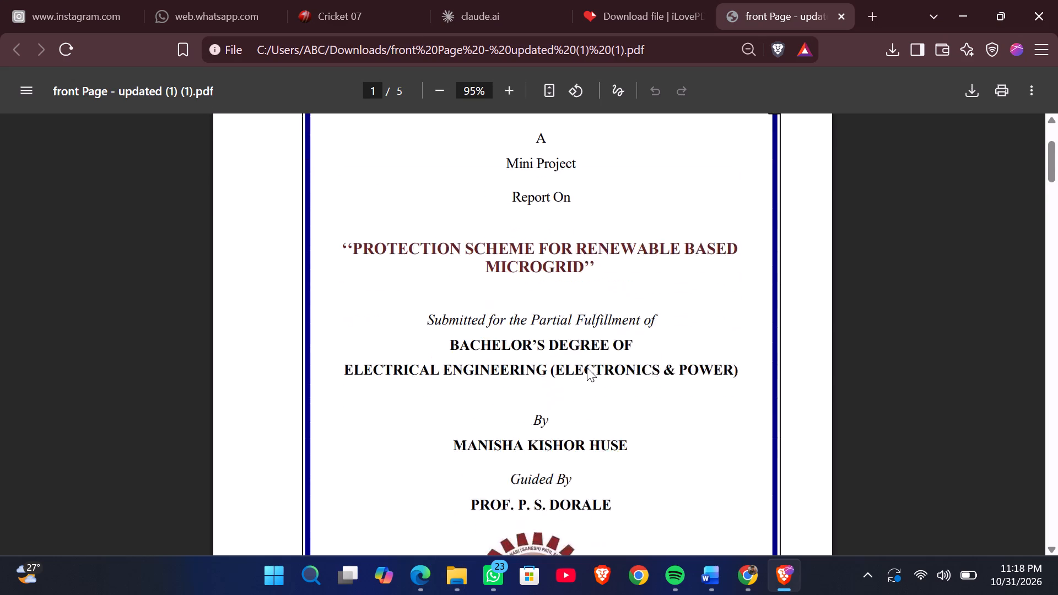
pyautogui.scroll(-1, 587, 367)
pyautogui.scroll(2, 587, 367)
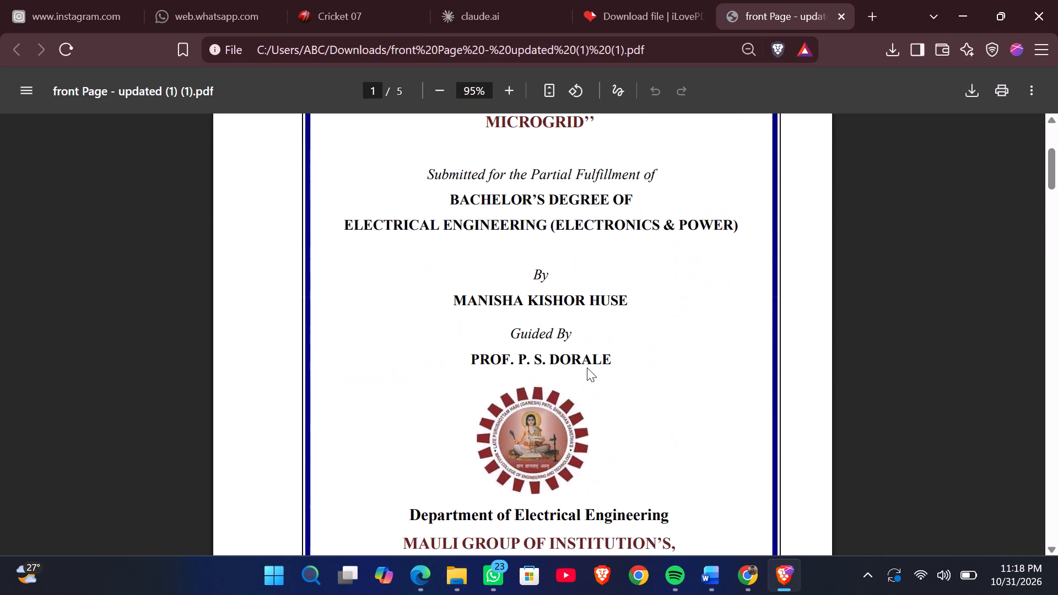
pyautogui.scroll(2, 587, 367)
pyautogui.scroll(-3, 587, 367)
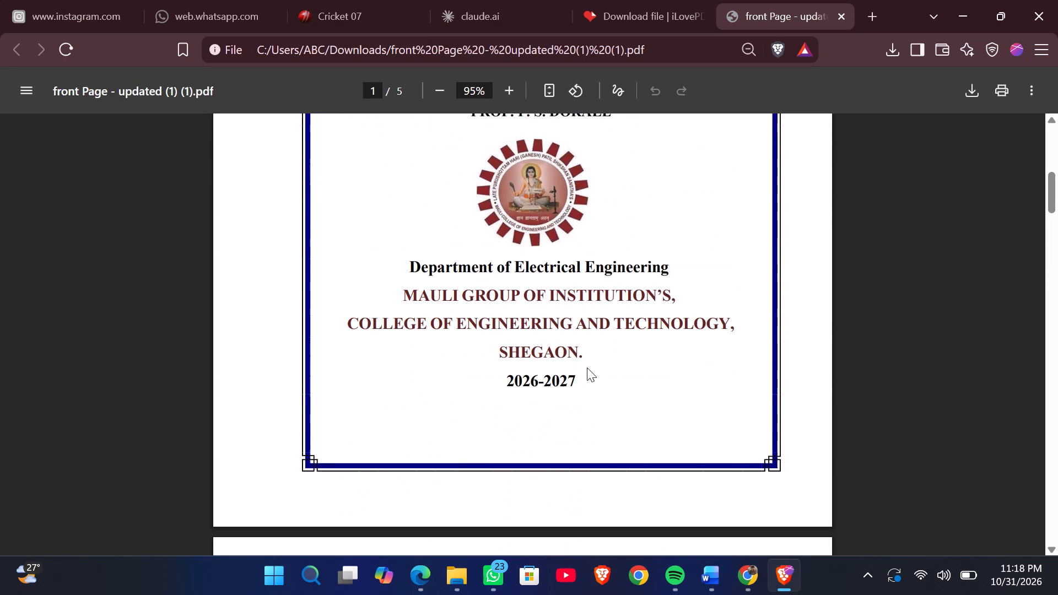
pyautogui.scroll(4, 569, 324)
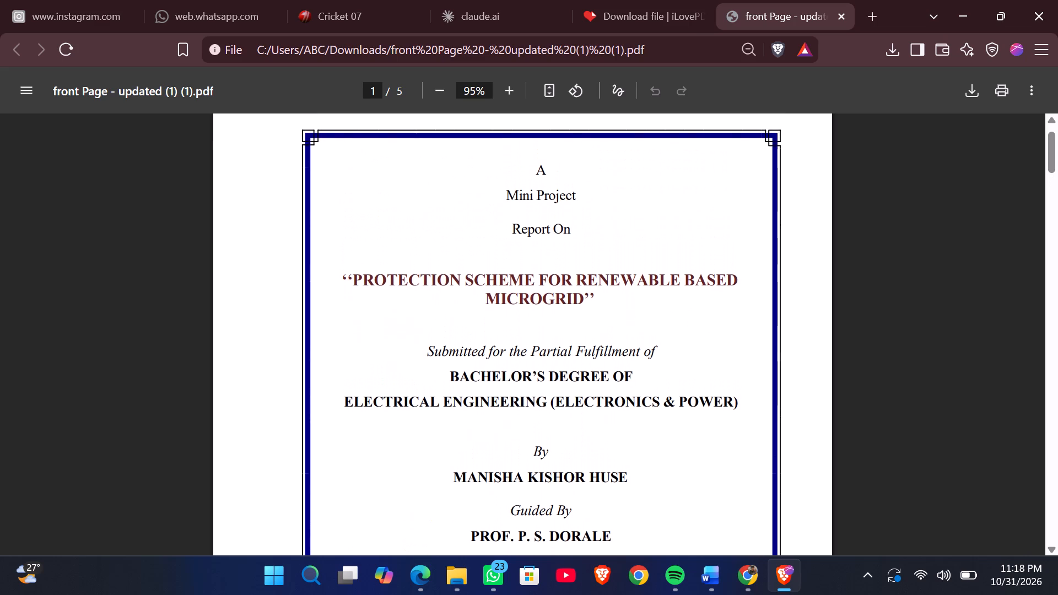
pyautogui.scroll(-1, 569, 324)
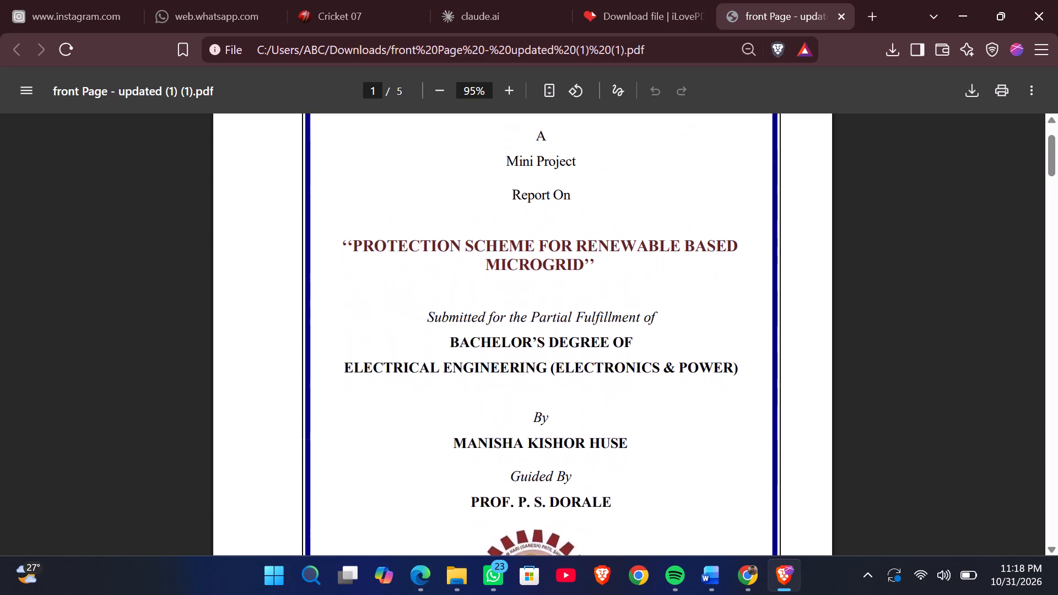
pyautogui.scroll(-1, 569, 324)
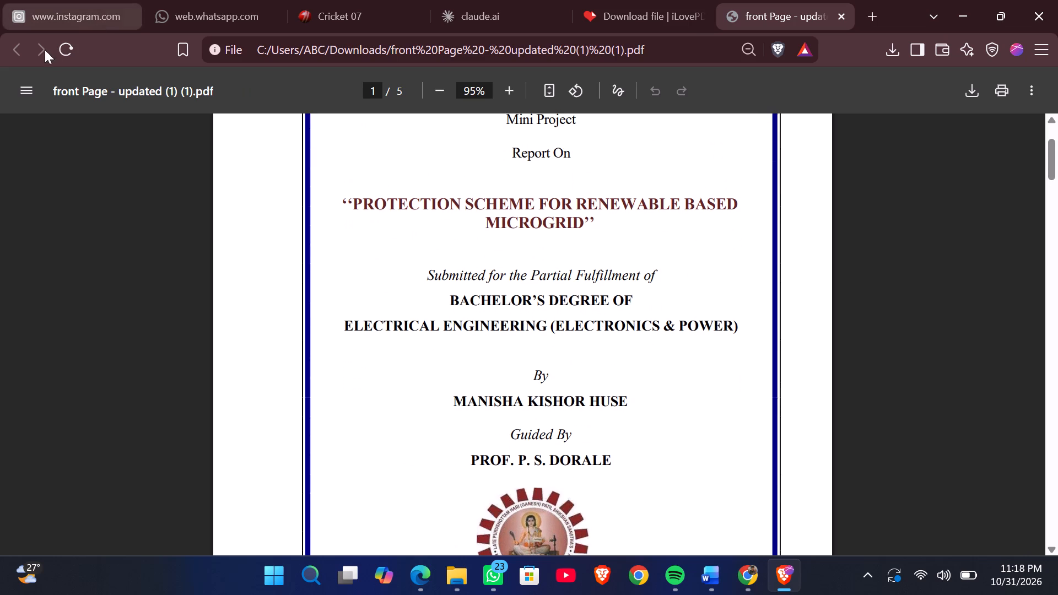
pyautogui.click(634, 3)
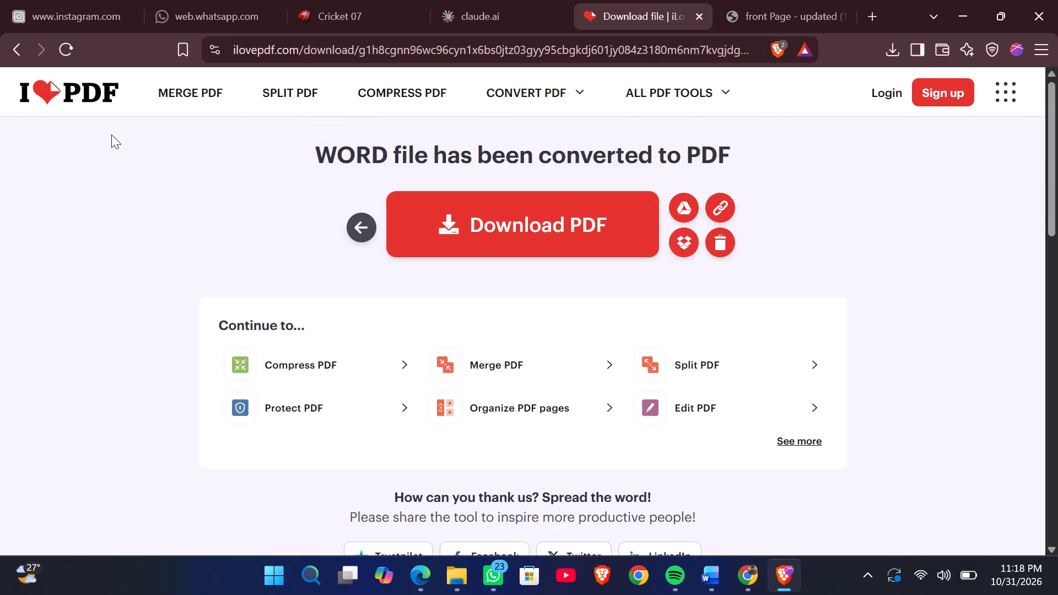
pyautogui.click(17, 54)
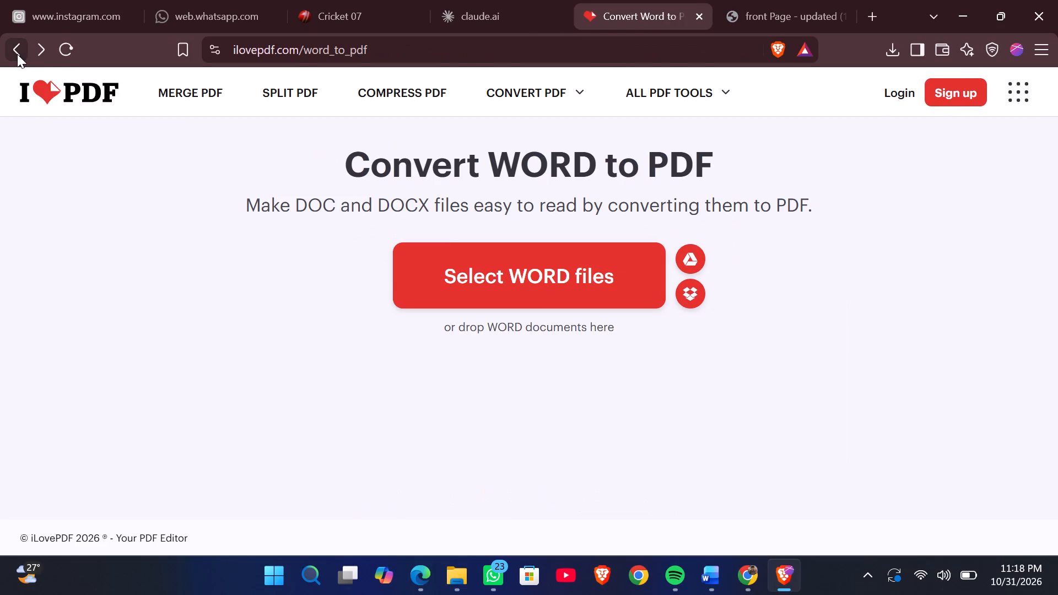
pyautogui.click(441, 280)
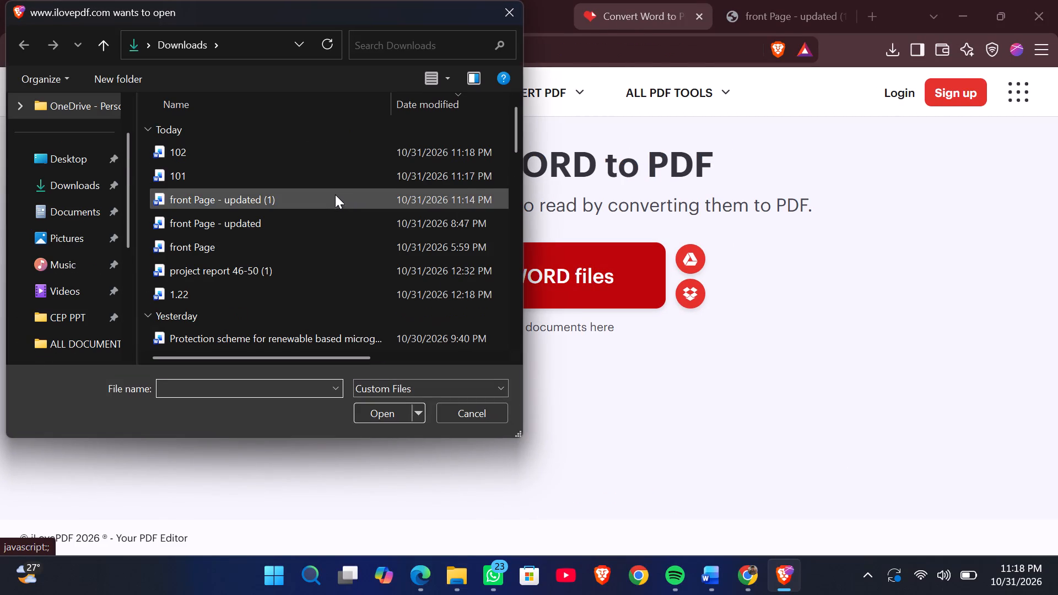
pyautogui.click(374, 145)
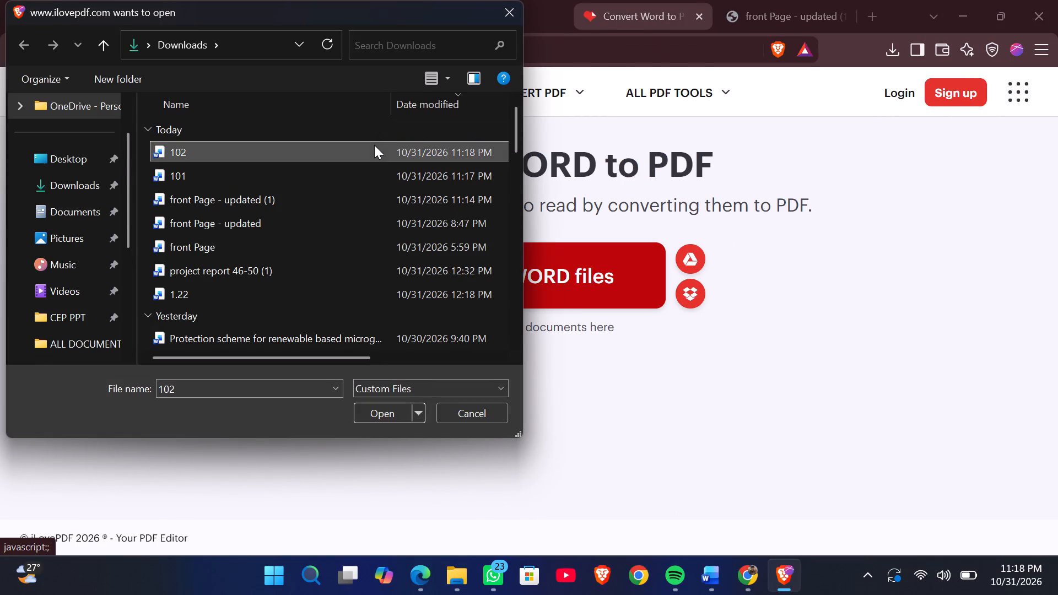
pyautogui.click(366, 406)
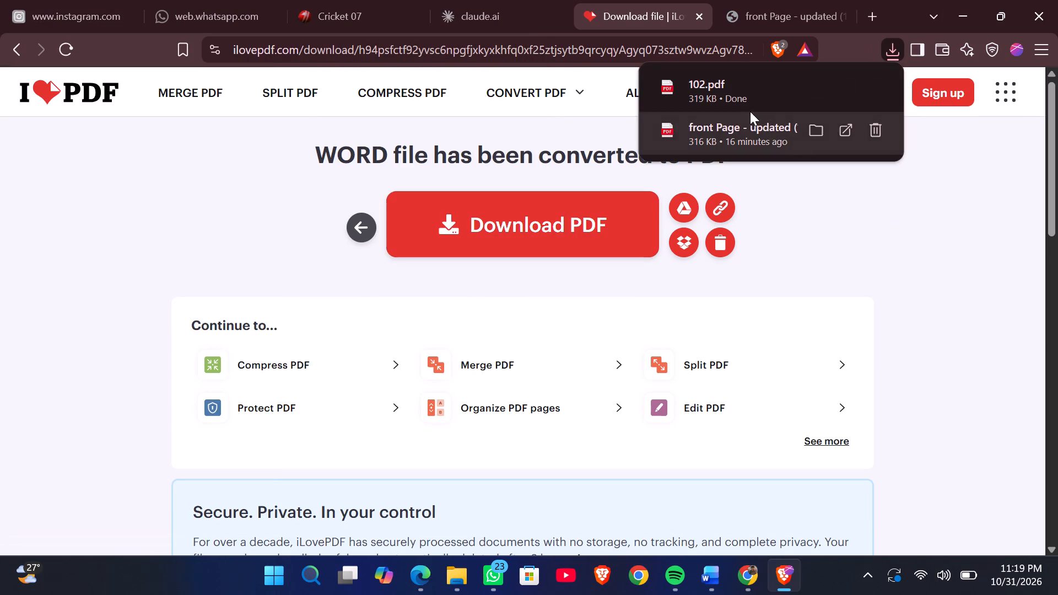
# Open the downloaded 102.pdf and examine its cover and certificate pages.
pyautogui.doubleClick(749, 109)
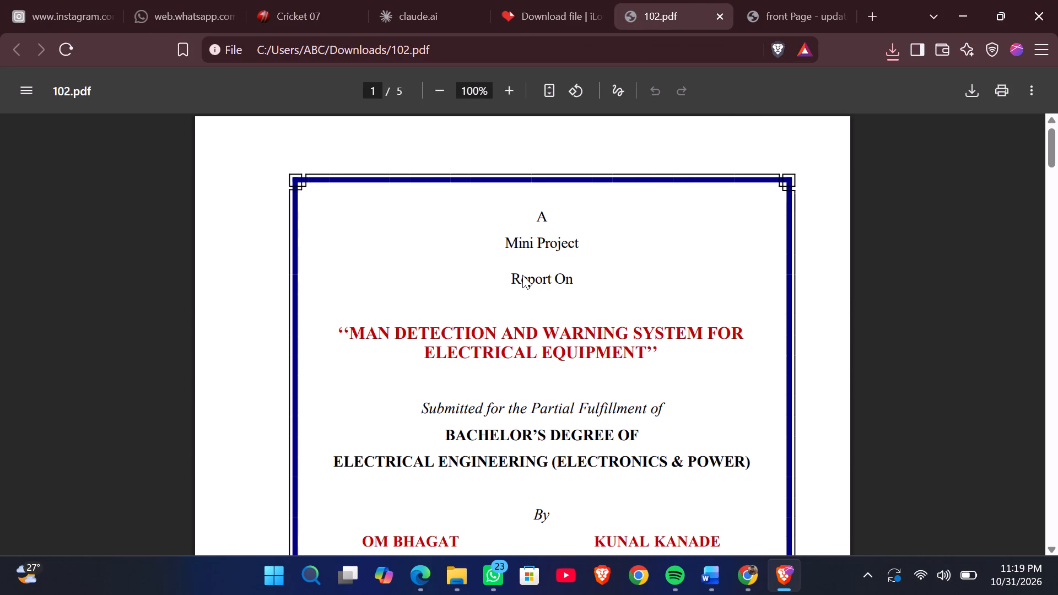
pyautogui.scroll(-2, 522, 275)
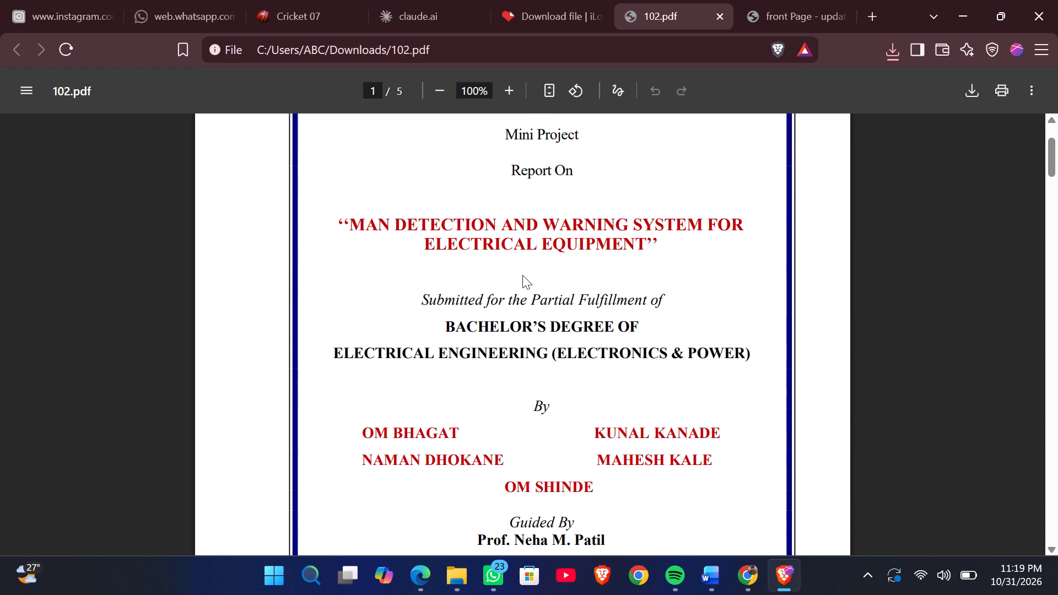
pyautogui.scroll(-2, 617, 342)
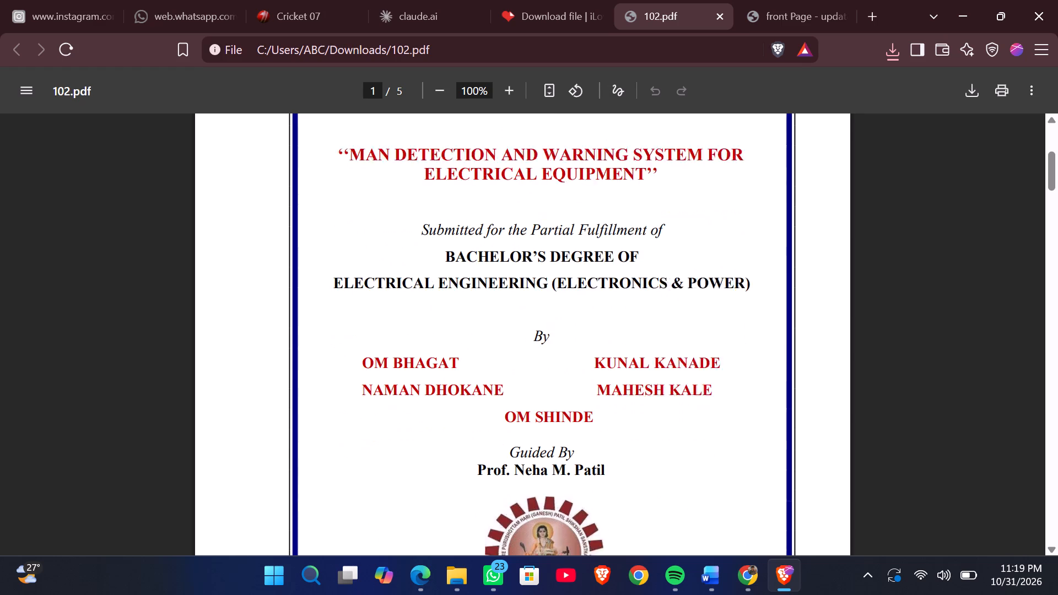
pyautogui.scroll(-6, 617, 342)
pyautogui.scroll(1, 617, 342)
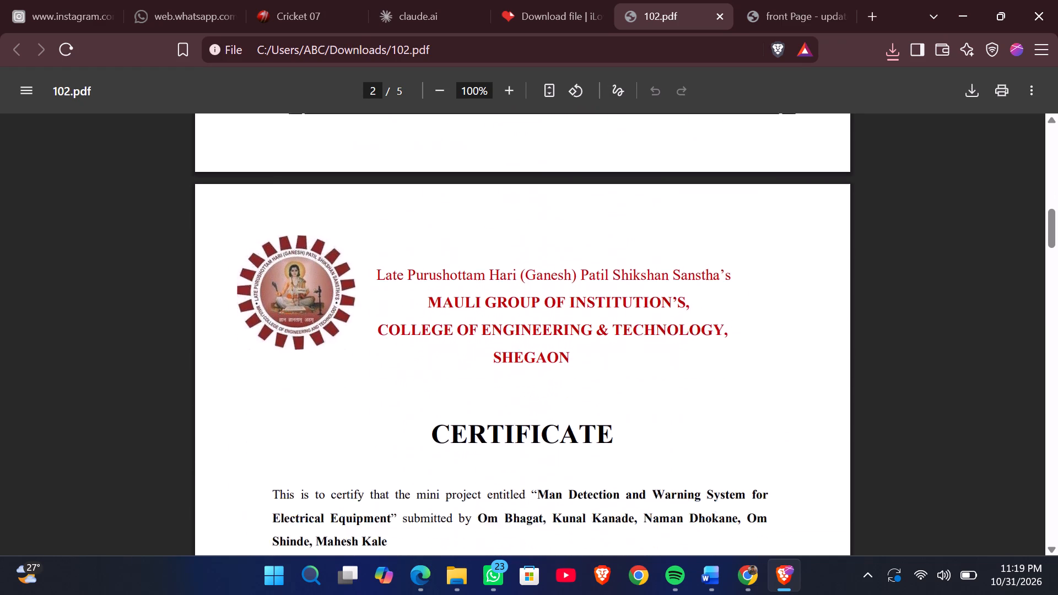
pyautogui.scroll(1, 617, 342)
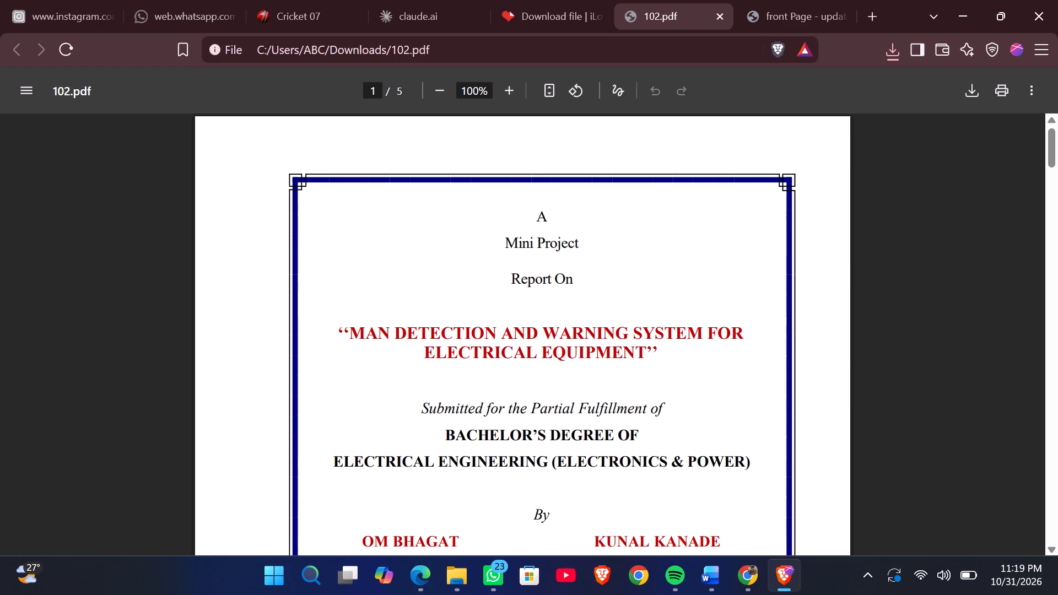
# Convert document 101 from Downloads to PDF with iLovePDF's Word to PDF tool and save the result as 101.
pyautogui.click(564, 14)
pyautogui.click(15, 47)
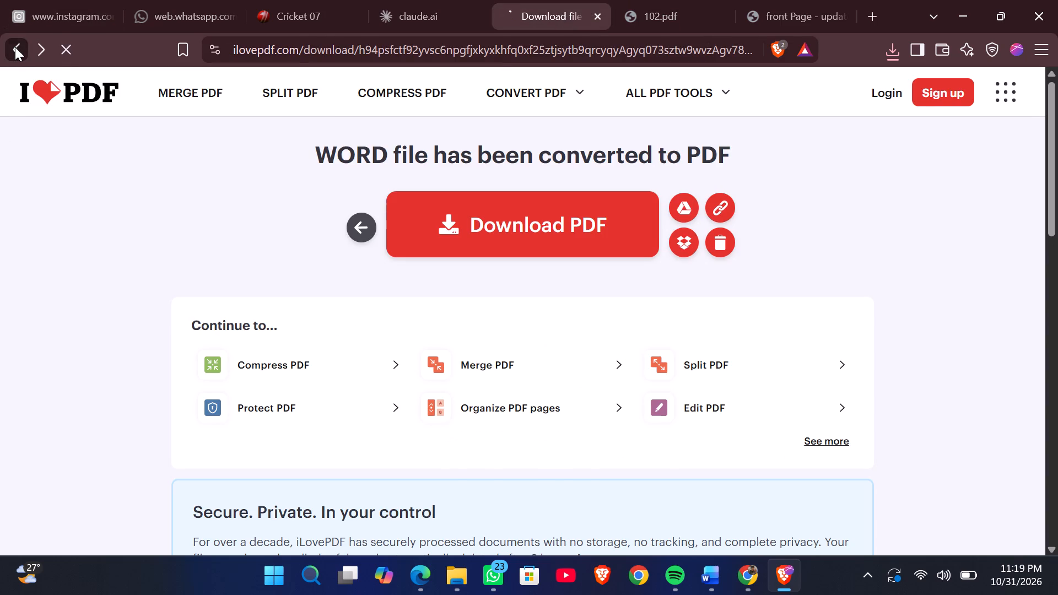
pyautogui.click(468, 277)
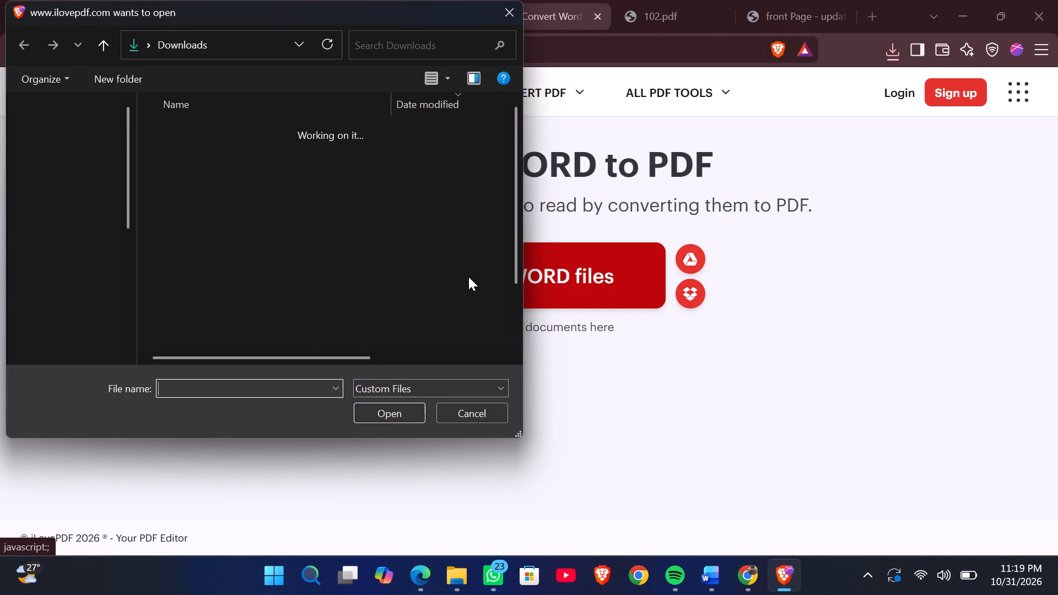
pyautogui.click(274, 170)
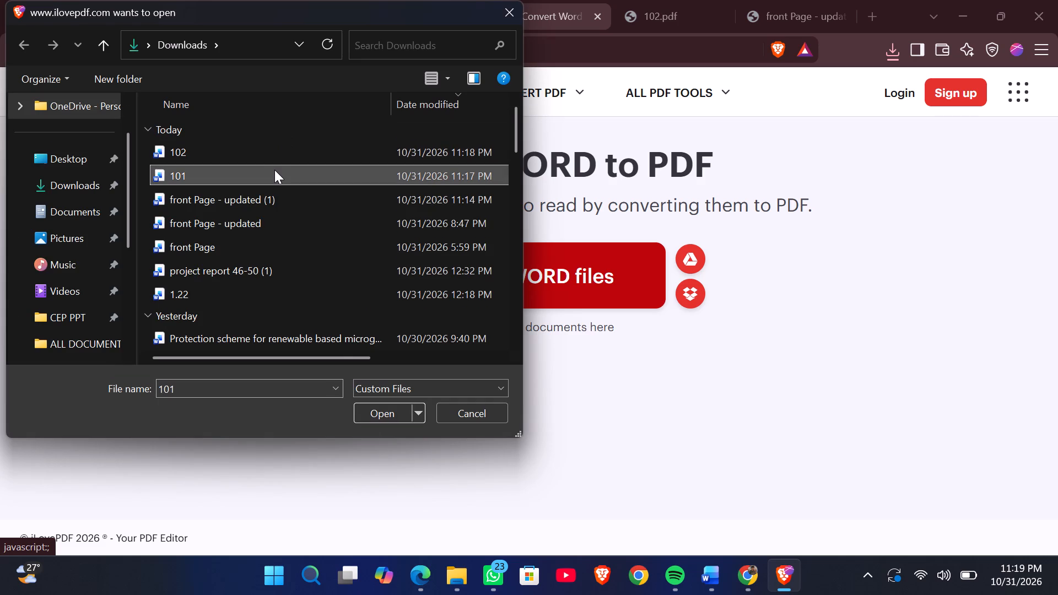
pyautogui.click(379, 412)
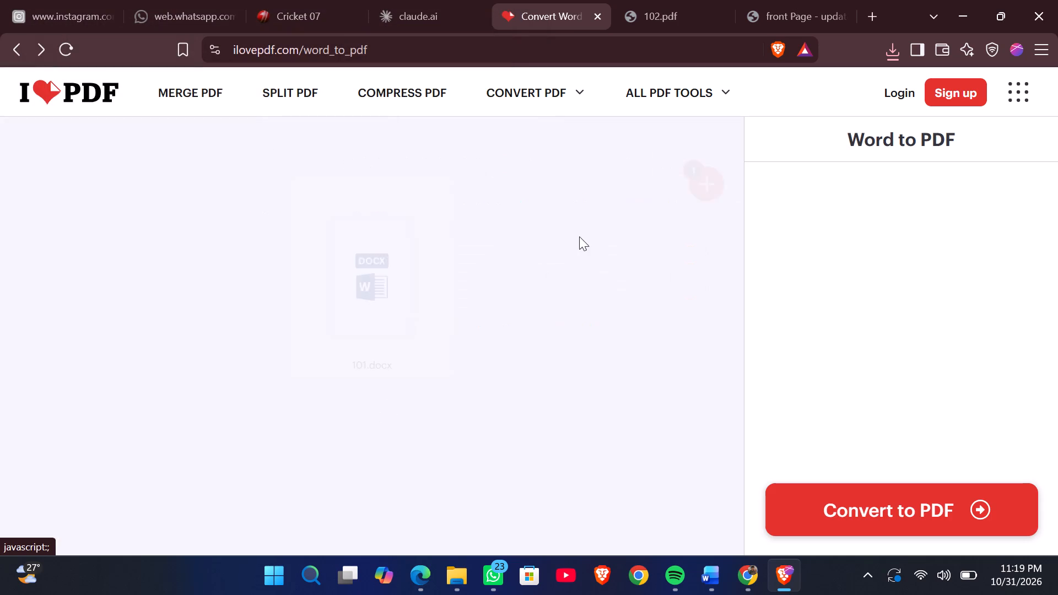
pyautogui.click(831, 499)
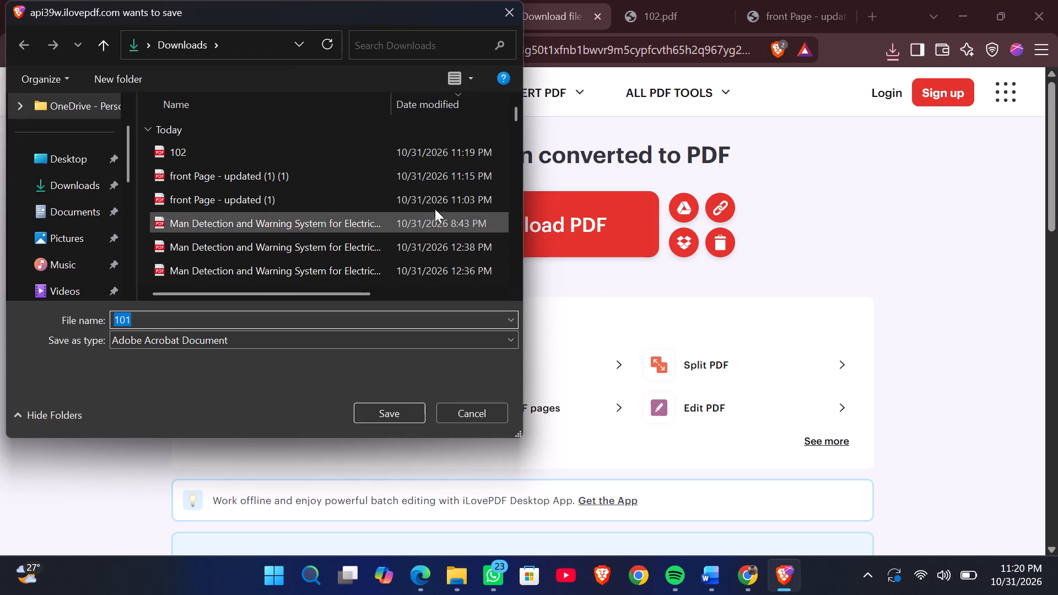
pyautogui.click(397, 405)
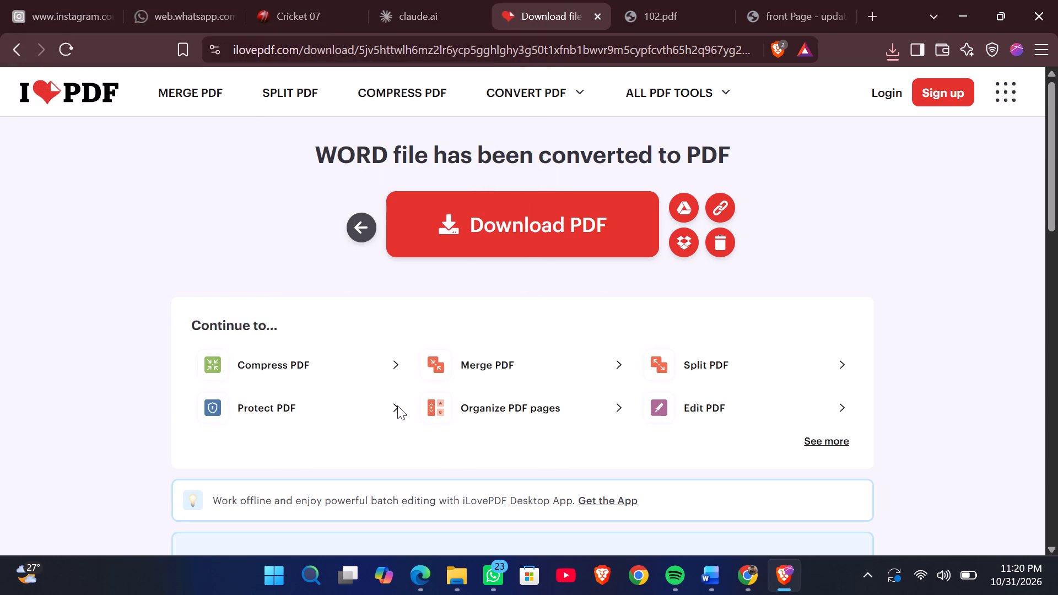
# Search the web for "remove pages from pdf" and load the 101 PDF into iLovePDF's Remove PDF pages tool.
pyautogui.click(564, 57)
pyautogui.write('re')
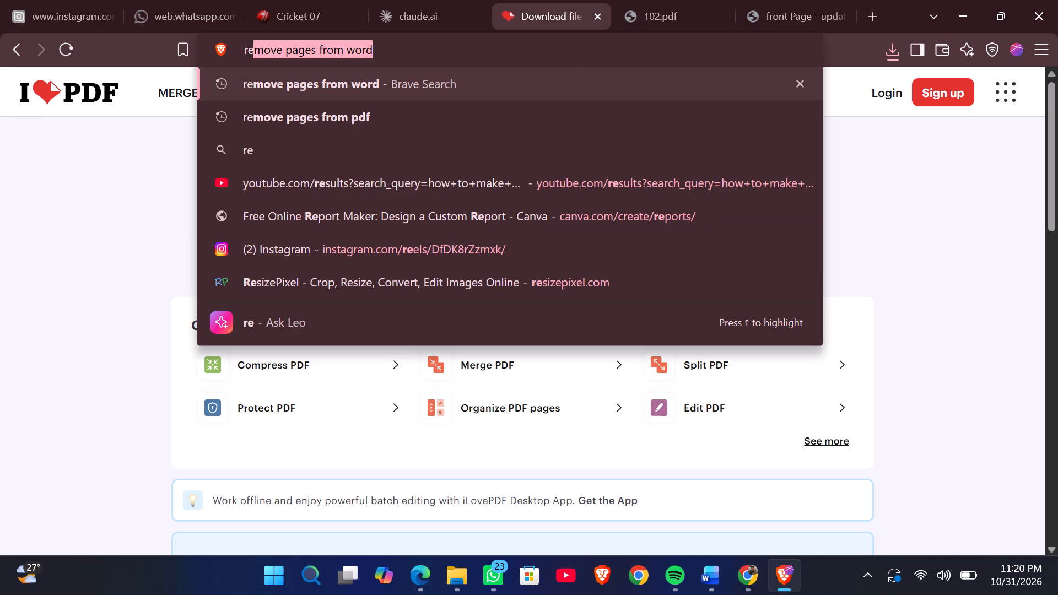
pyautogui.click(438, 123)
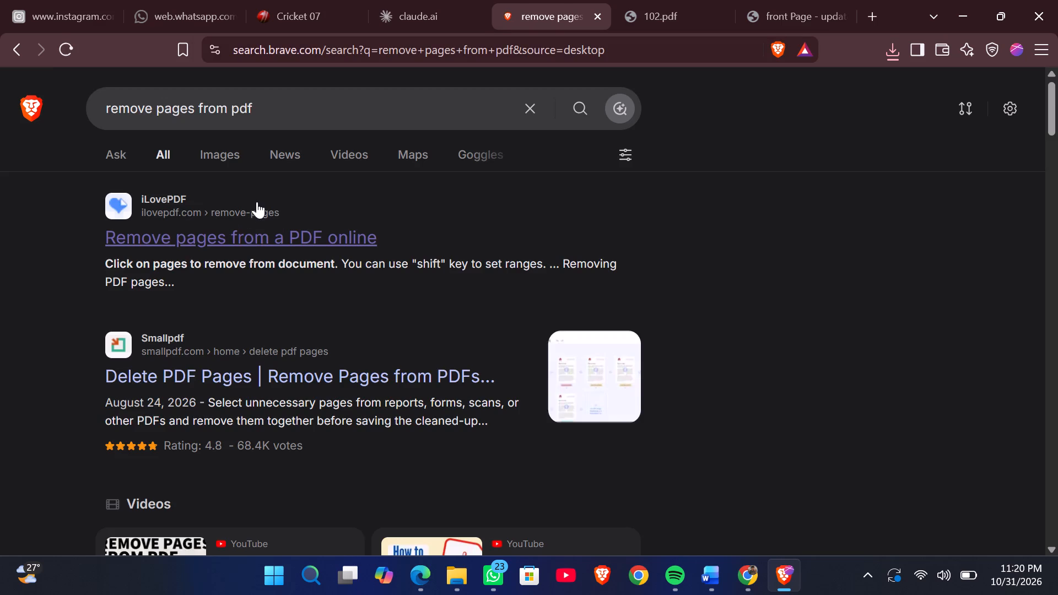
pyautogui.click(252, 226)
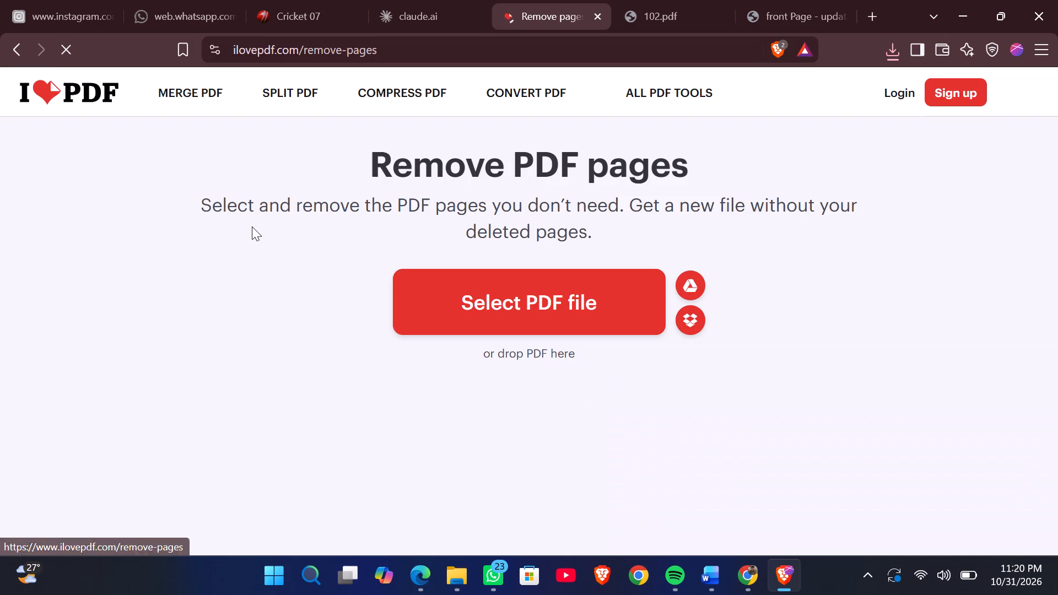
pyautogui.click(520, 328)
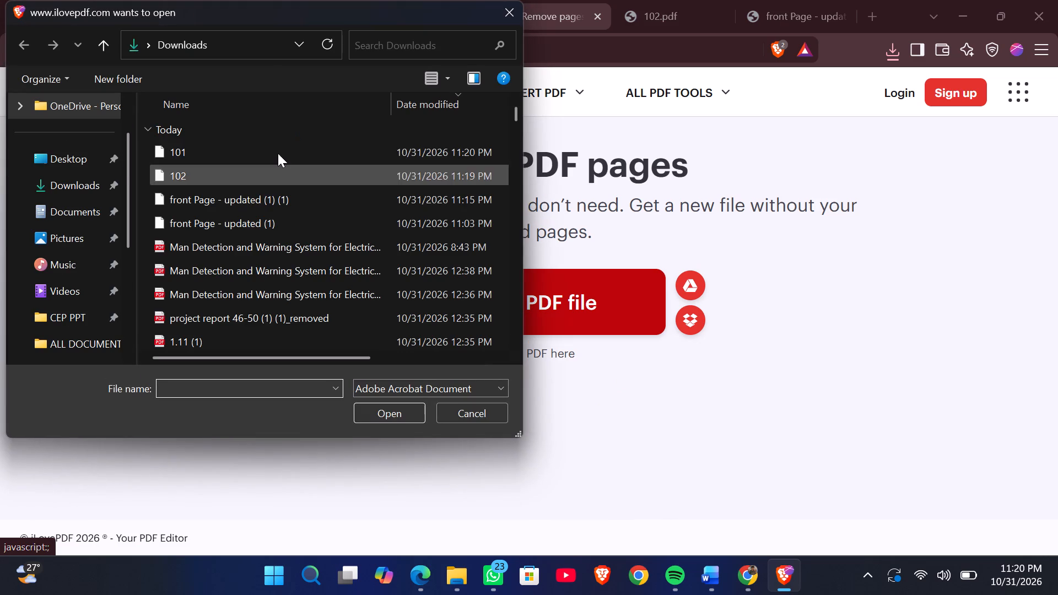
pyautogui.click(275, 155)
pyautogui.click(382, 414)
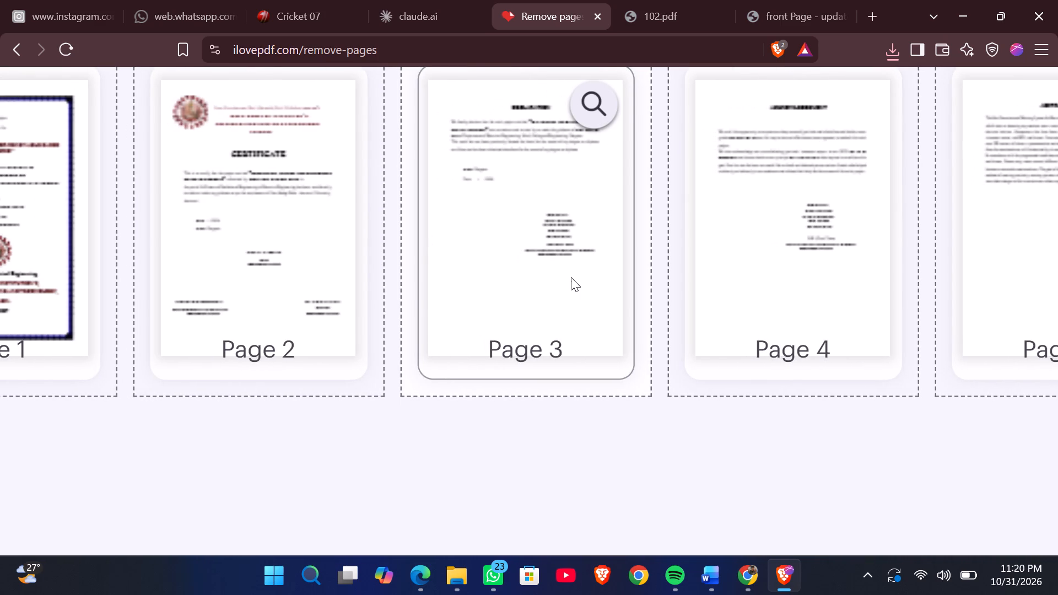
# Mark pages 1 and 2 of the 101 PDF for removal.
pyautogui.click(35, 137)
pyautogui.click(293, 236)
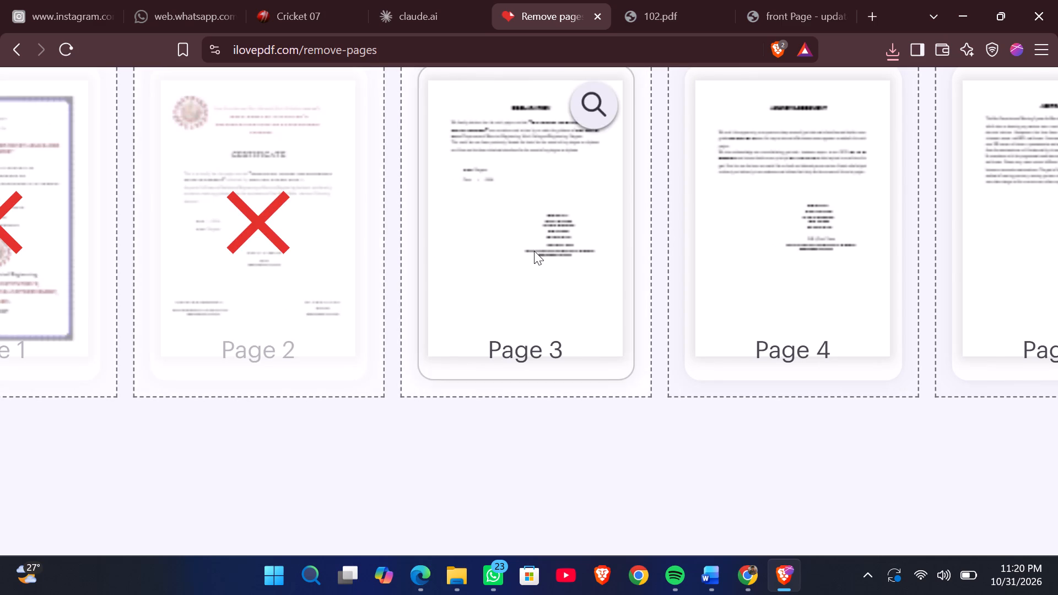
pyautogui.scroll(2, 536, 257)
pyautogui.scroll(-2, 814, 449)
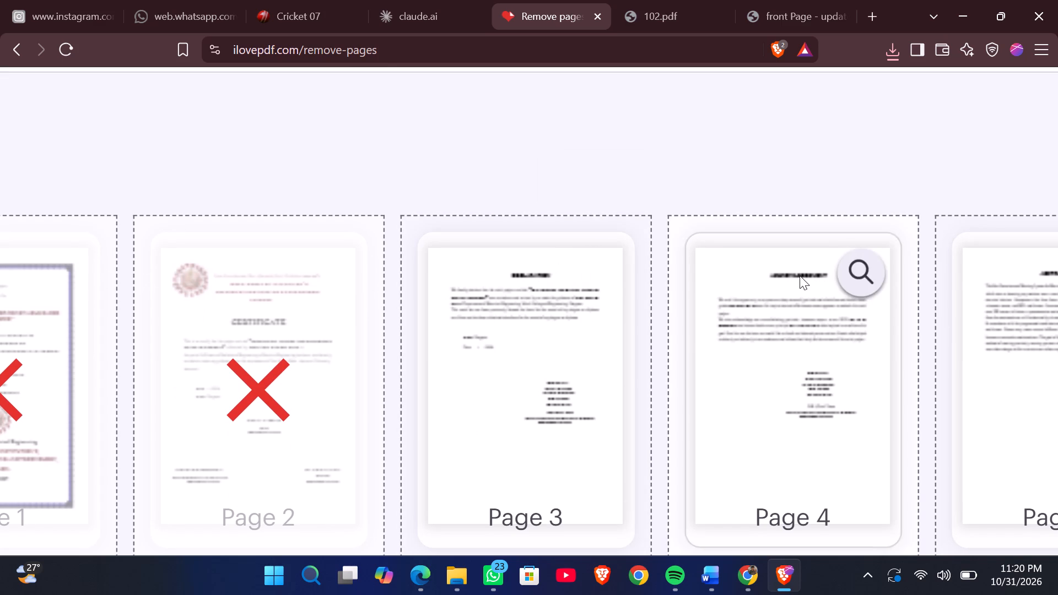
pyautogui.hscroll(-2, 886, 284)
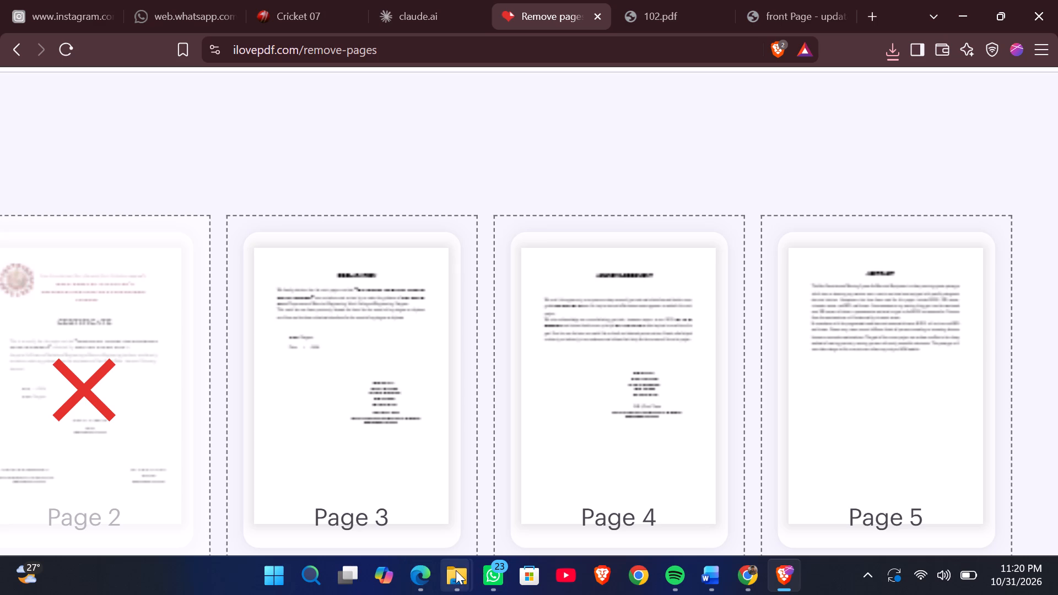
# Open Word document 102 from Downloads in File Explorer and examine its cover, certificate, declaration and acknowledgement pages.
pyautogui.click(385, 497)
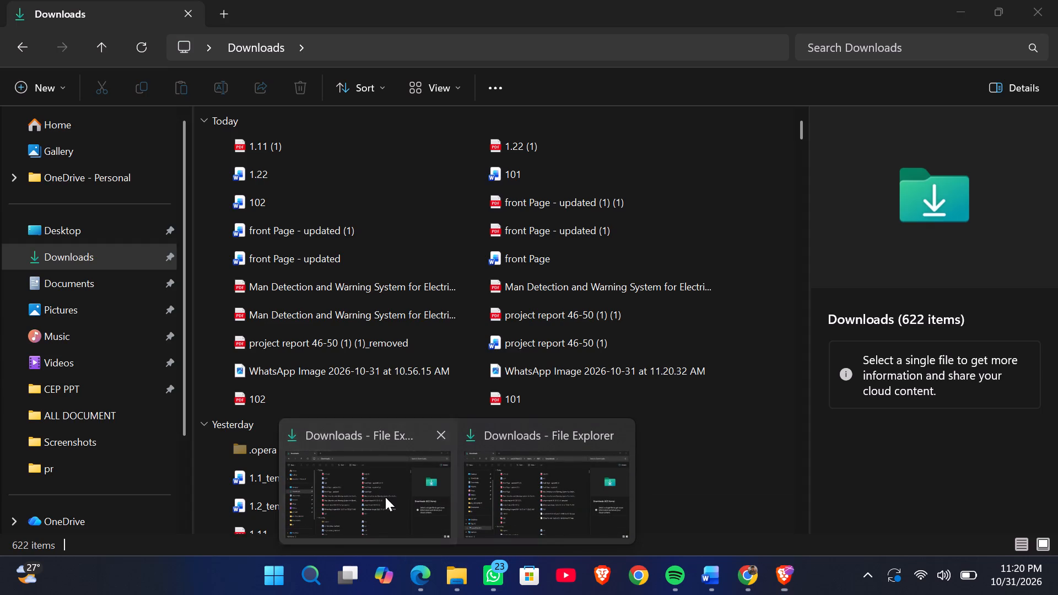
pyautogui.doubleClick(312, 197)
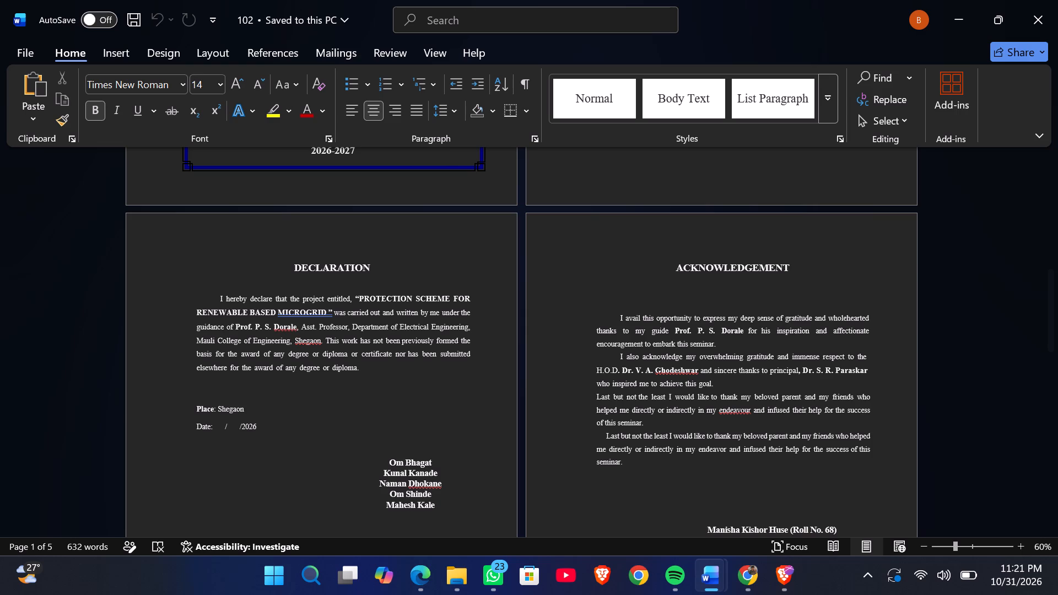
pyautogui.scroll(3, 655, 442)
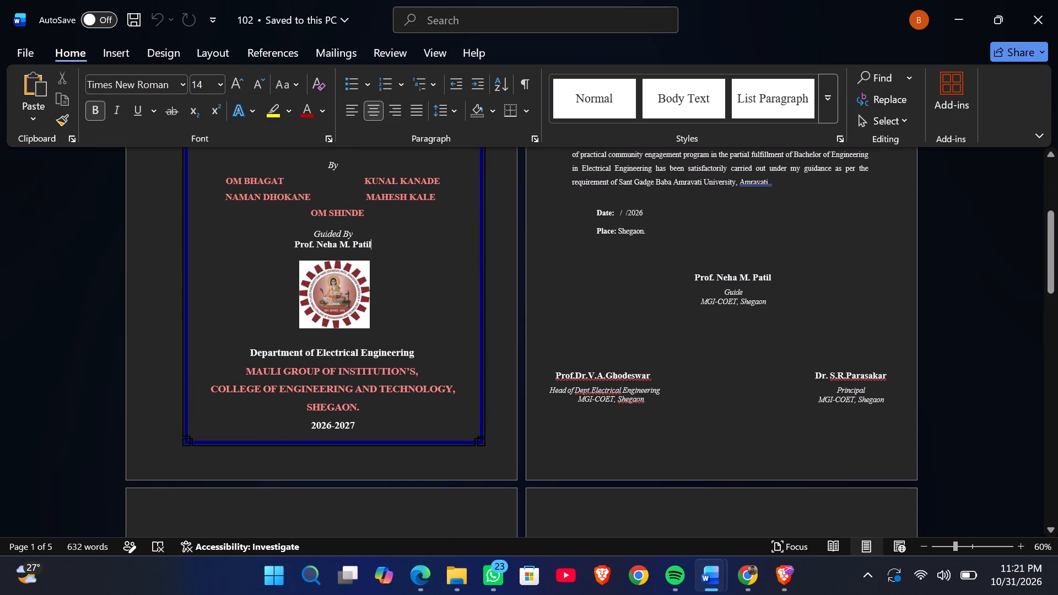
pyautogui.scroll(1, 655, 442)
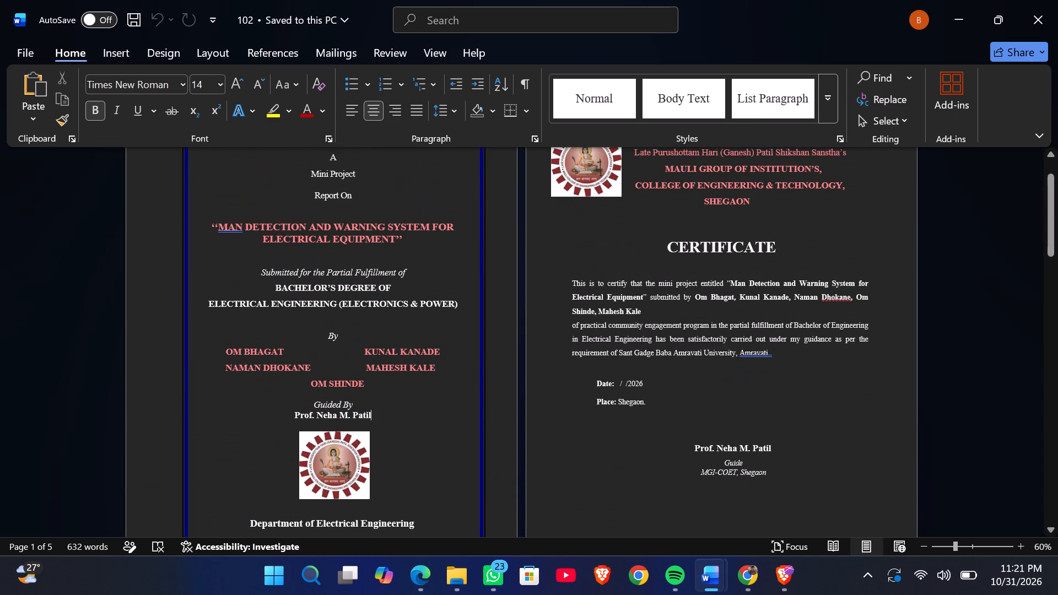
pyautogui.scroll(-4, 667, 393)
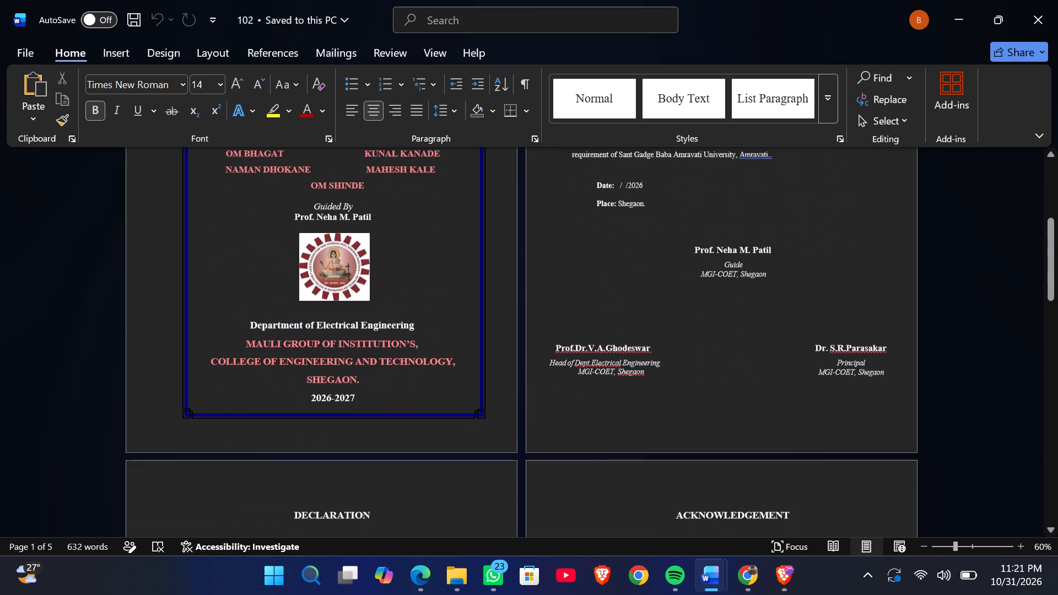
pyautogui.scroll(-2, 667, 393)
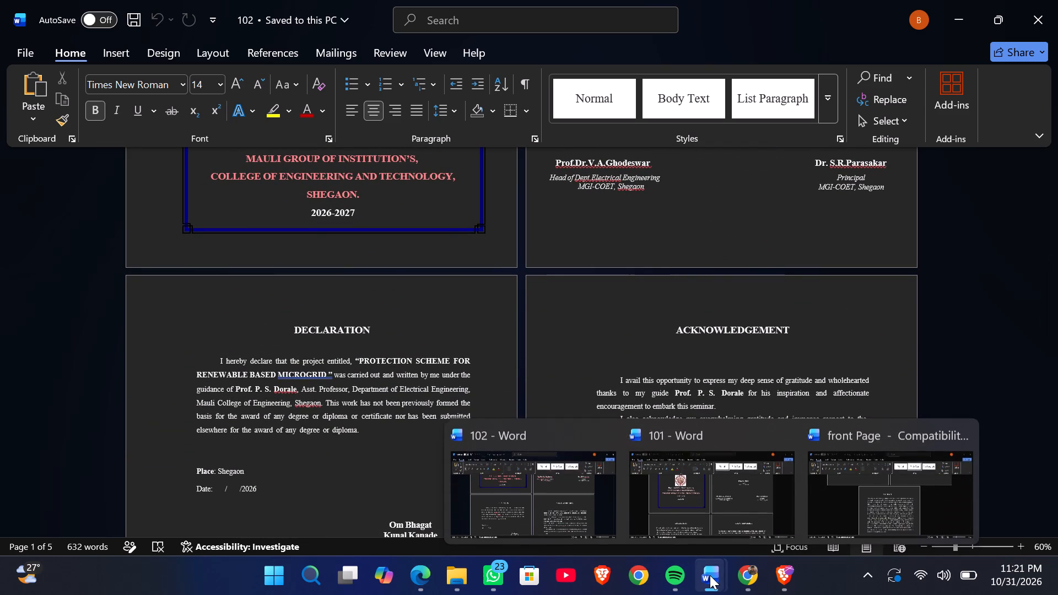
# Switch to document 101 in Word and add a blank line below the ABSTRACT heading.
pyautogui.click(705, 484)
pyautogui.scroll(-2, 705, 484)
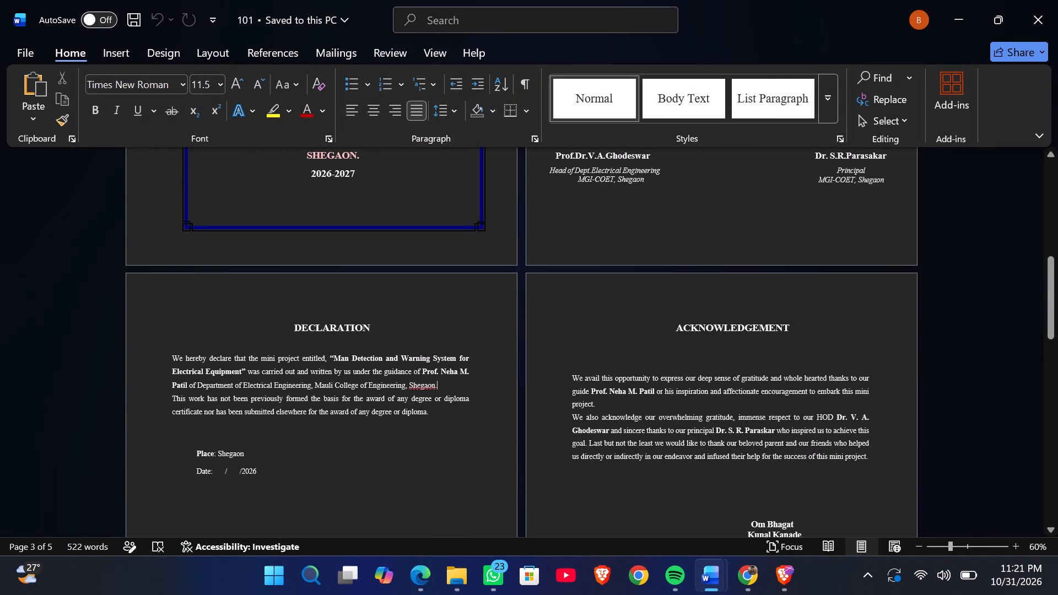
pyautogui.scroll(-3, 705, 484)
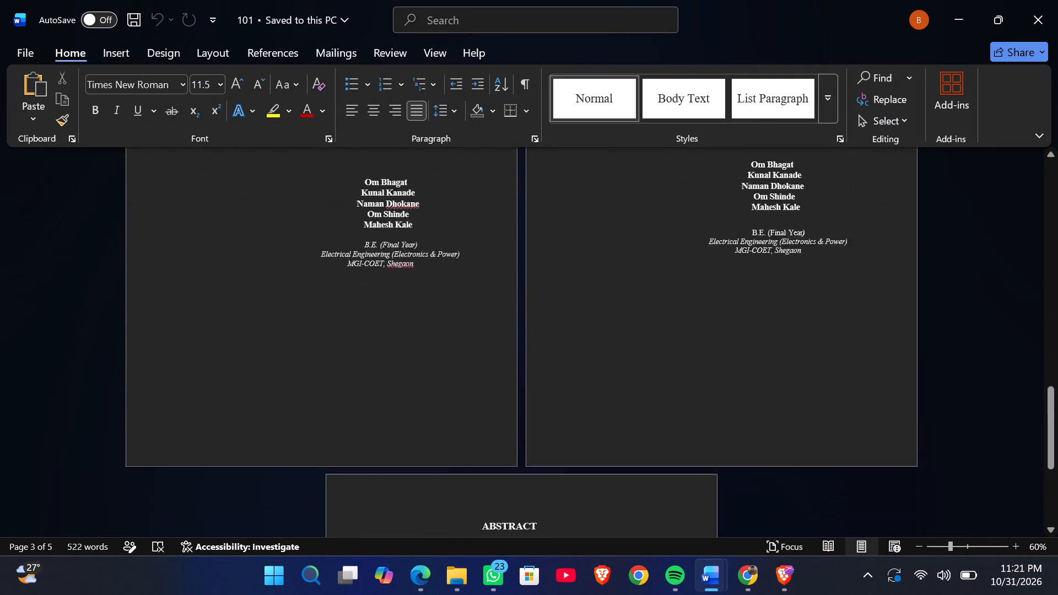
pyautogui.click(582, 264)
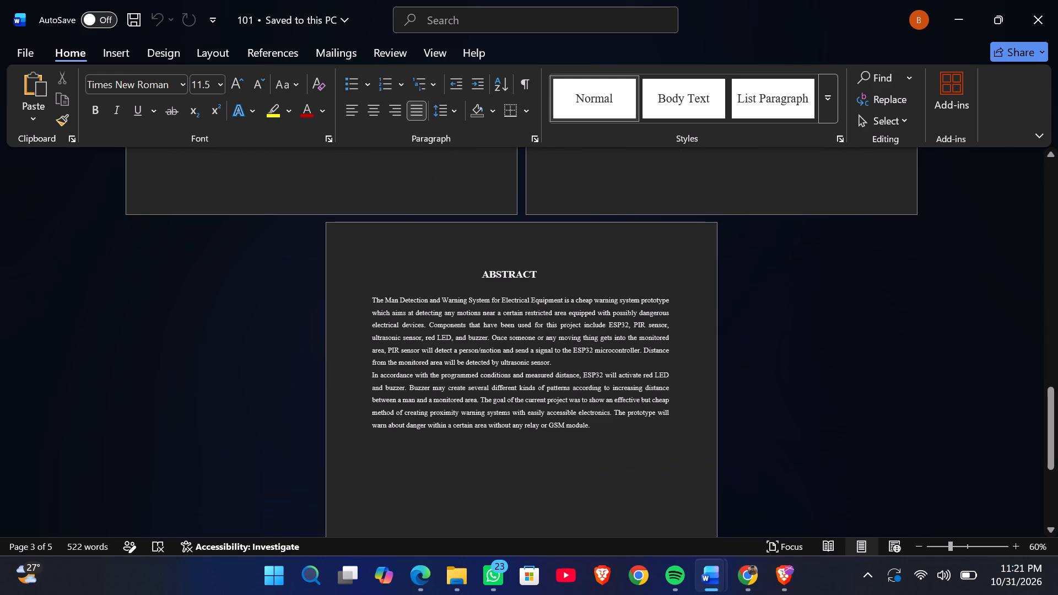
pyautogui.press('Return')
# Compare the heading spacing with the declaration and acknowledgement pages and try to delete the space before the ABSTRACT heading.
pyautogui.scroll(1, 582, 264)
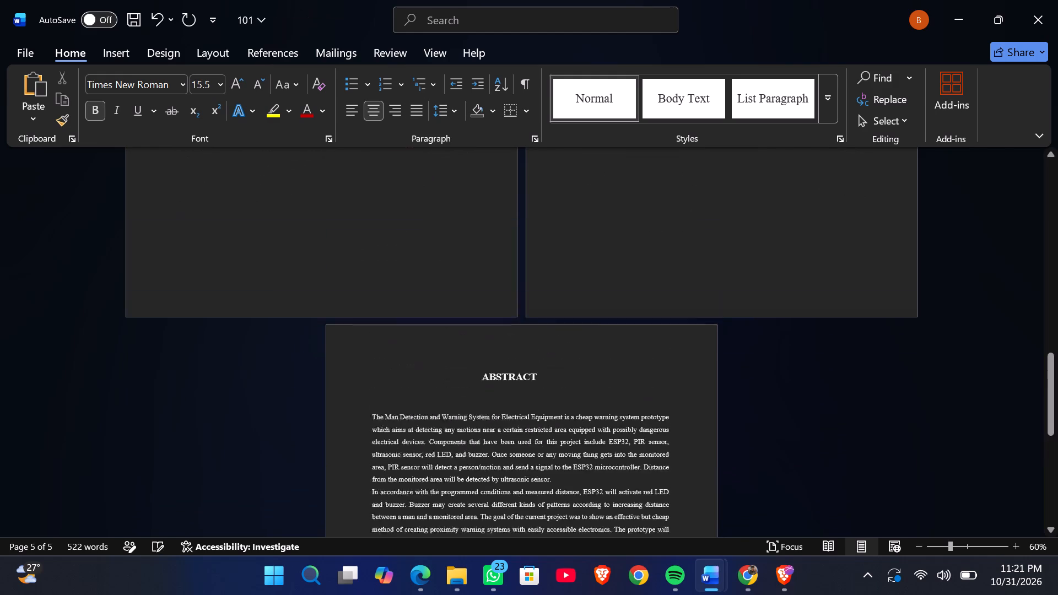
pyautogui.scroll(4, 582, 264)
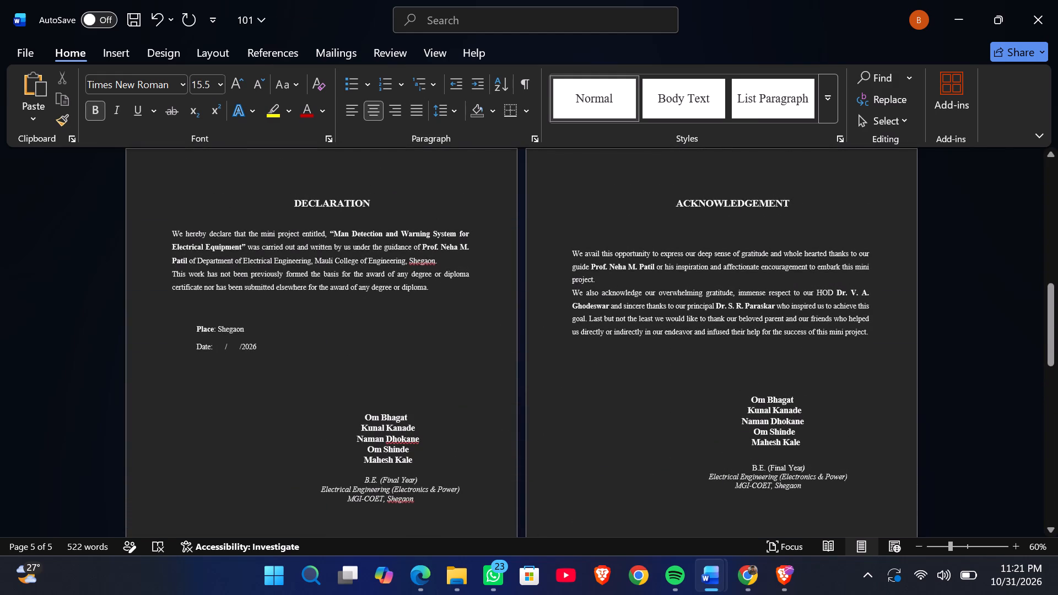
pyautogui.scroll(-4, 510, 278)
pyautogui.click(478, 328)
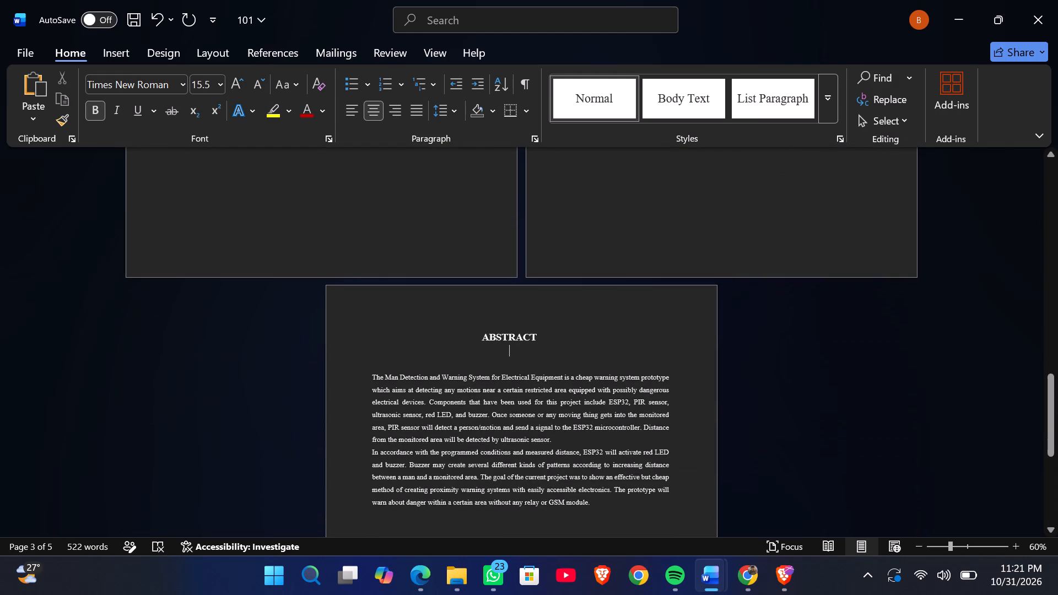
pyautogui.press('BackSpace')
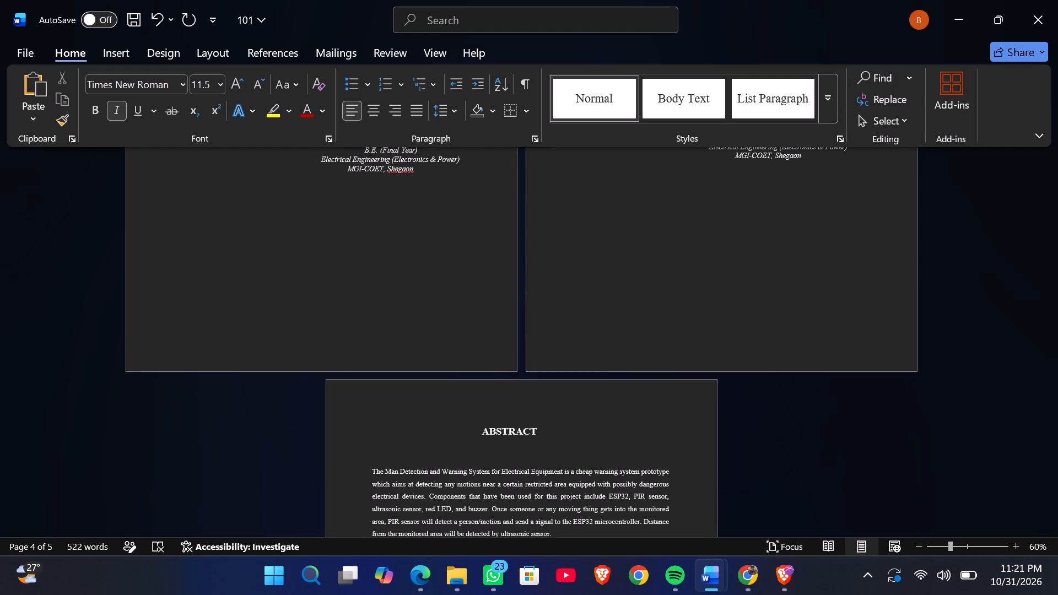
# Remove the indentation before the ACKNOWLEDGEMENT heading and centre-align the heading.
pyautogui.scroll(5, 478, 328)
pyautogui.click(670, 356)
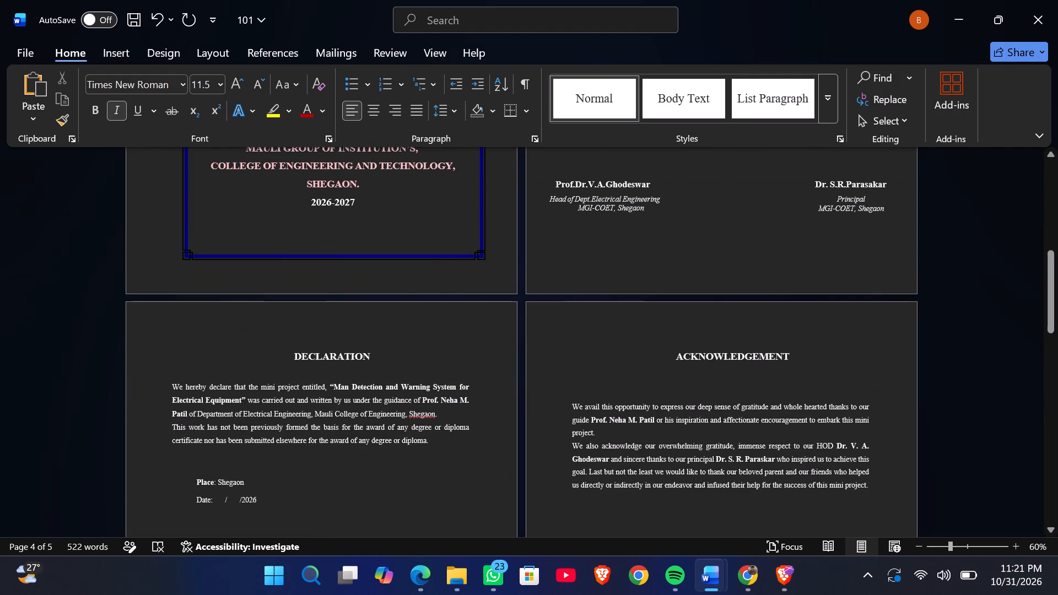
pyautogui.press('BackSpace')
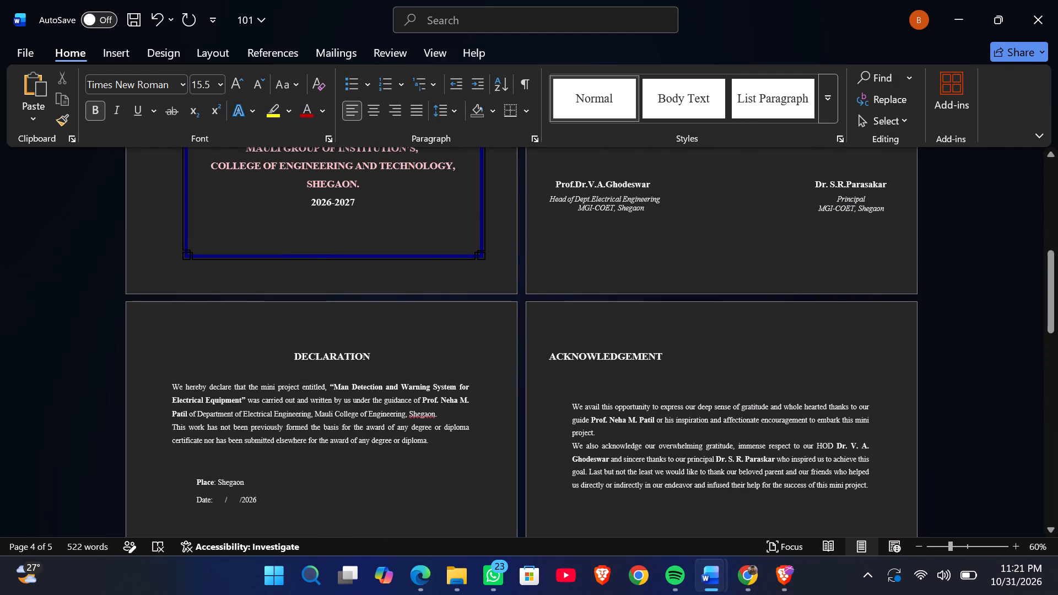
pyautogui.press('BackSpace')
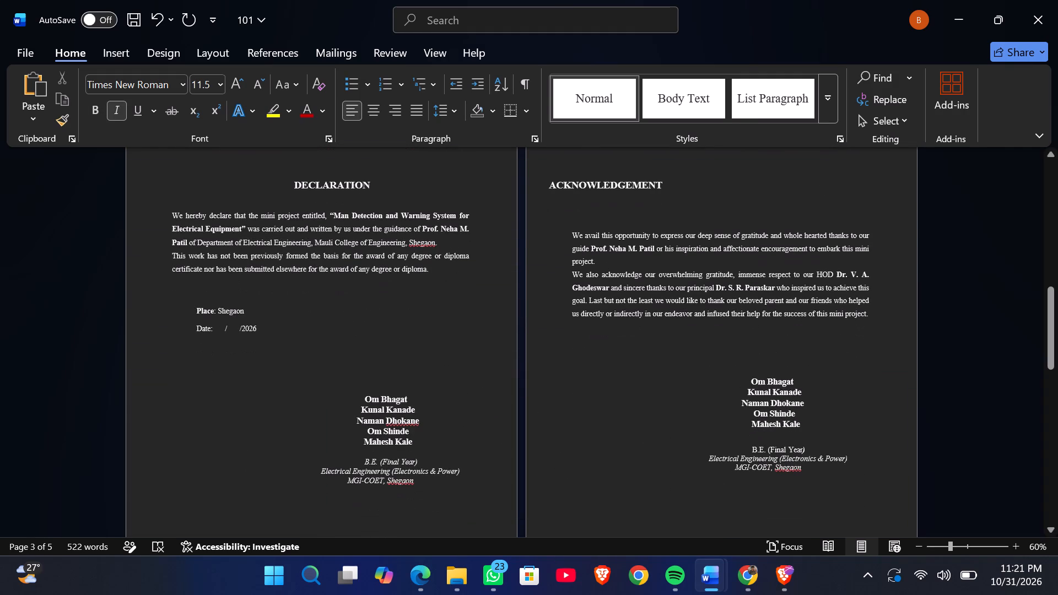
pyautogui.click(547, 183)
pyautogui.press('BackSpace')
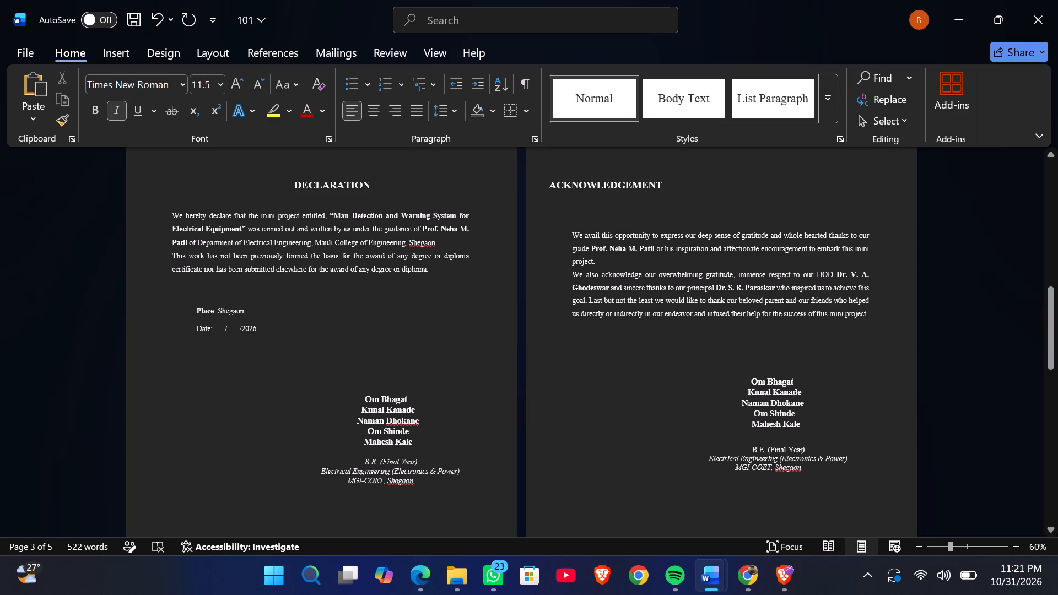
pyautogui.click(549, 179)
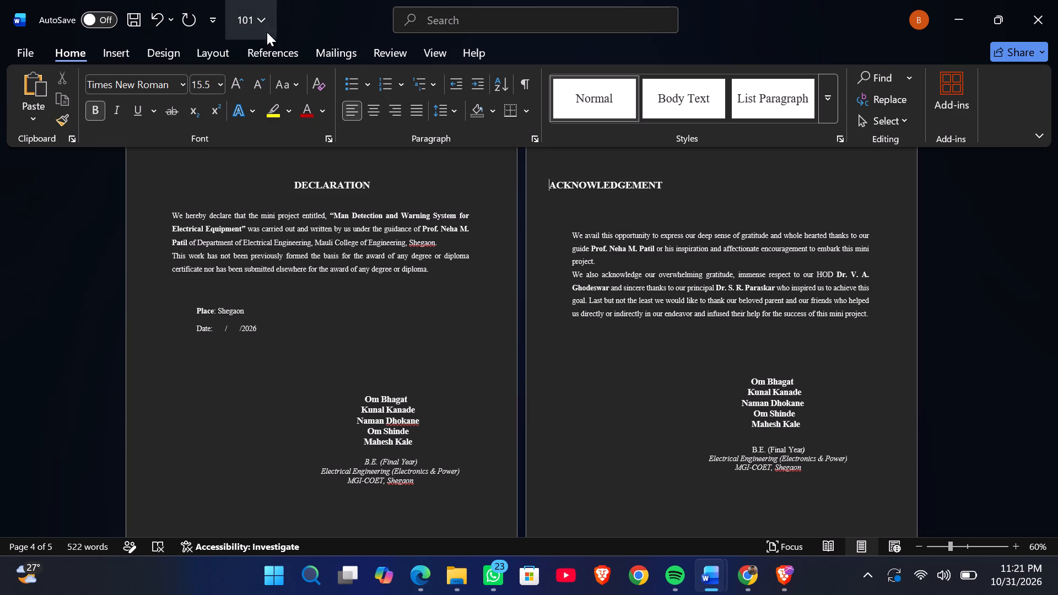
pyautogui.click(370, 112)
# Examine the layout of the declaration, acknowledgement and abstract pages in document 101.
pyautogui.scroll(1, 293, 206)
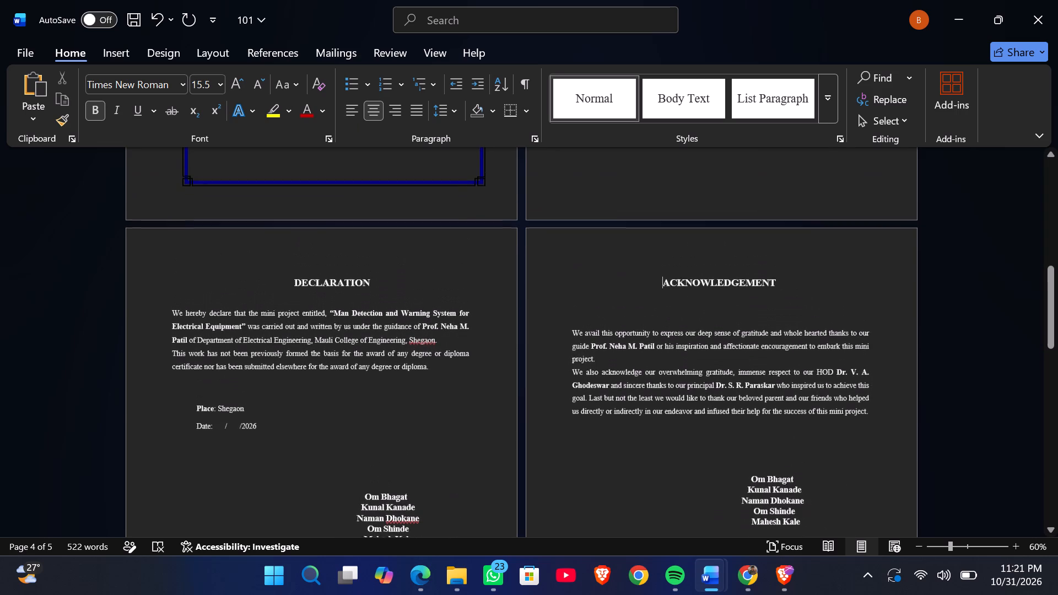
pyautogui.scroll(-2, 386, 284)
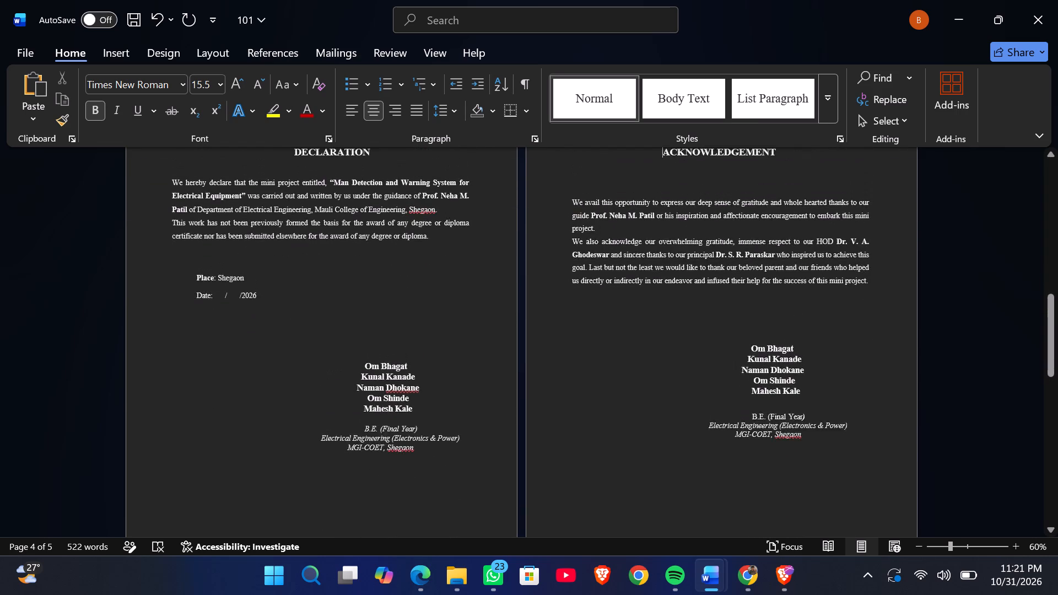
pyautogui.scroll(-1, 386, 284)
pyautogui.hscroll(-1, 386, 284)
pyautogui.scroll(-1, 386, 284)
pyautogui.hscroll(-1, 386, 284)
pyautogui.scroll(-1, 386, 284)
pyautogui.hscroll(-1, 386, 284)
pyautogui.scroll(-1, 386, 284)
pyautogui.hscroll(-1, 386, 284)
pyautogui.scroll(-1, 386, 284)
pyautogui.hscroll(-1, 386, 284)
pyautogui.scroll(-1, 386, 284)
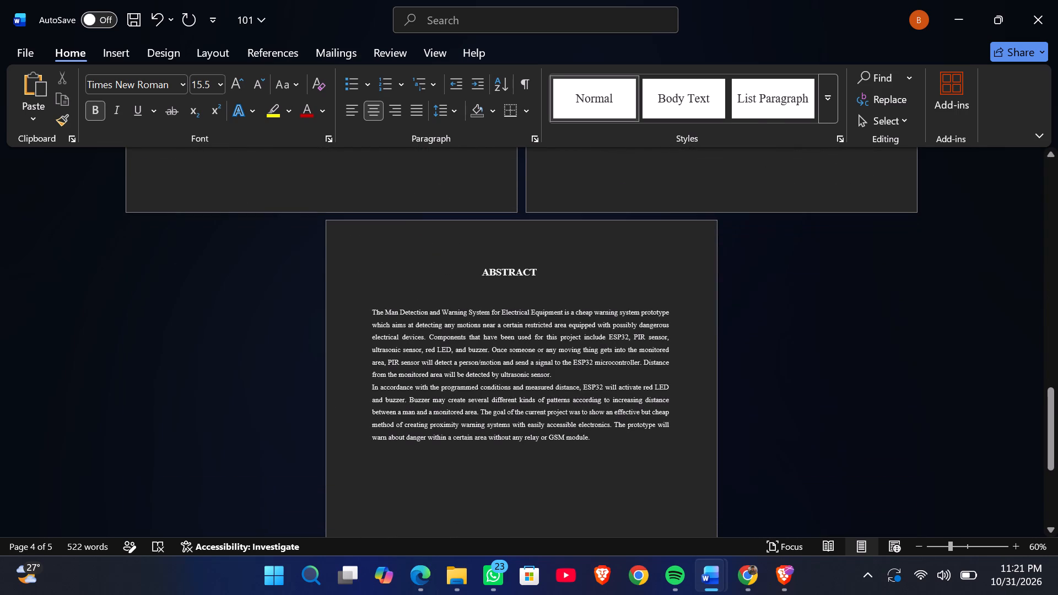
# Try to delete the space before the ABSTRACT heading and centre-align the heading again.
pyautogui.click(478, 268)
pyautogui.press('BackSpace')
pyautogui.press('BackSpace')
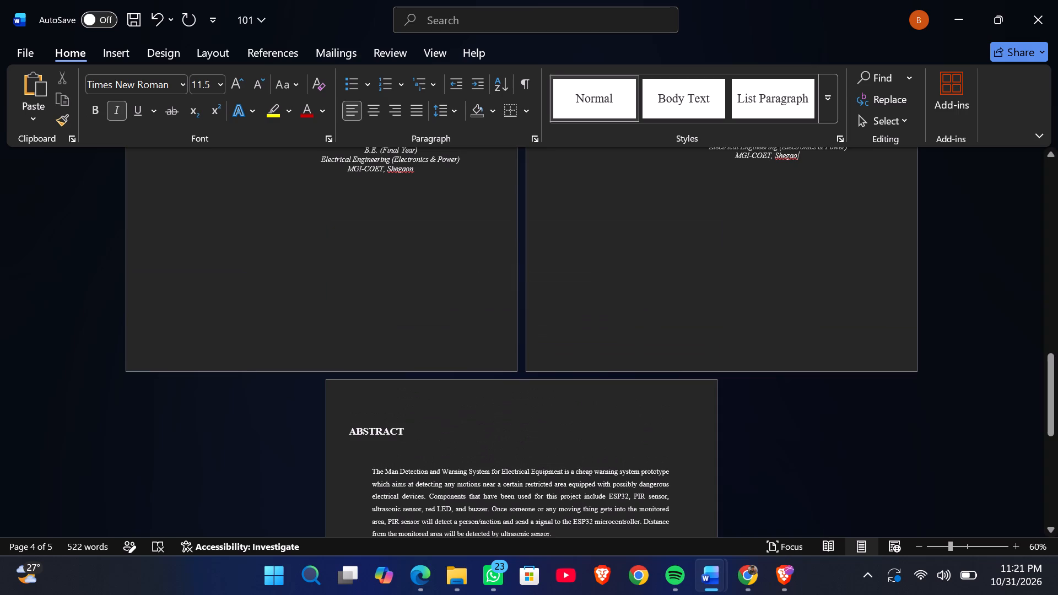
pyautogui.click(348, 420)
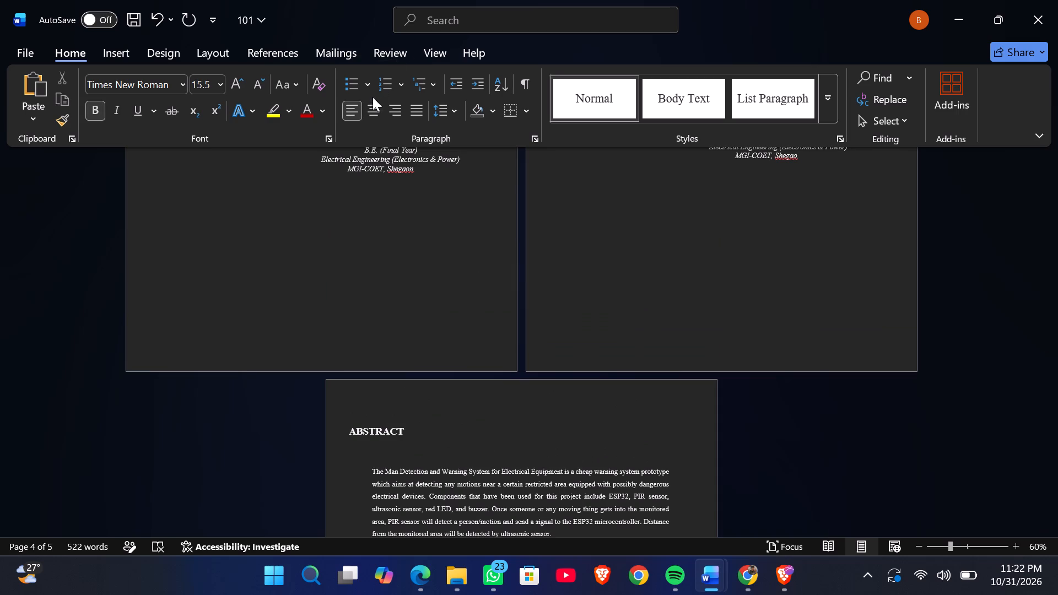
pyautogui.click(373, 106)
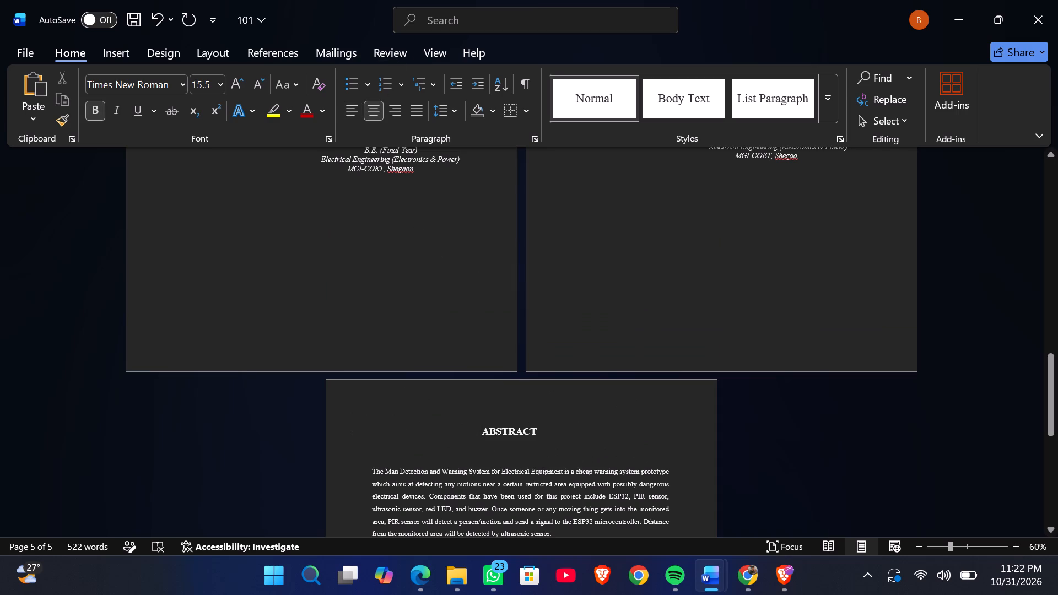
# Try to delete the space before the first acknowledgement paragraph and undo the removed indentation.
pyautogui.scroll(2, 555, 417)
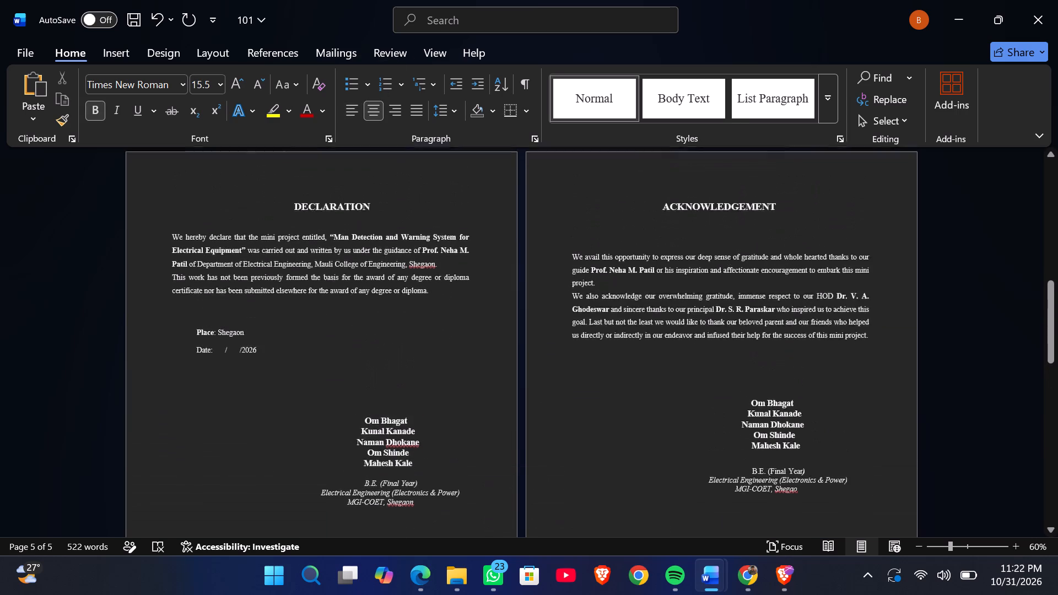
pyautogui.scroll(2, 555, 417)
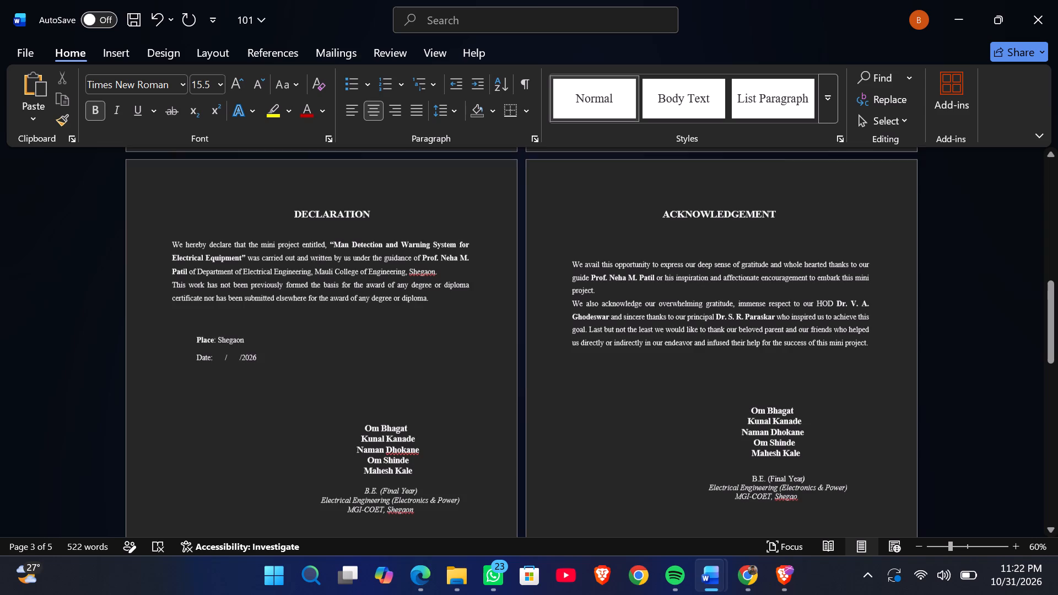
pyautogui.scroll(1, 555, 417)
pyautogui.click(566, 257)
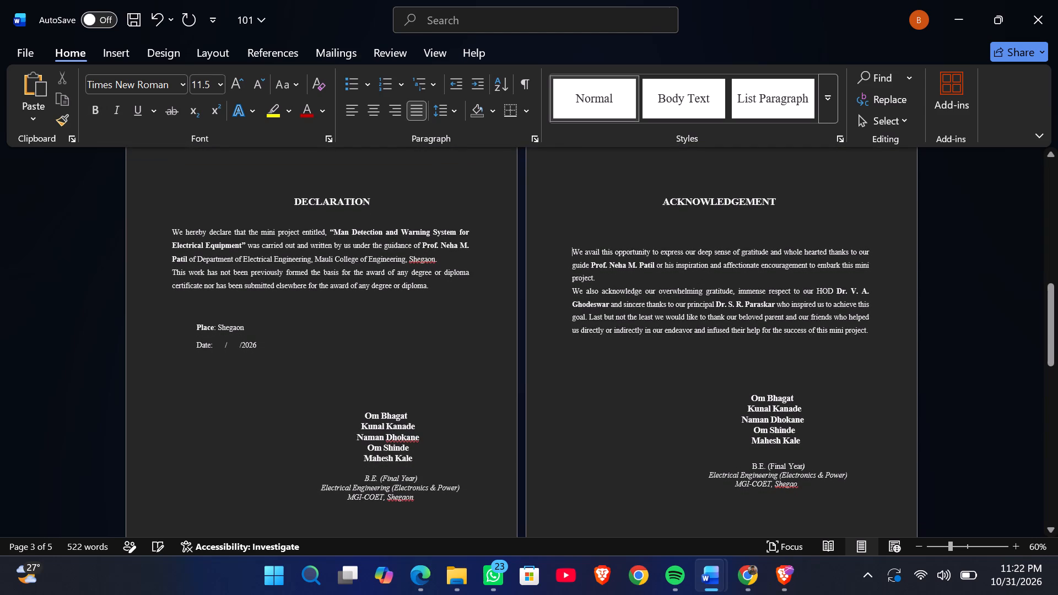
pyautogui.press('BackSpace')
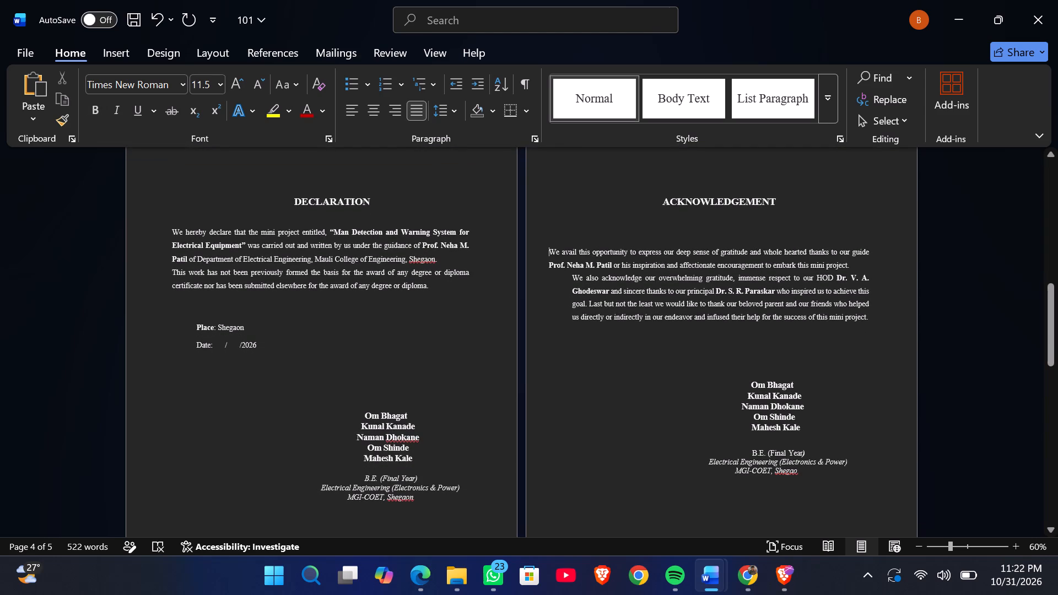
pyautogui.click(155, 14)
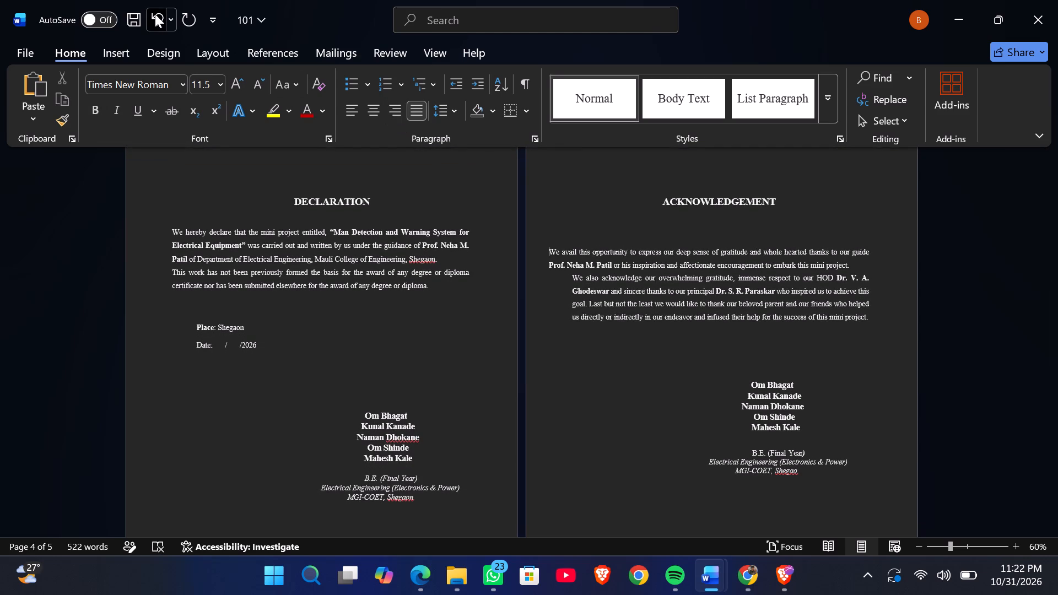
# Delete the extra blank space between the ACKNOWLEDGEMENT heading and its first paragraph, keeping one blank line.
pyautogui.click(650, 240)
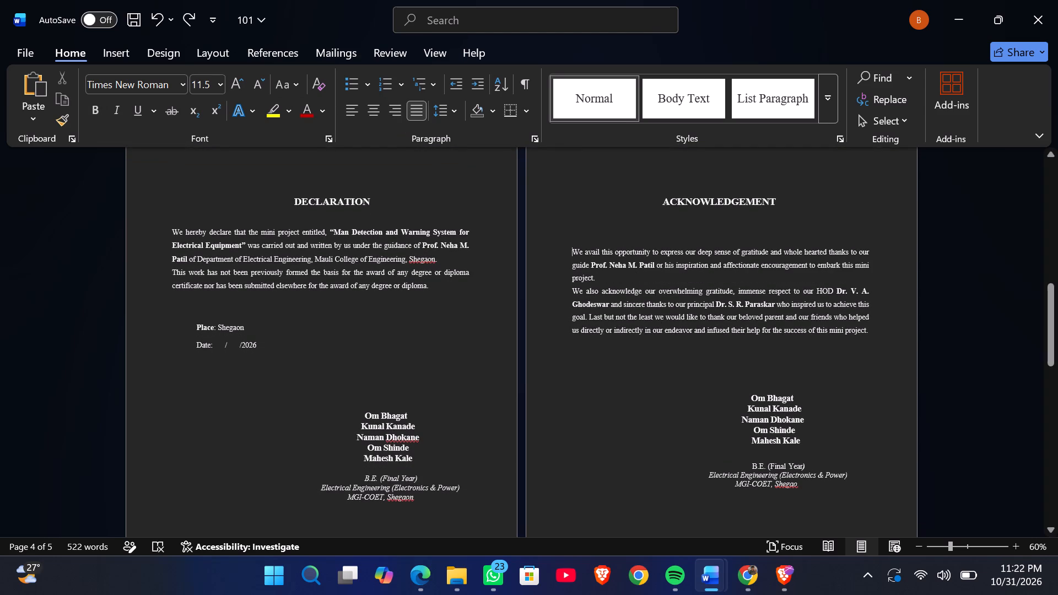
pyautogui.press('BackSpace')
pyautogui.press('BackSpace')
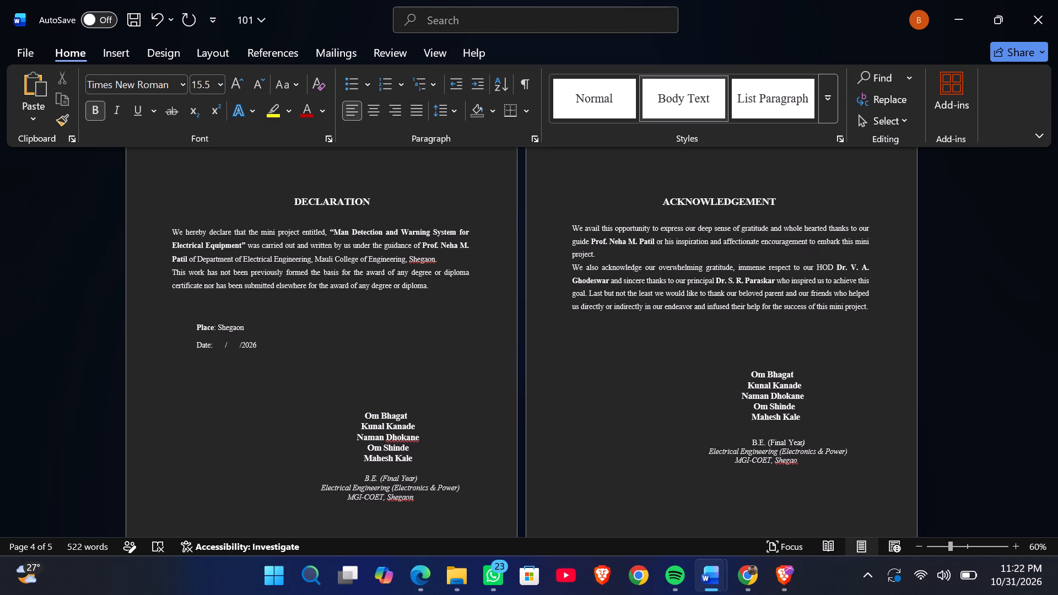
# Replace the blank line below the DECLARATION heading with a single new blank line in the heading's formatting.
pyautogui.click(332, 220)
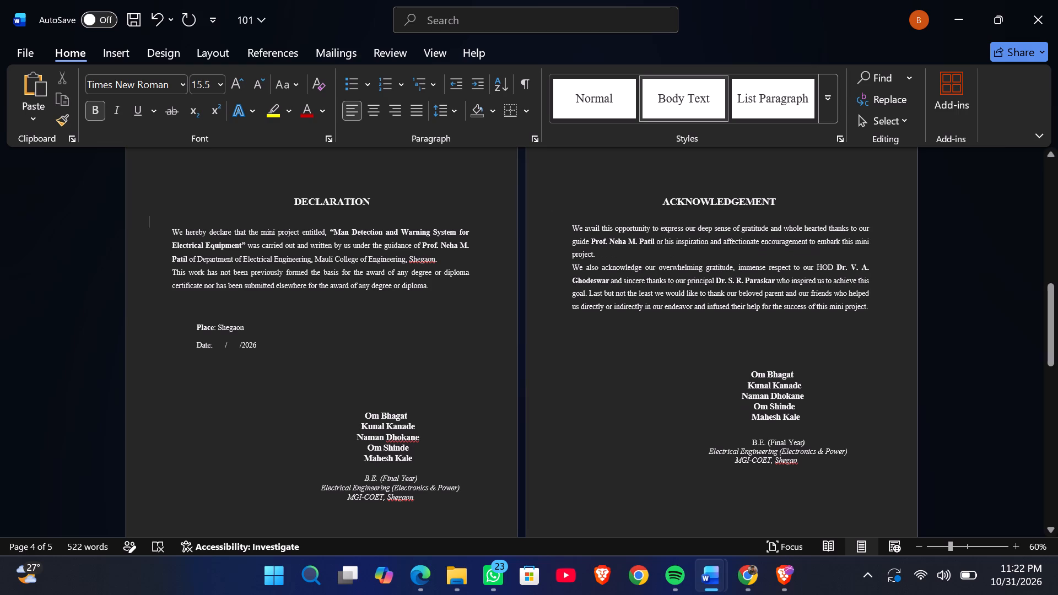
pyautogui.press('BackSpace')
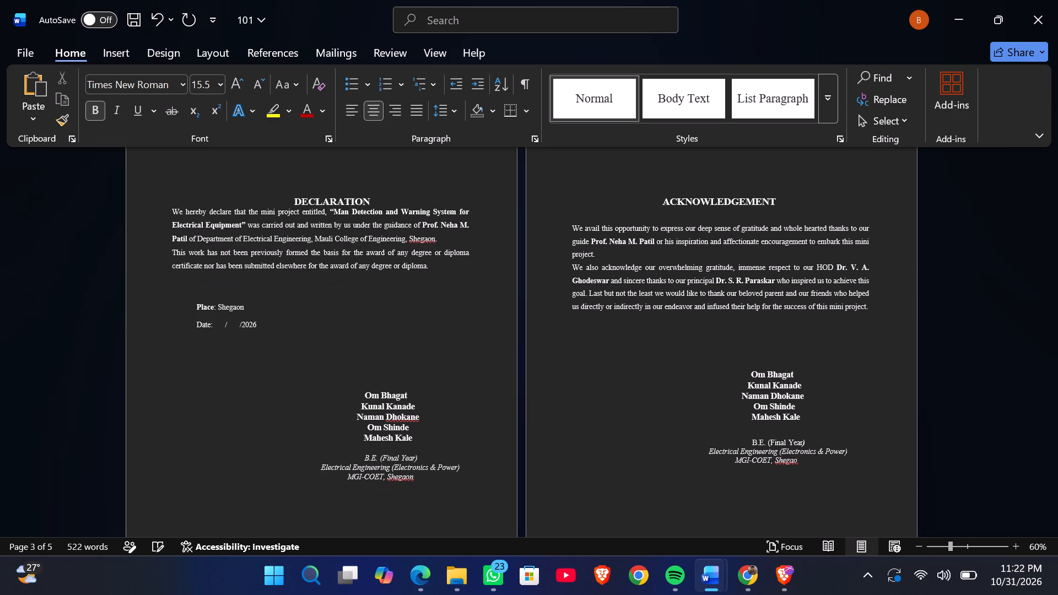
pyautogui.press('Return')
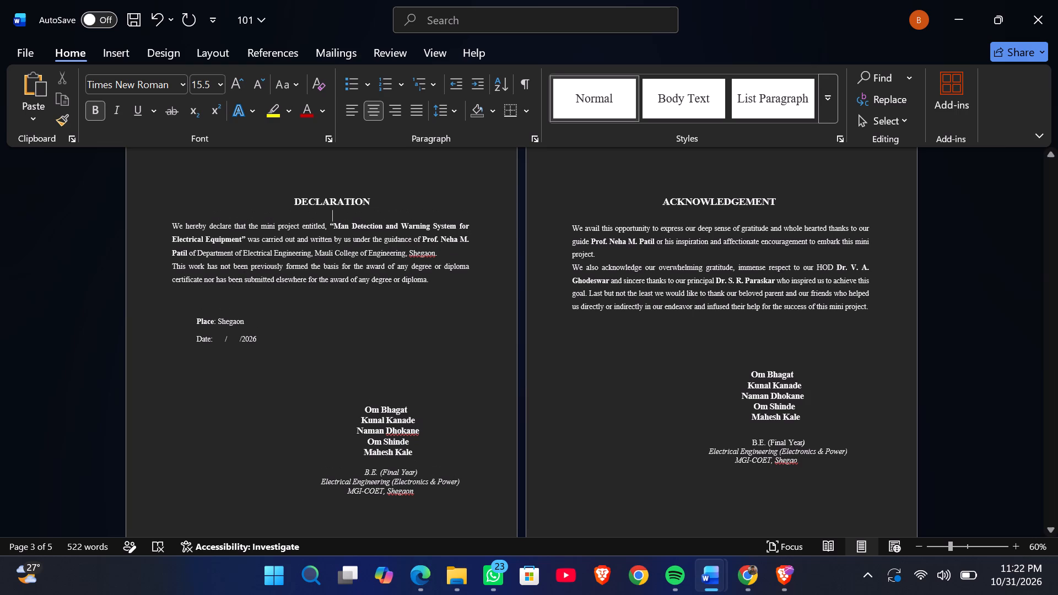
pyautogui.scroll(-1, 539, 253)
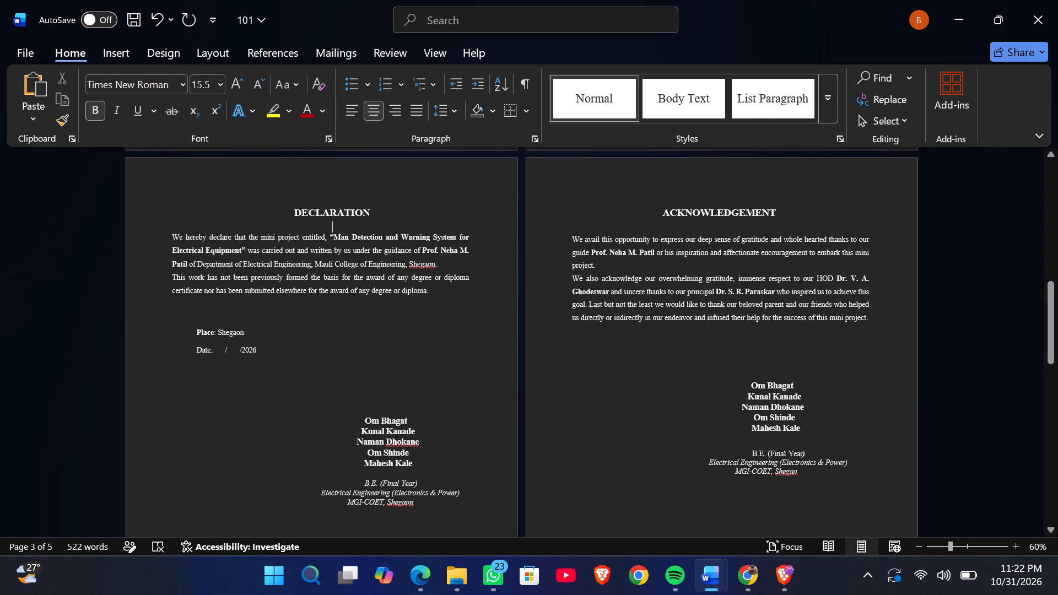
pyautogui.press('Return')
pyautogui.press('BackSpace')
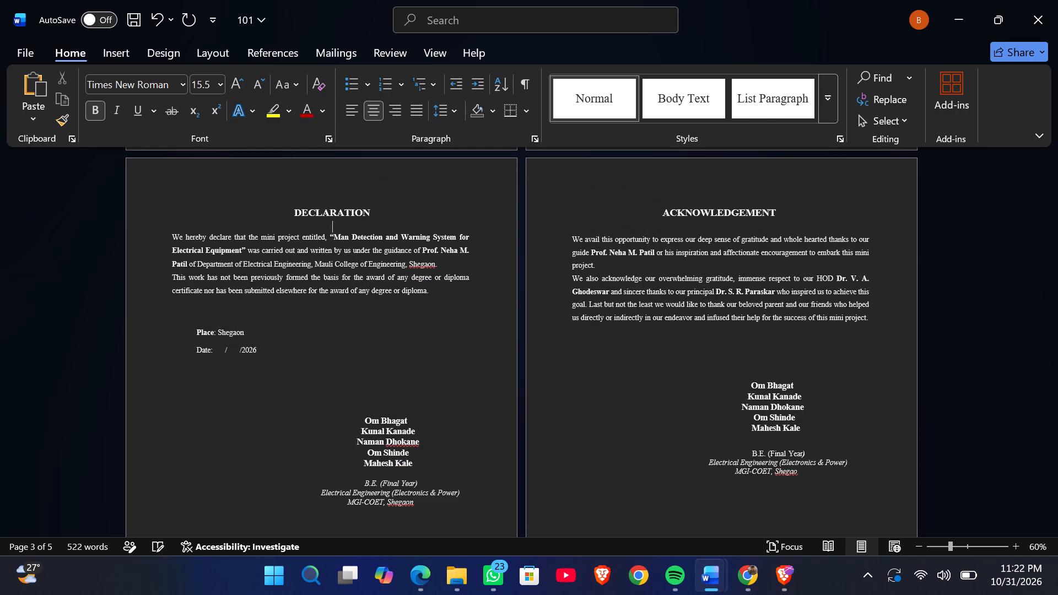
# Reduce the gap below the ABSTRACT heading to a single new blank line in the heading's formatting.
pyautogui.scroll(-3, 539, 253)
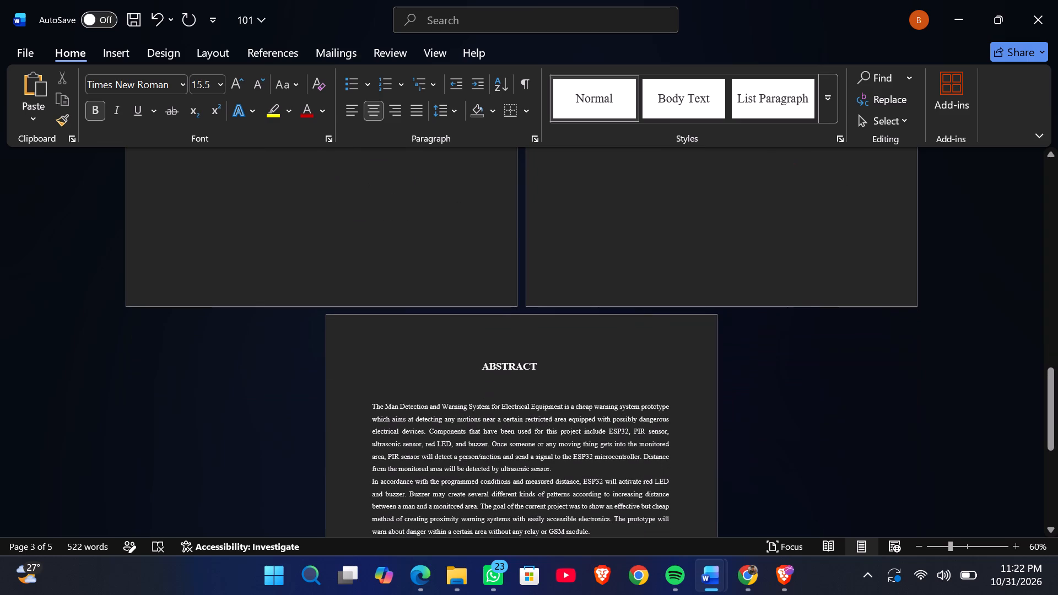
pyautogui.click(535, 388)
pyautogui.press('BackSpace')
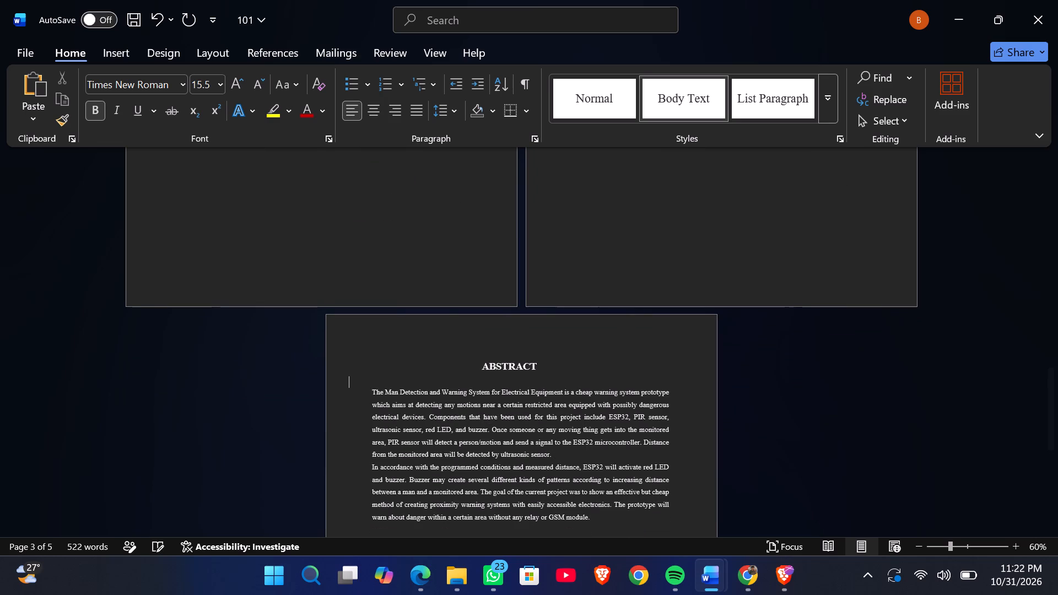
pyautogui.press('BackSpace')
pyautogui.press('Return')
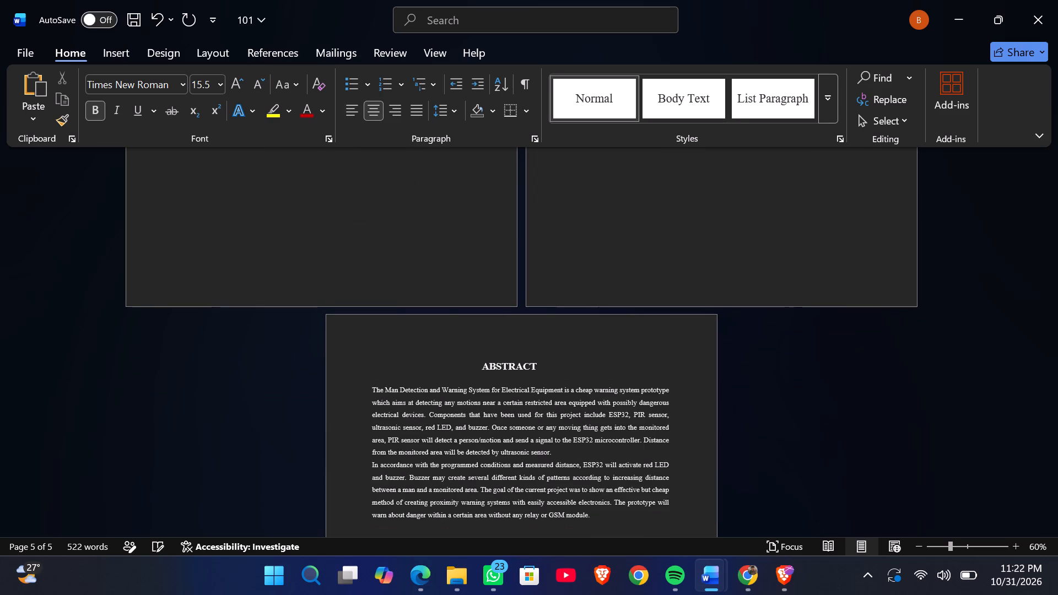
# Save document 101.
pyautogui.scroll(4, 535, 388)
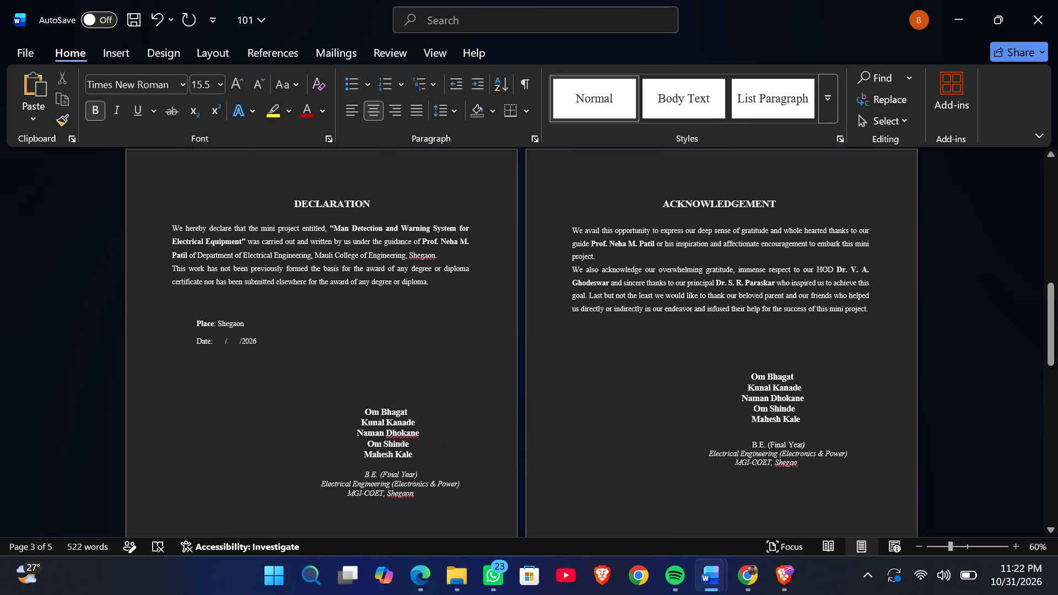
pyautogui.click(138, 23)
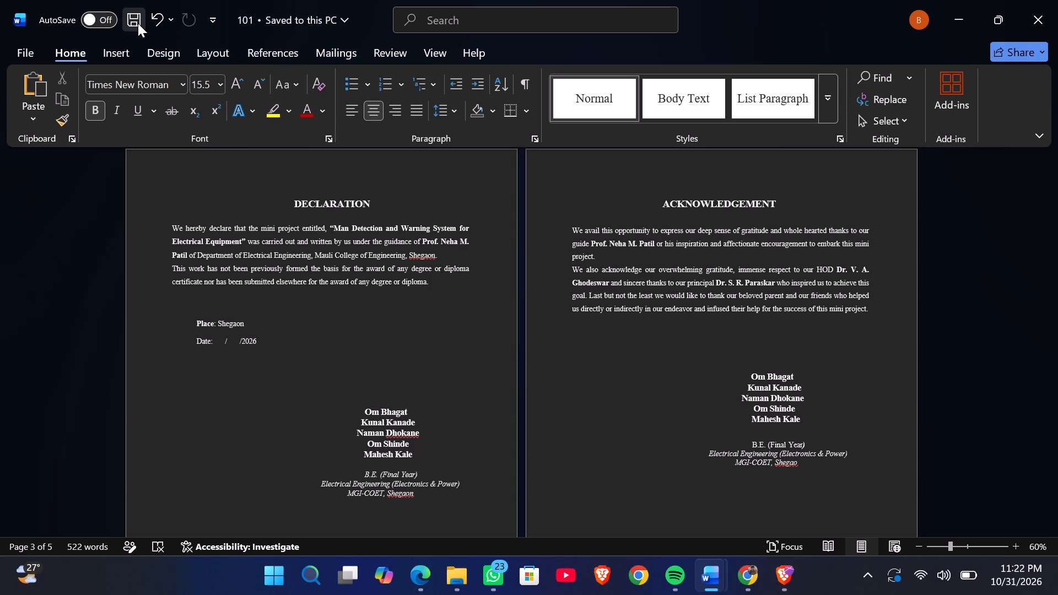
# Switch to Brave, leave the loaded PDF with pages 1-2 marked and reopen iLovePDF's Remove pages tool from the search results.
pyautogui.click(783, 578)
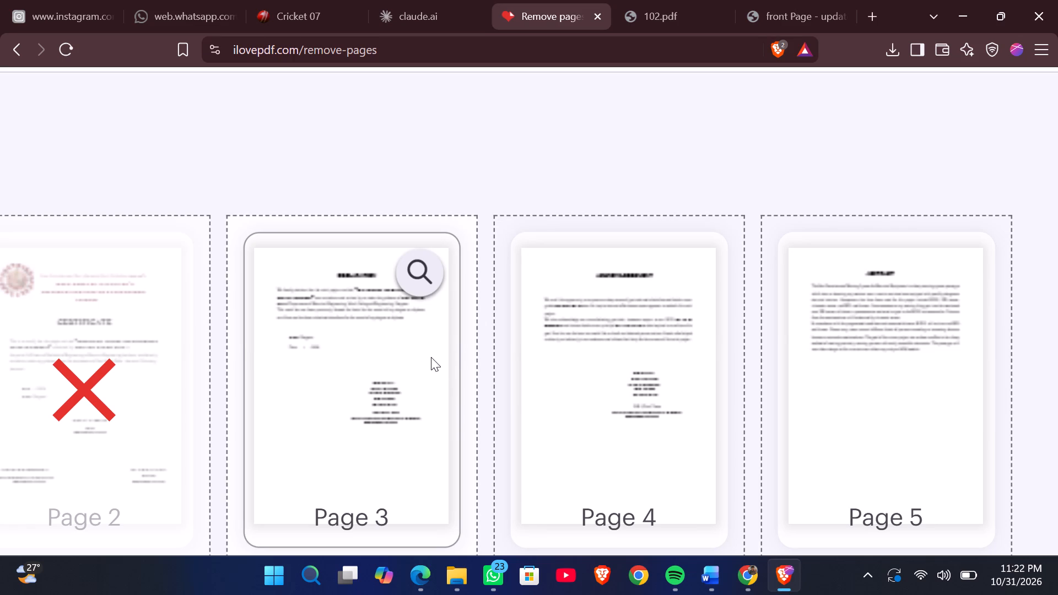
pyautogui.scroll(6, 431, 357)
pyautogui.hscroll(1, 431, 357)
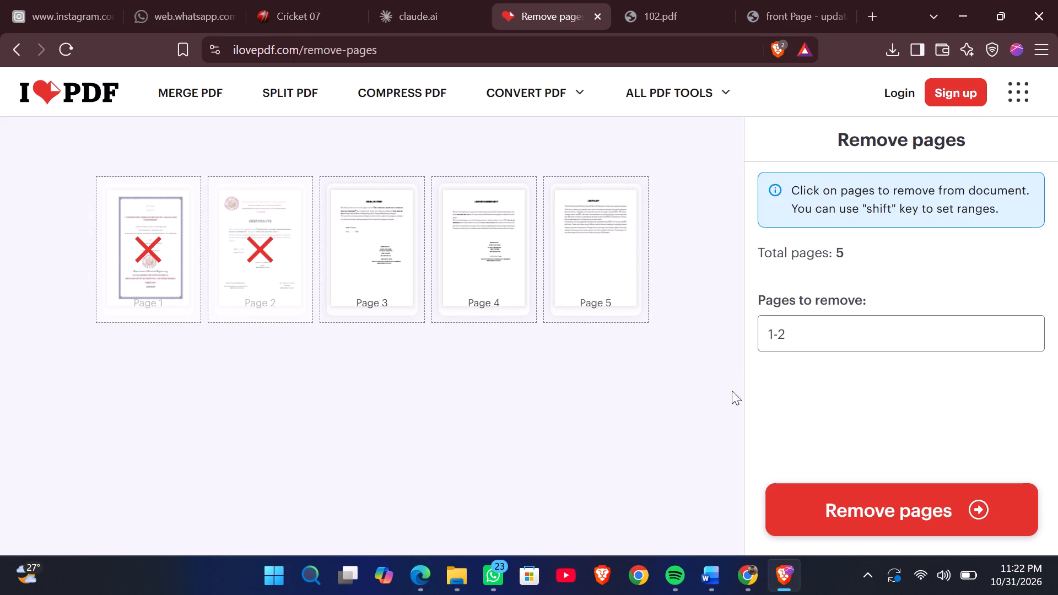
pyautogui.click(9, 51)
pyautogui.click(292, 214)
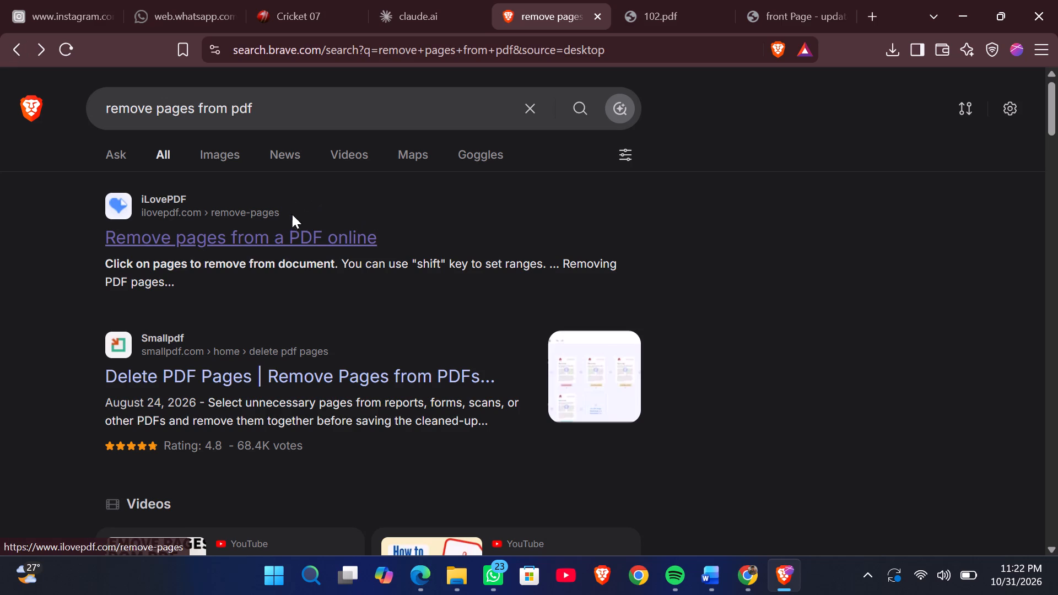
# Start selecting a PDF for page removal and look through the Home, Downloads and Documents locations for file 101.
pyautogui.click(558, 307)
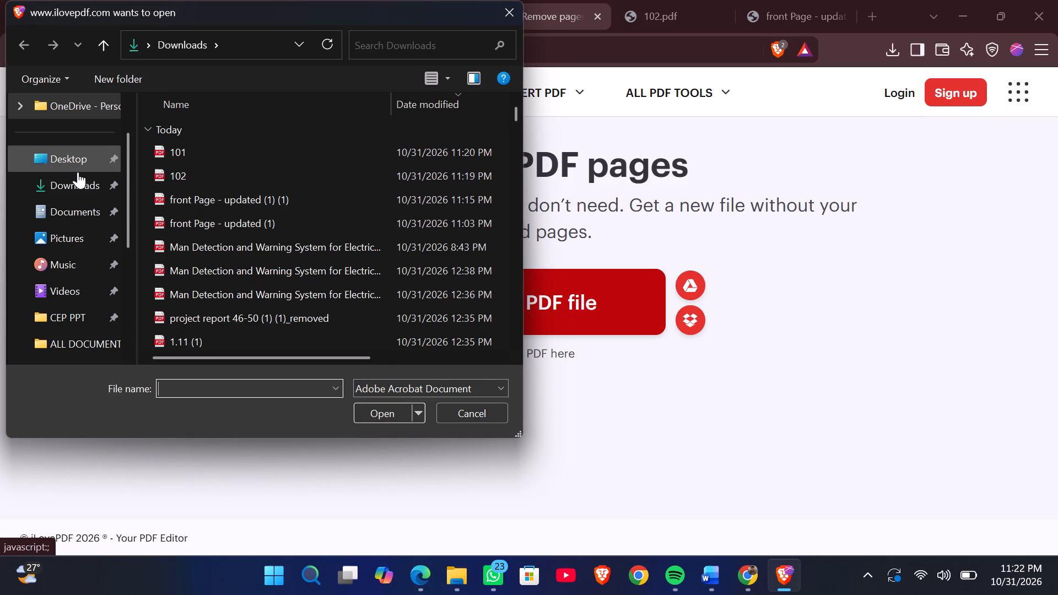
pyautogui.scroll(3, 78, 172)
pyautogui.click(57, 98)
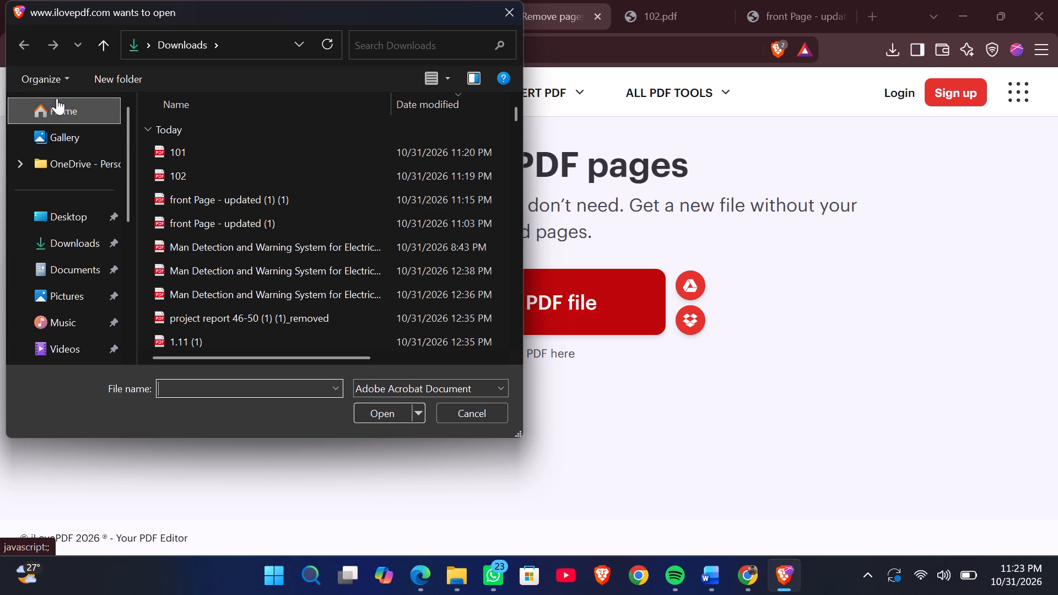
pyautogui.scroll(-1, 335, 215)
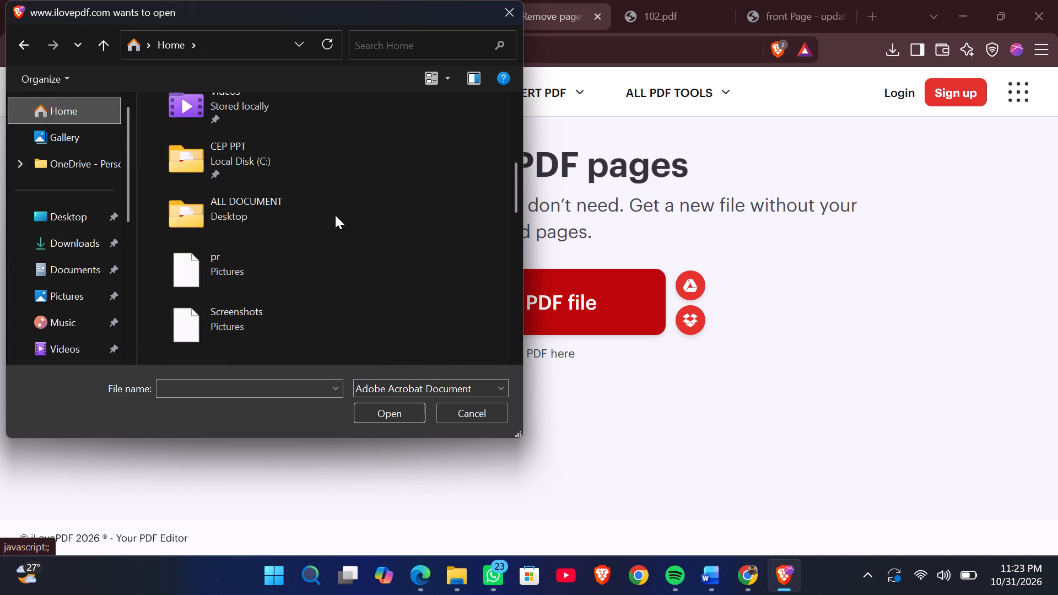
pyautogui.scroll(-2, 335, 215)
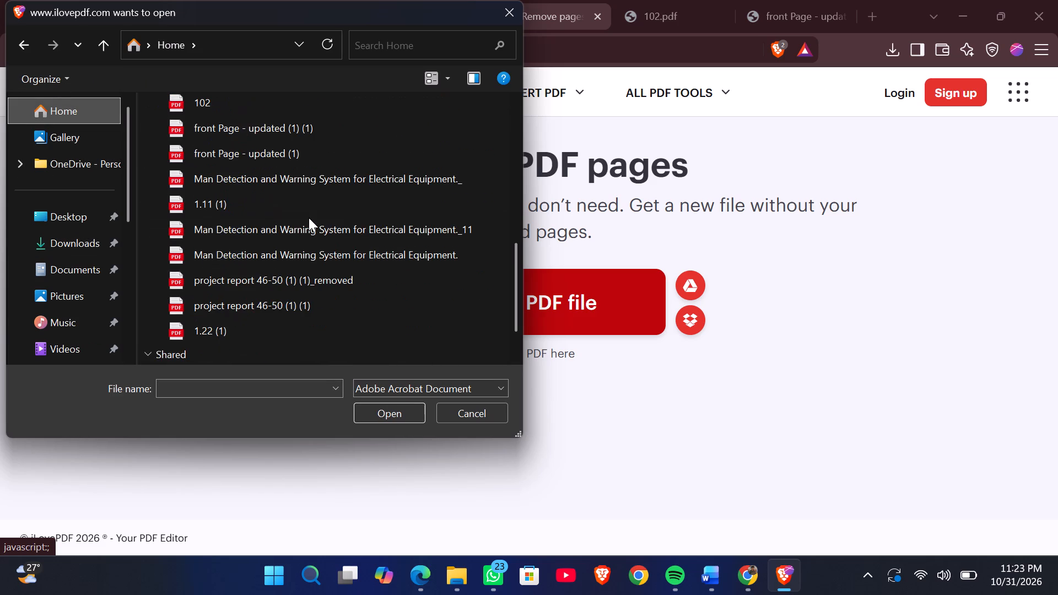
pyautogui.scroll(-1, 309, 218)
pyautogui.click(73, 247)
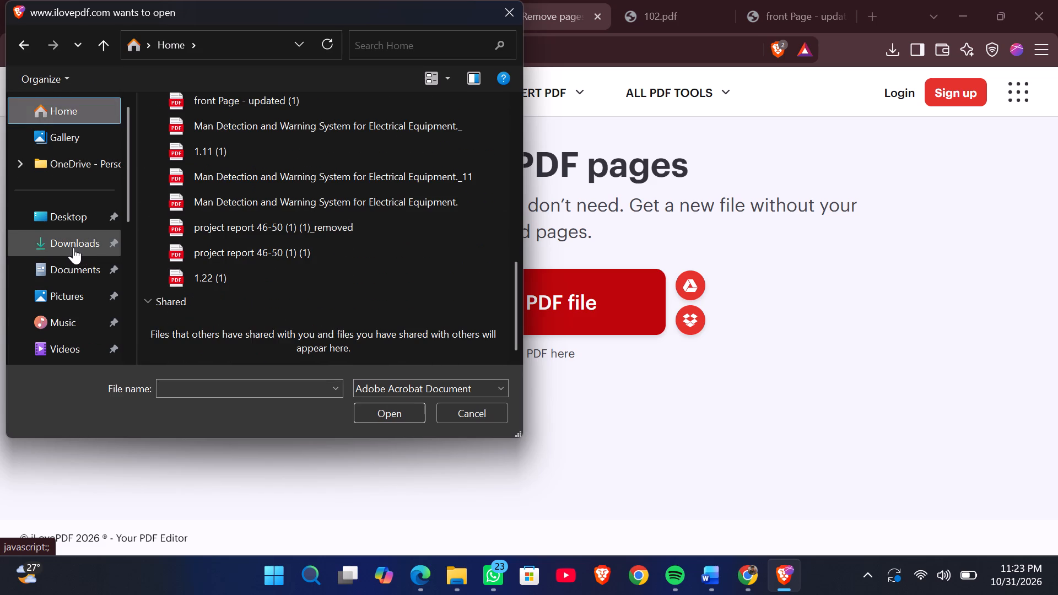
pyautogui.click(73, 271)
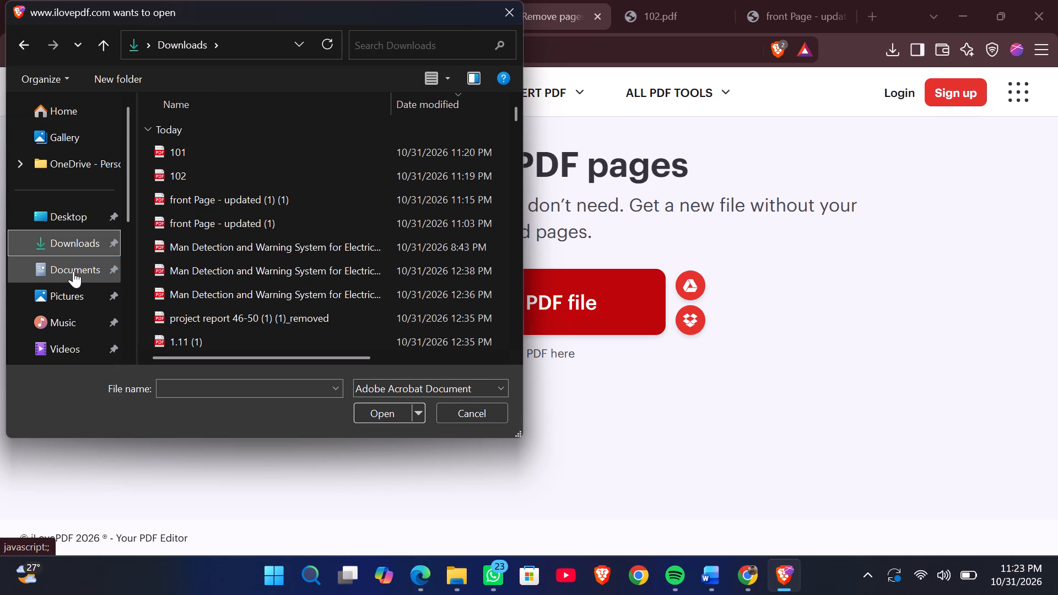
# Search the Documents folder for 101 in the PDF file selection.
pyautogui.click(403, 44)
pyautogui.press('1')
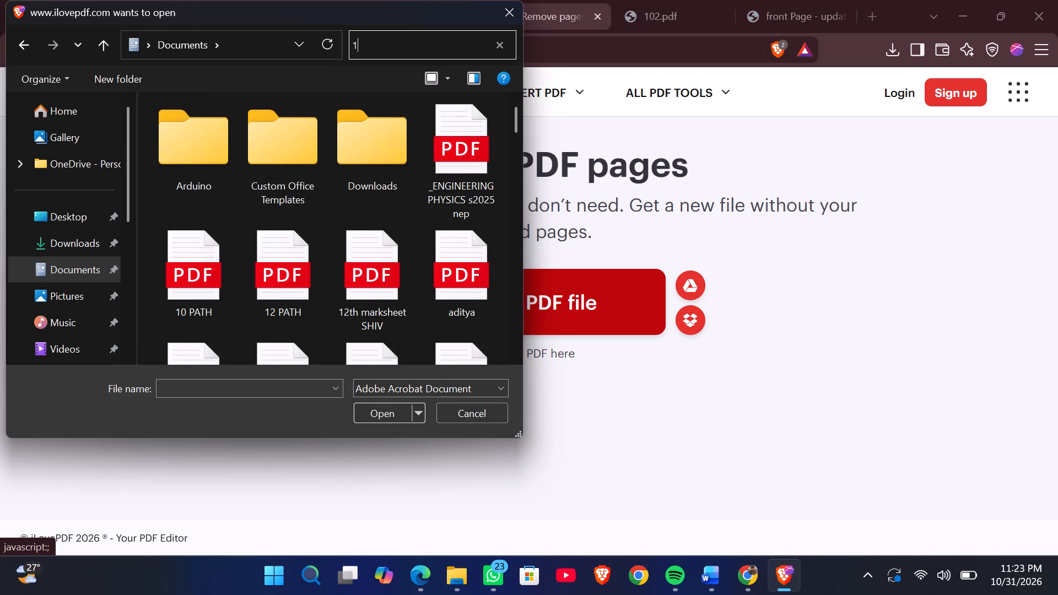
pyautogui.press('0')
pyautogui.press('1')
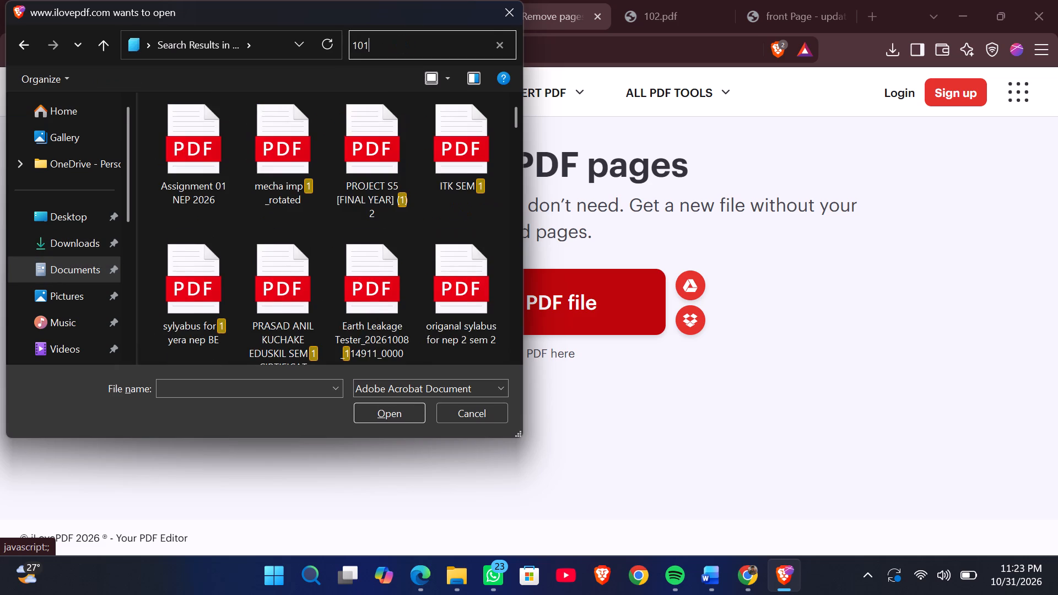
# Search the Home location for 101, look through the matching PDFs, and close the file selection without choosing one.
pyautogui.click(88, 117)
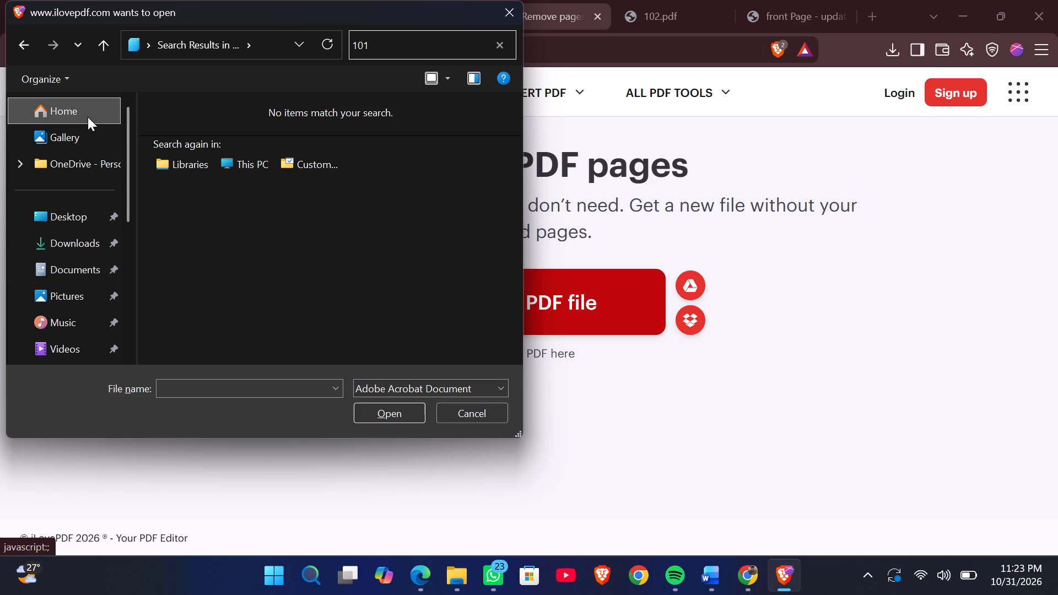
pyautogui.click(390, 40)
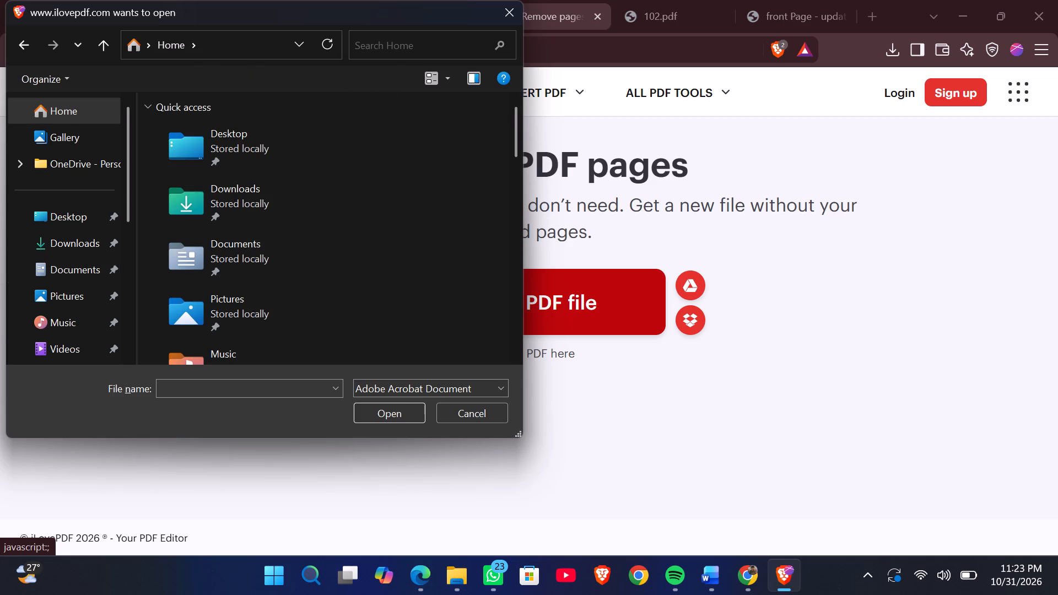
pyautogui.write('19')
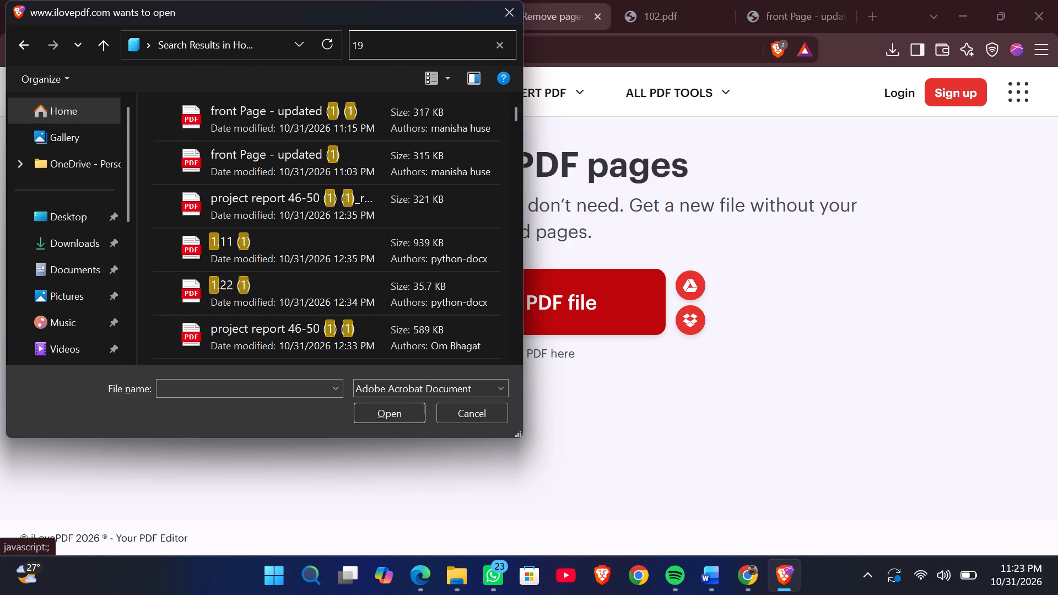
pyautogui.press('BackSpace')
pyautogui.press('0')
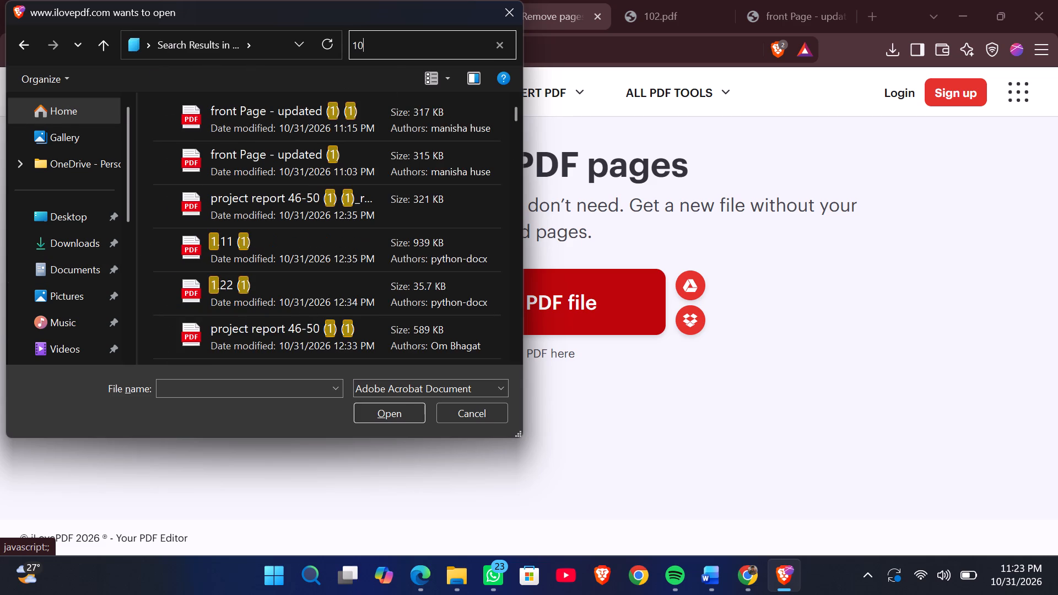
pyautogui.press('1')
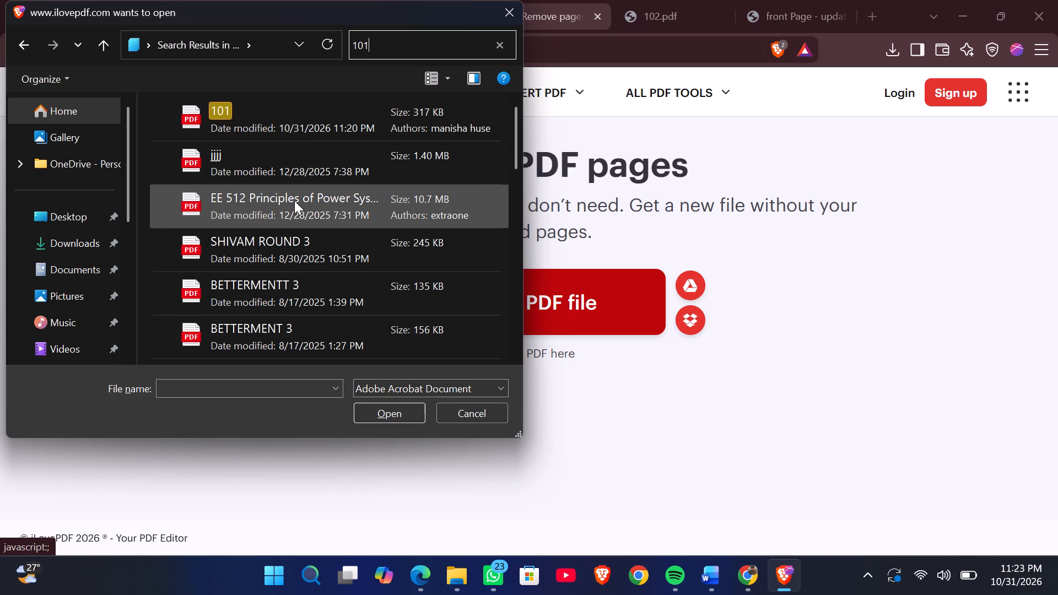
pyautogui.scroll(-2, 323, 184)
pyautogui.scroll(3, 323, 184)
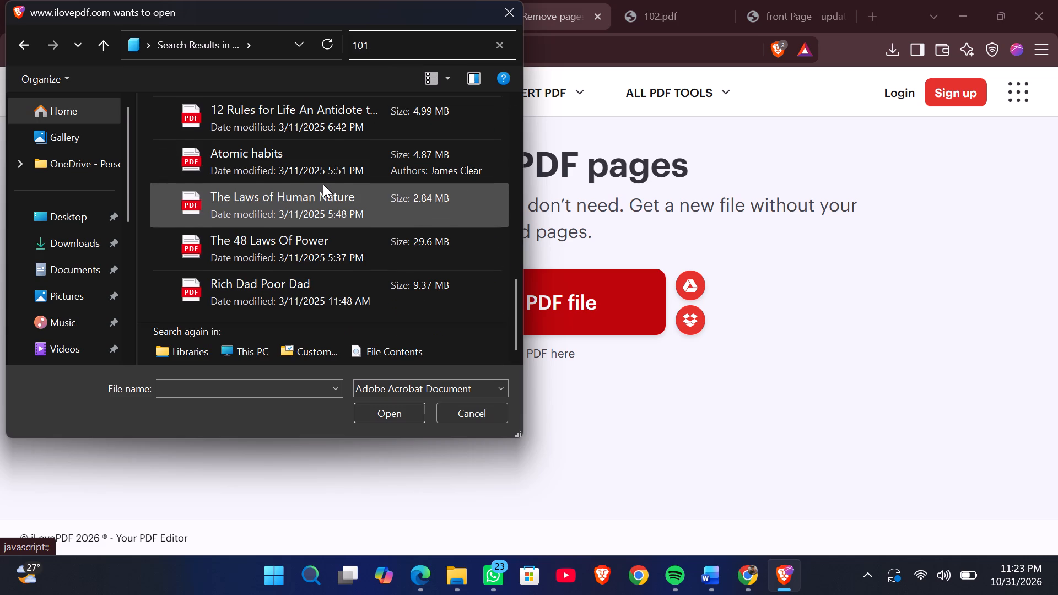
pyautogui.scroll(3, 323, 184)
pyautogui.hscroll(1, 323, 184)
pyautogui.scroll(-1, 323, 184)
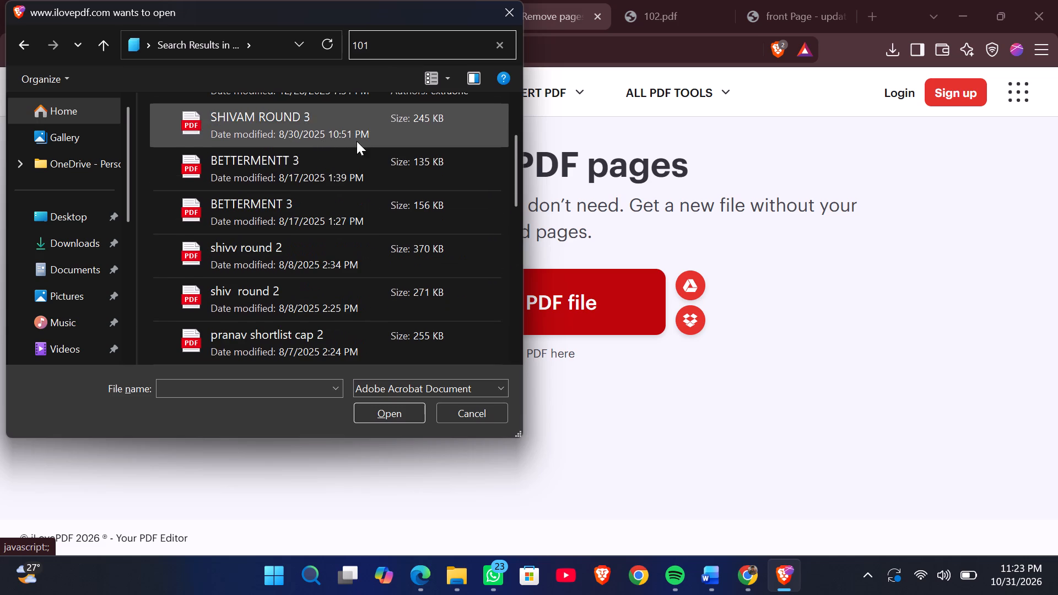
pyautogui.scroll(5, 333, 206)
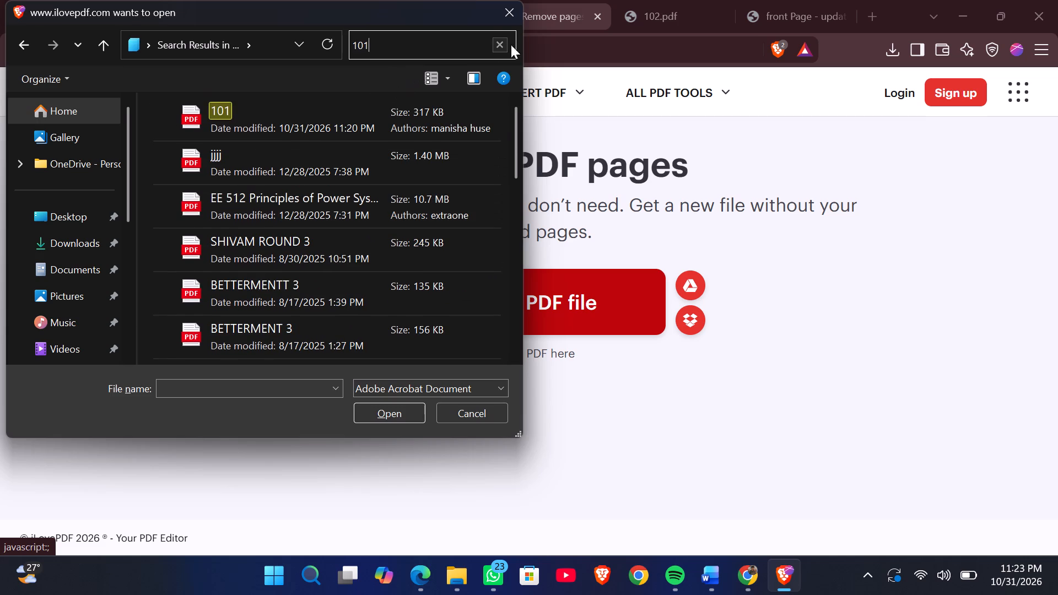
pyautogui.click(501, 20)
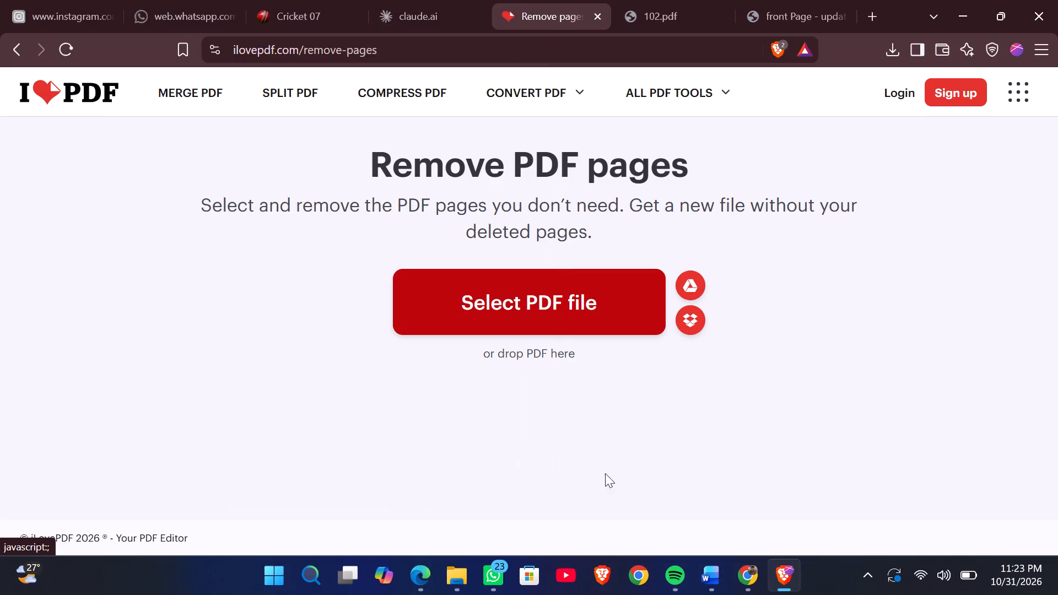
# Switch to document 101 in Word and start saving a copy in the Downloads folder, opening its file name for editing.
pyautogui.click(705, 582)
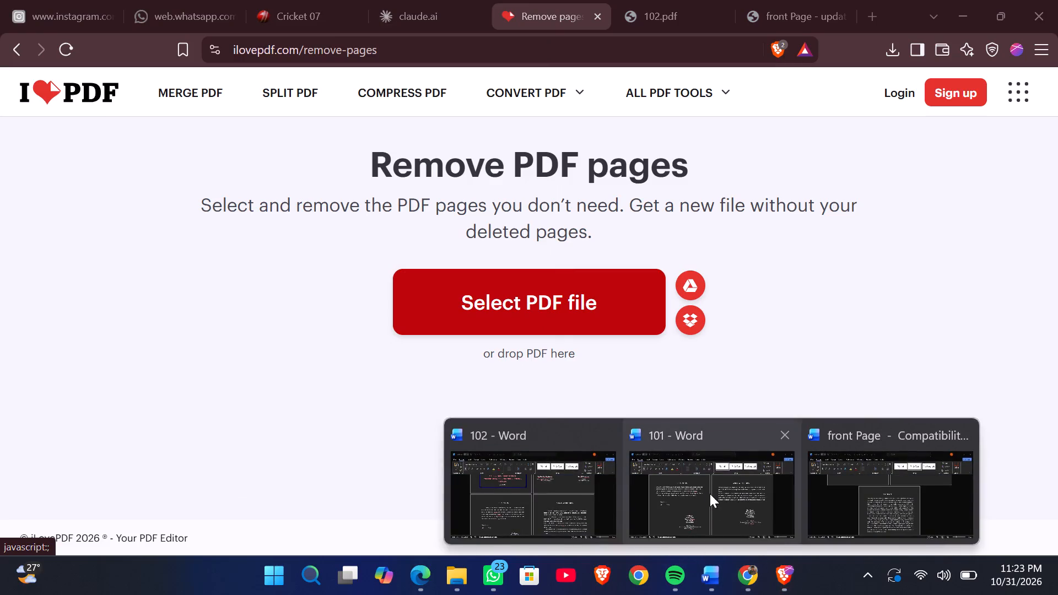
pyautogui.click(706, 494)
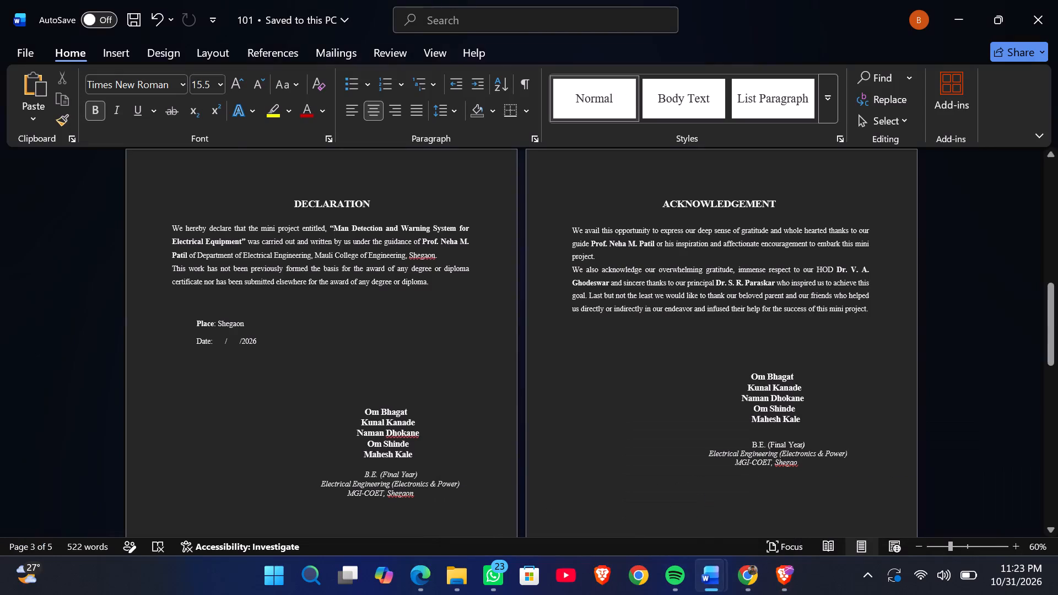
pyautogui.click(28, 44)
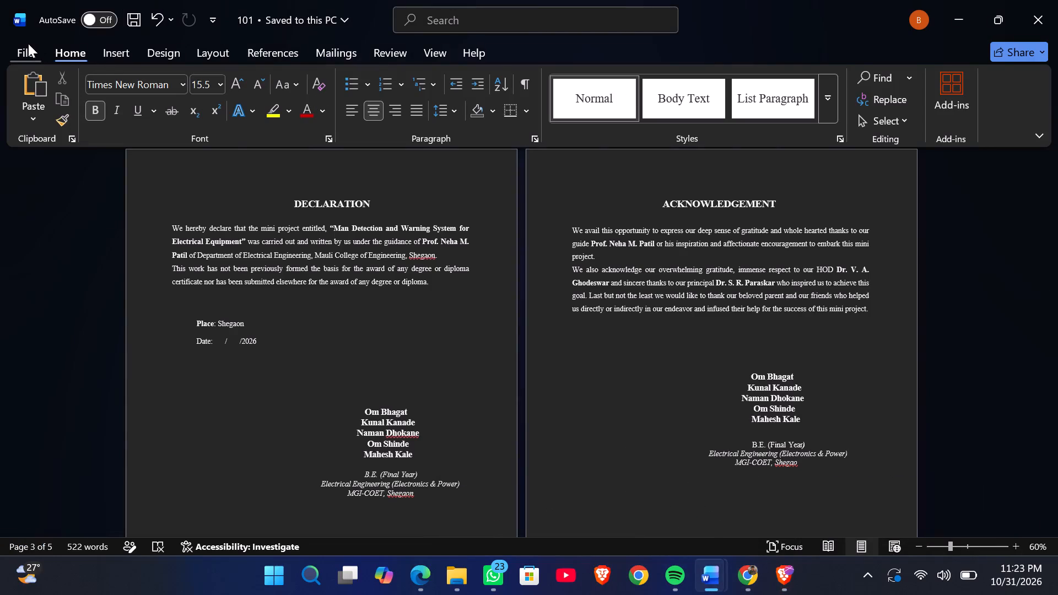
pyautogui.click(63, 283)
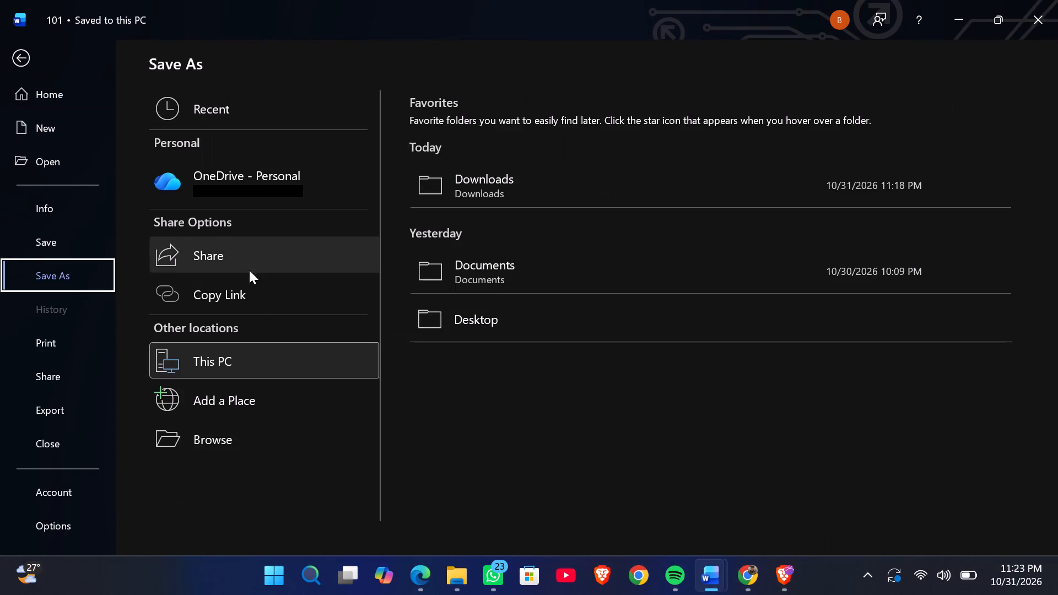
pyautogui.doubleClick(561, 177)
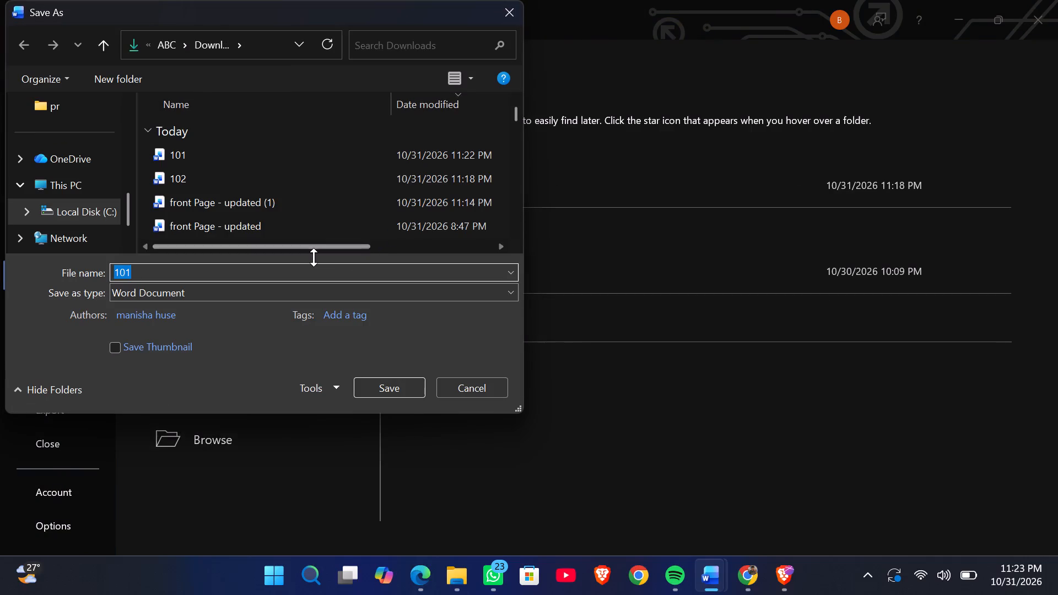
pyautogui.click(287, 268)
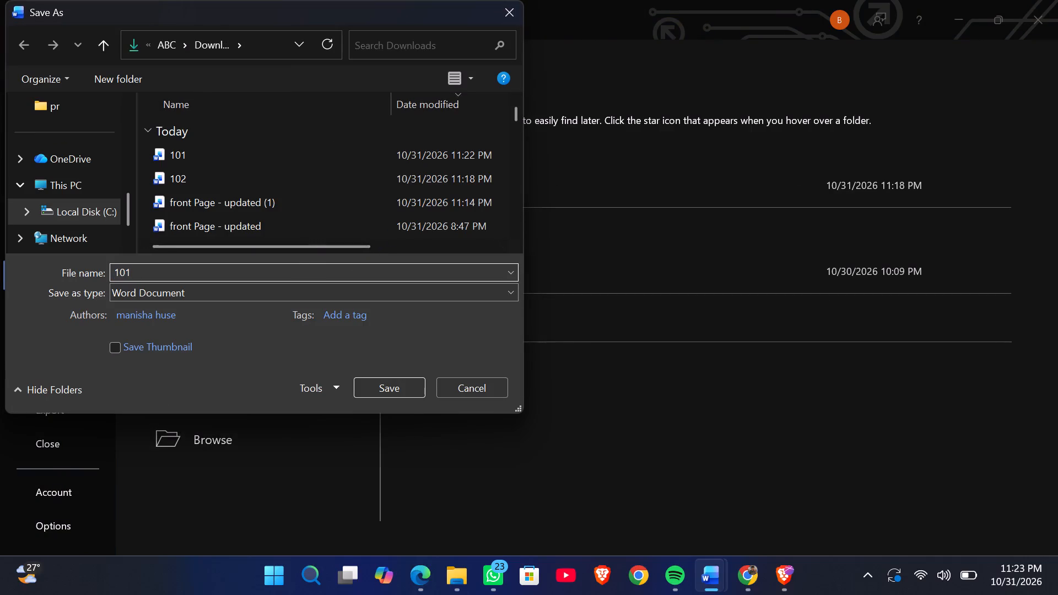
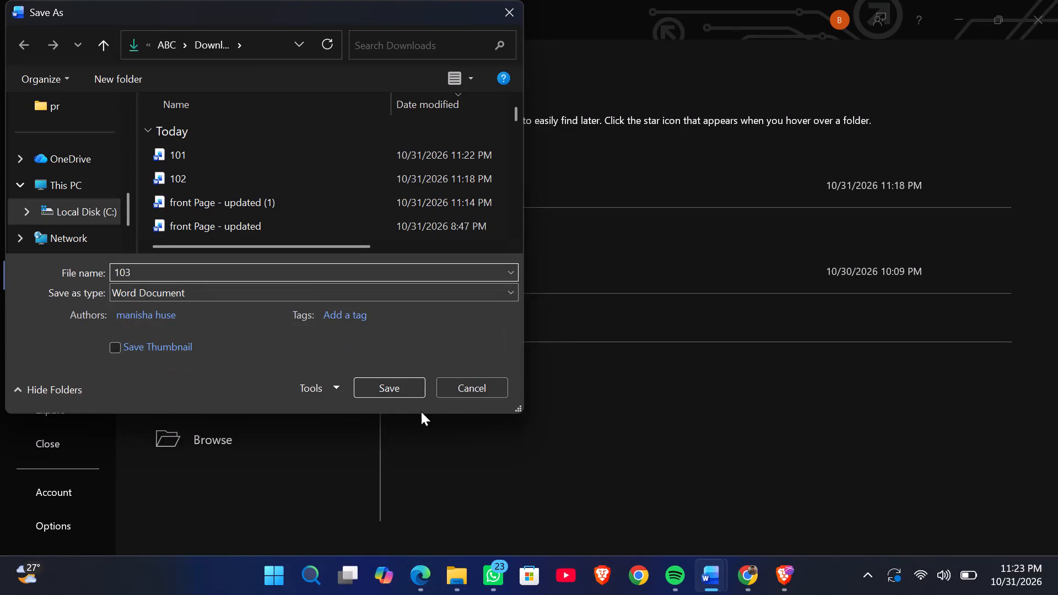
# Save the document copy as 103 in the Downloads folder.
pyautogui.click(413, 396)
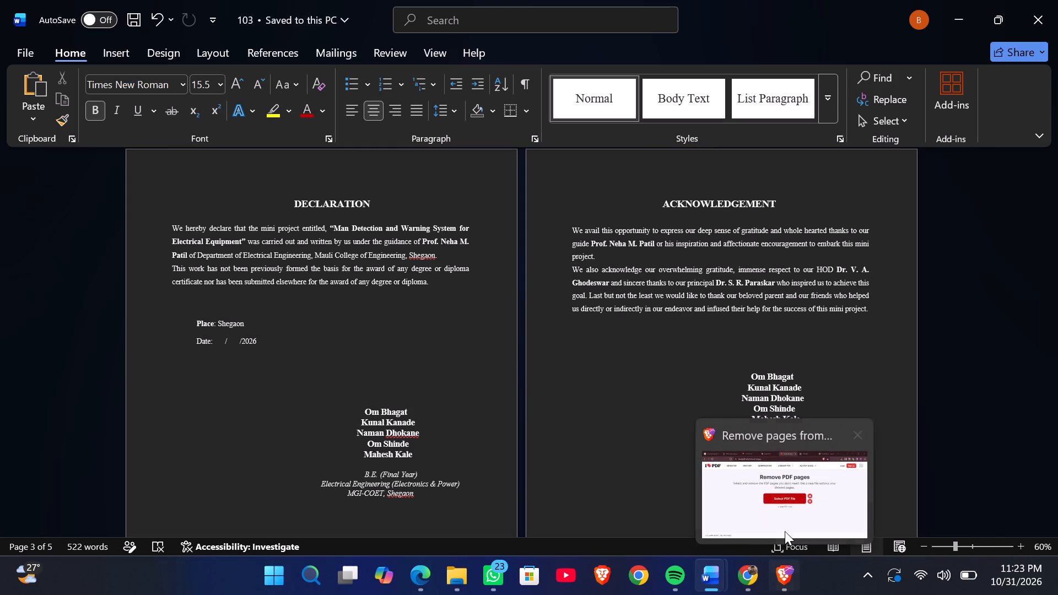
# Switch to iLovePDF's Remove PDF pages tool in Brave, look through the Downloads folder's PDFs for 103, and close the file selection without choosing one.
pyautogui.click(783, 495)
pyautogui.click(498, 287)
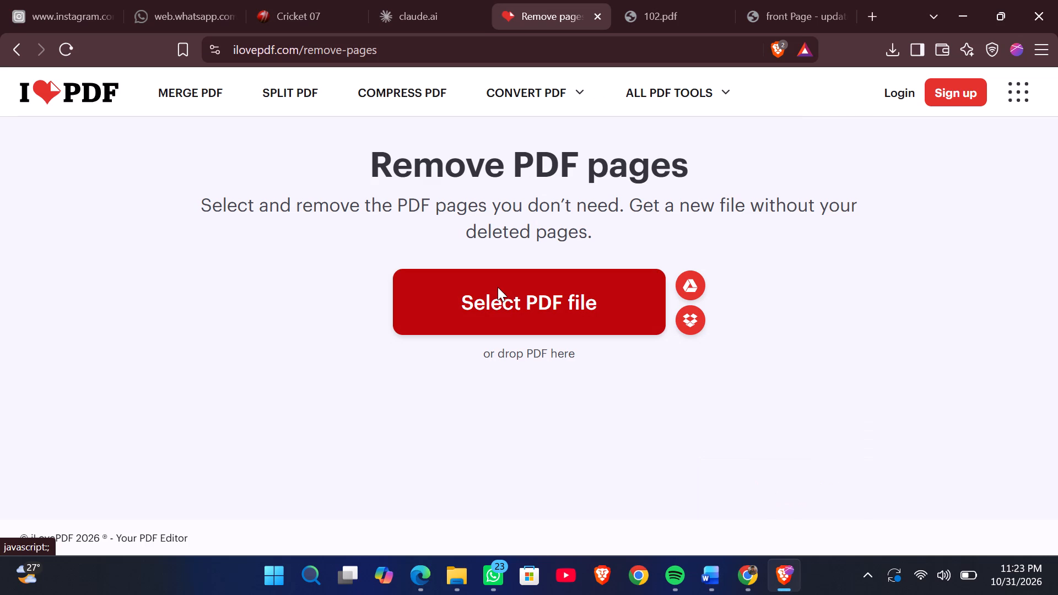
pyautogui.click(494, 317)
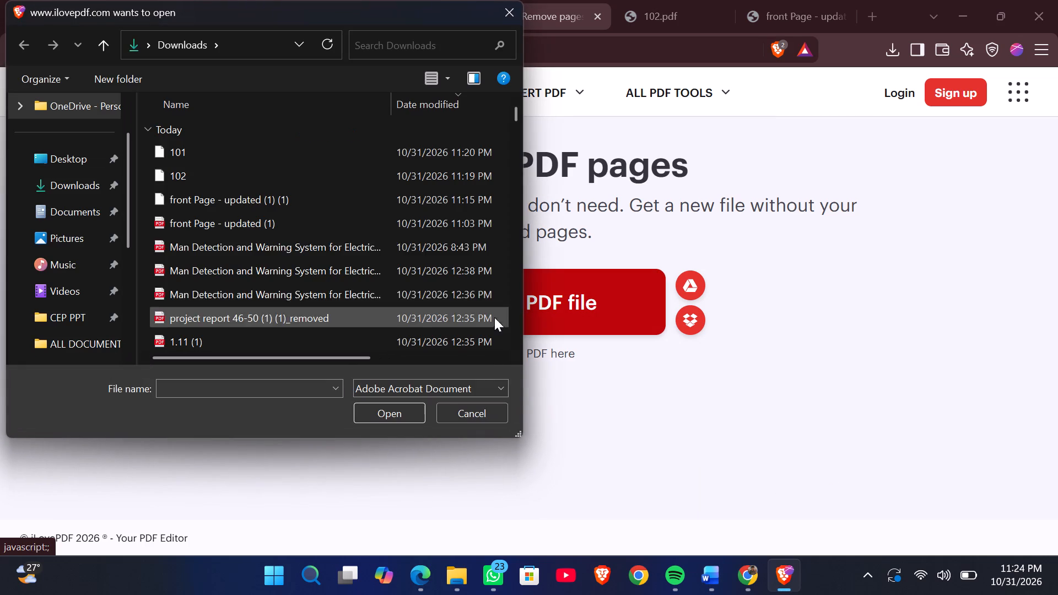
pyautogui.click(93, 175)
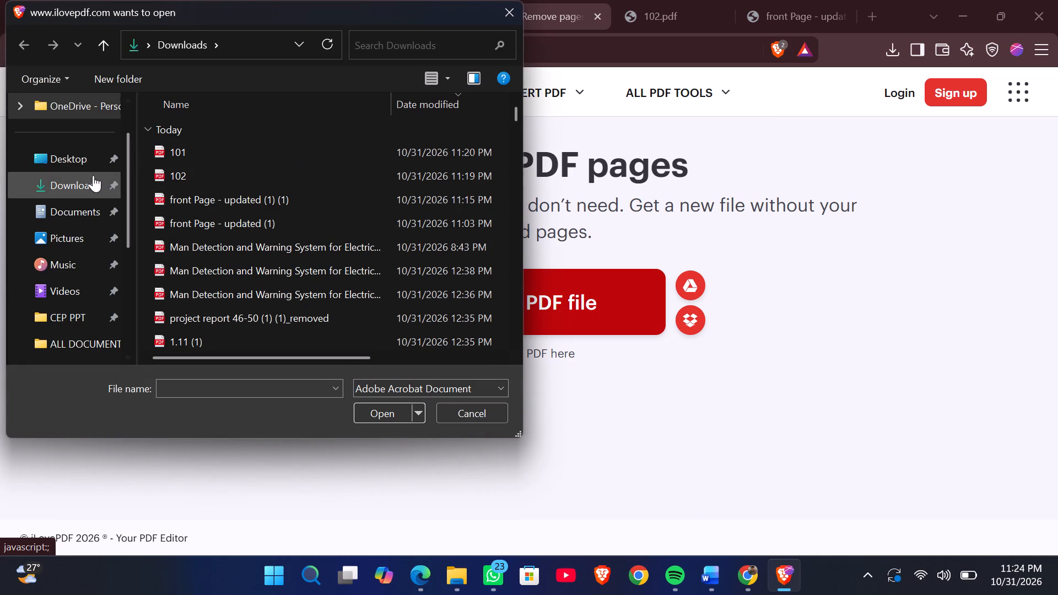
pyautogui.doubleClick(82, 175)
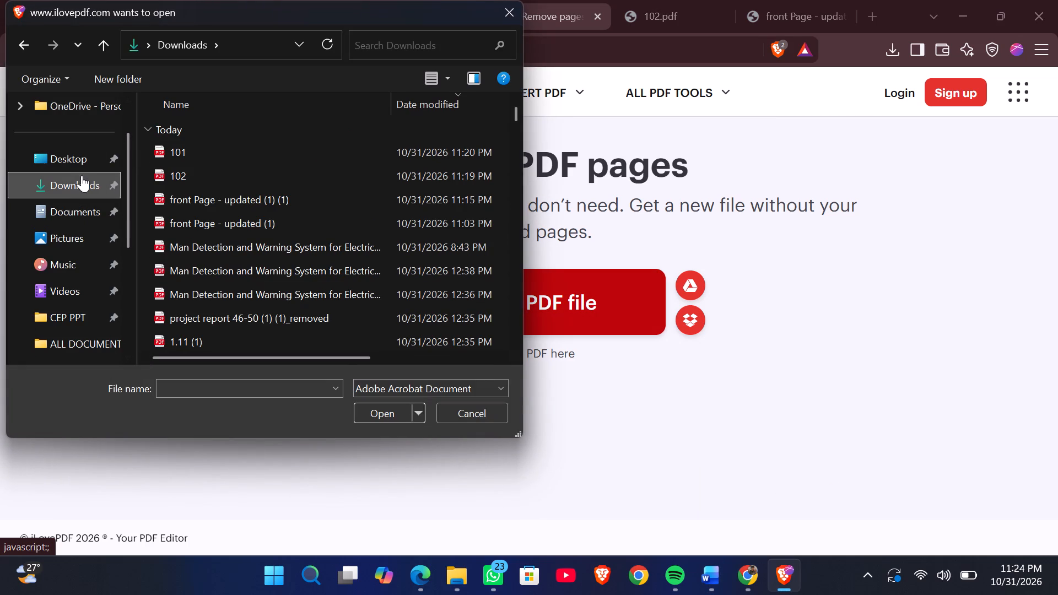
pyautogui.scroll(-4, 249, 246)
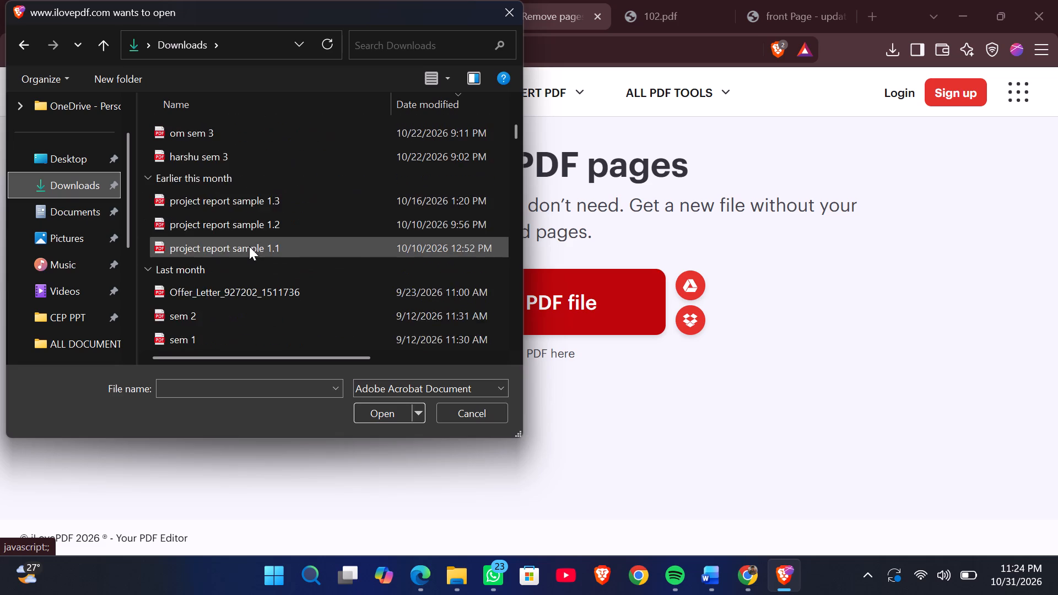
pyautogui.scroll(-3, 249, 246)
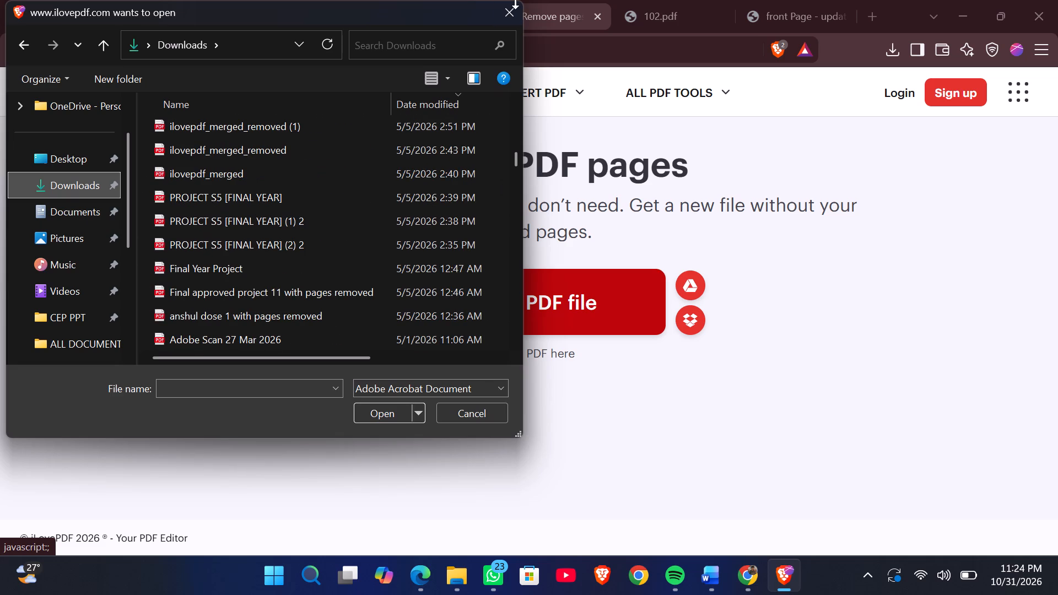
pyautogui.click(512, 7)
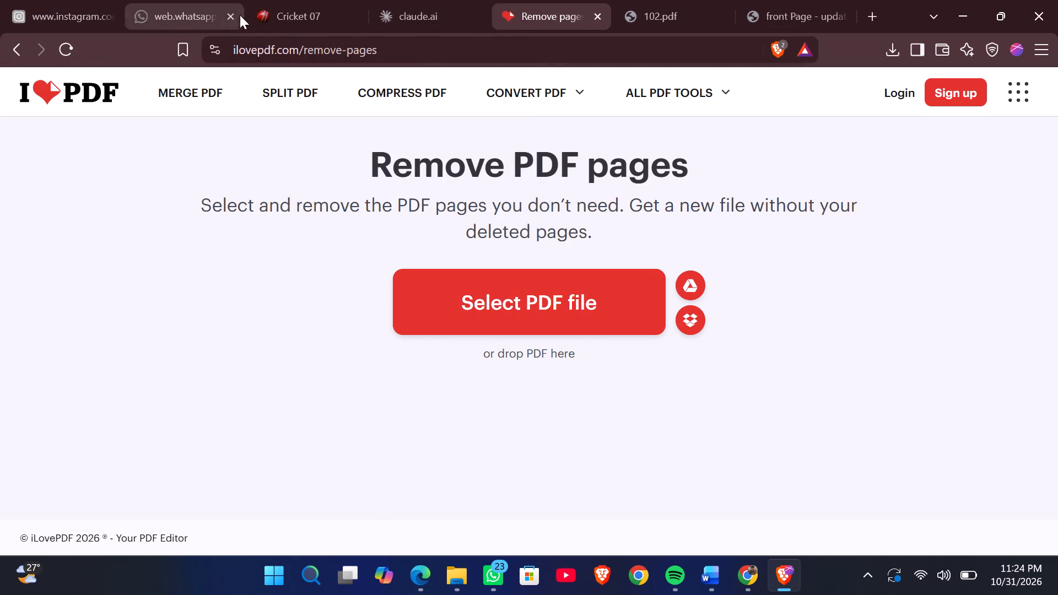
# Return to the web search, search for "word to pdf", and open iLovePDF's Word to PDF converter.
pyautogui.click(16, 36)
pyautogui.click(17, 46)
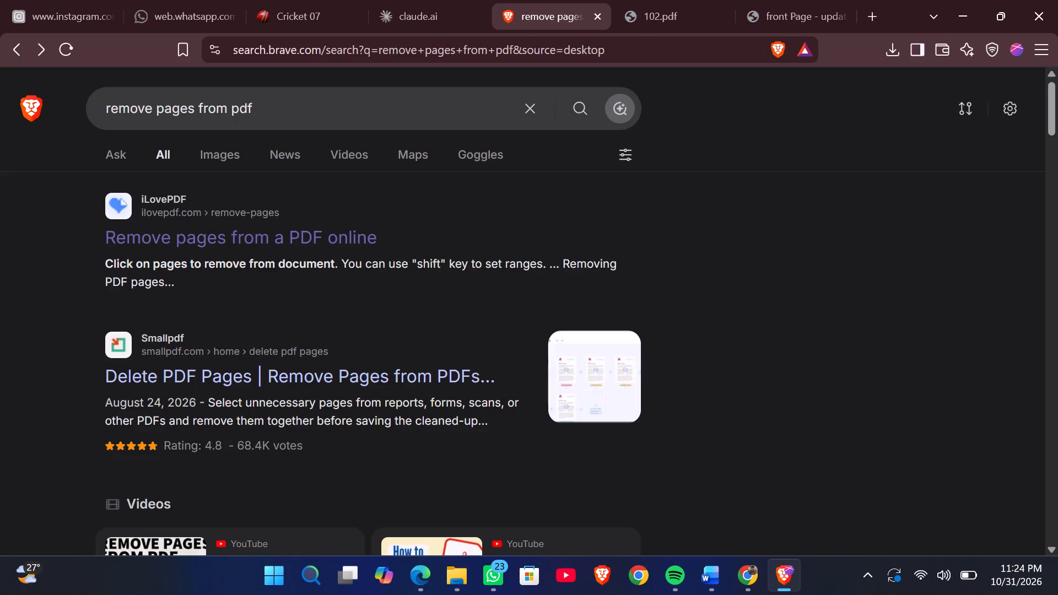
pyautogui.click(519, 105)
pyautogui.write('word')
pyautogui.press('space')
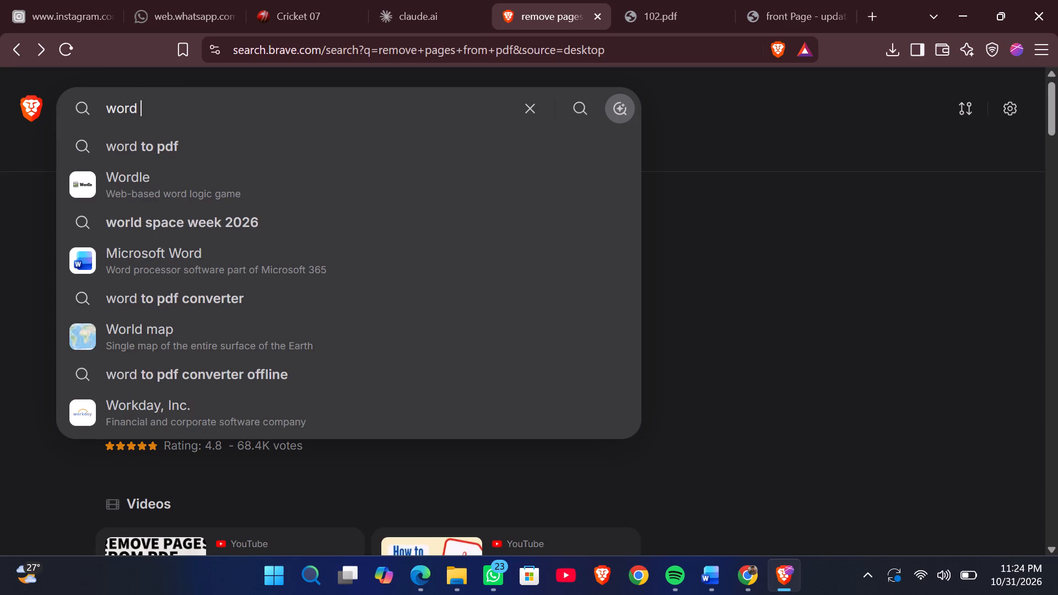
pyautogui.write('to')
pyautogui.press('space')
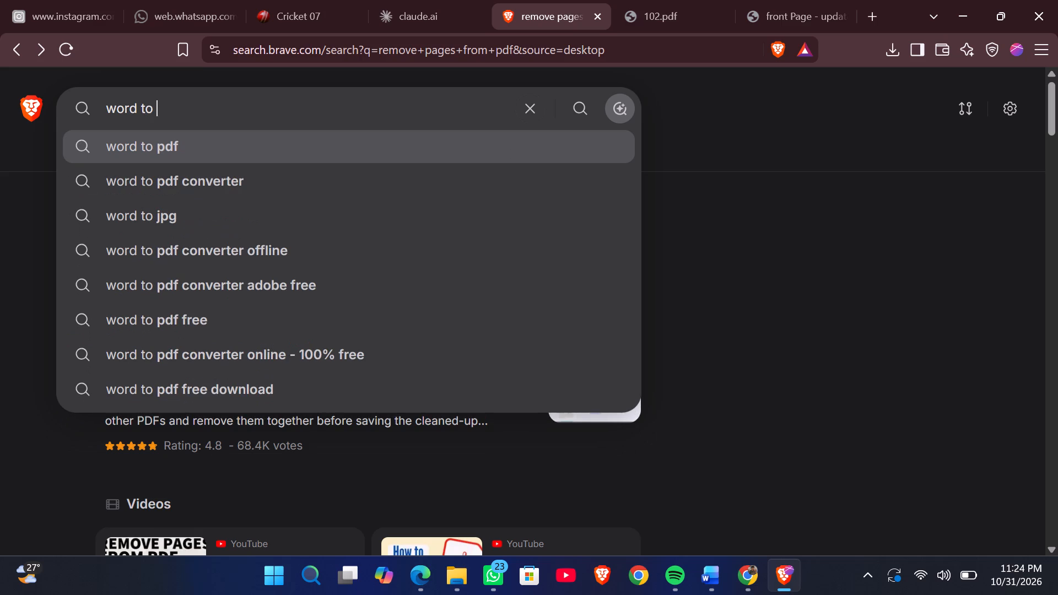
pyautogui.click(439, 144)
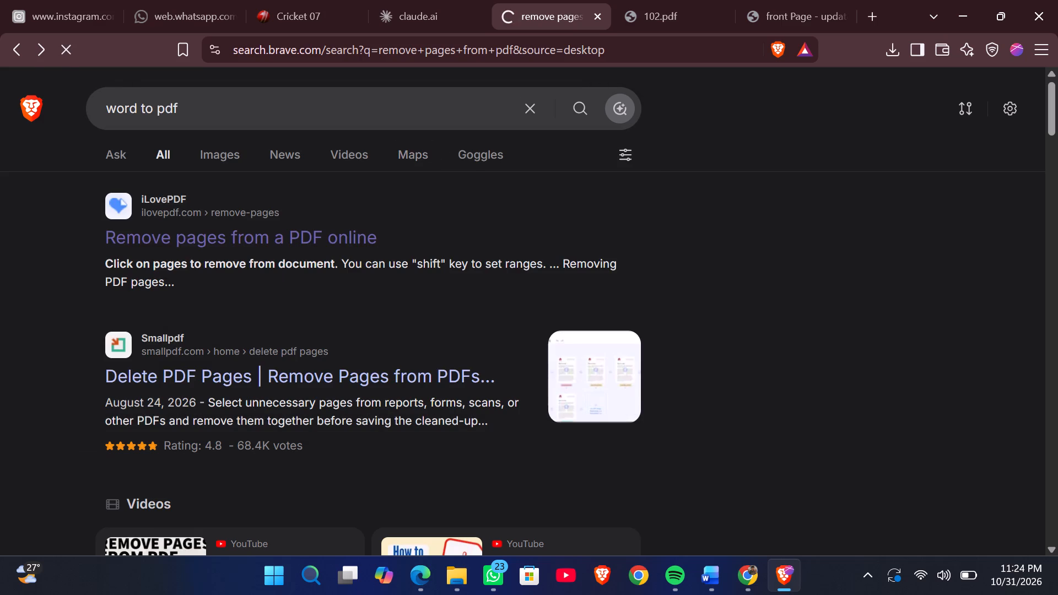
pyautogui.click(278, 248)
pyautogui.click(273, 244)
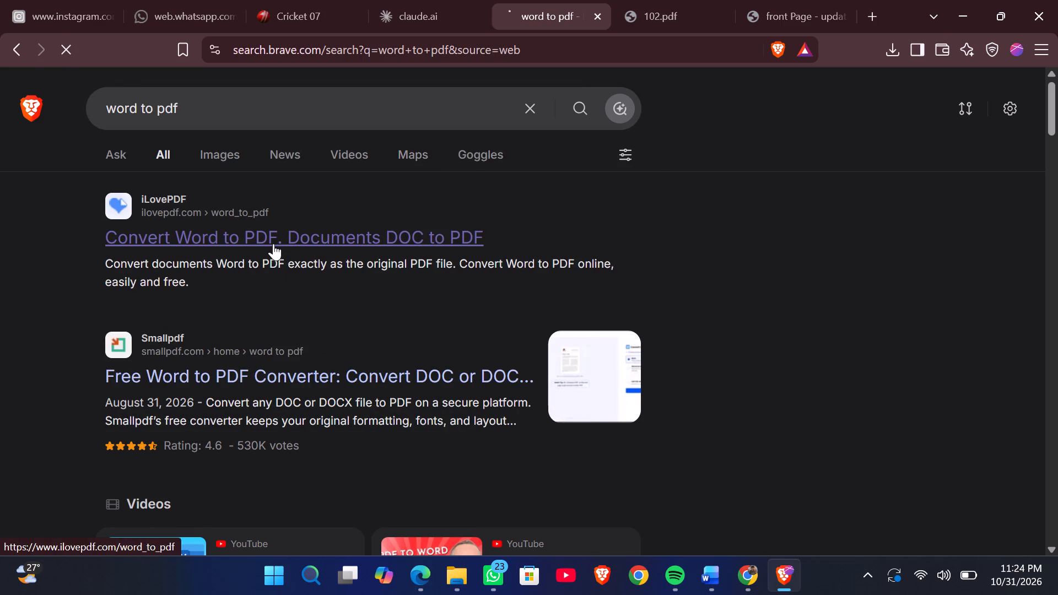
pyautogui.click(485, 254)
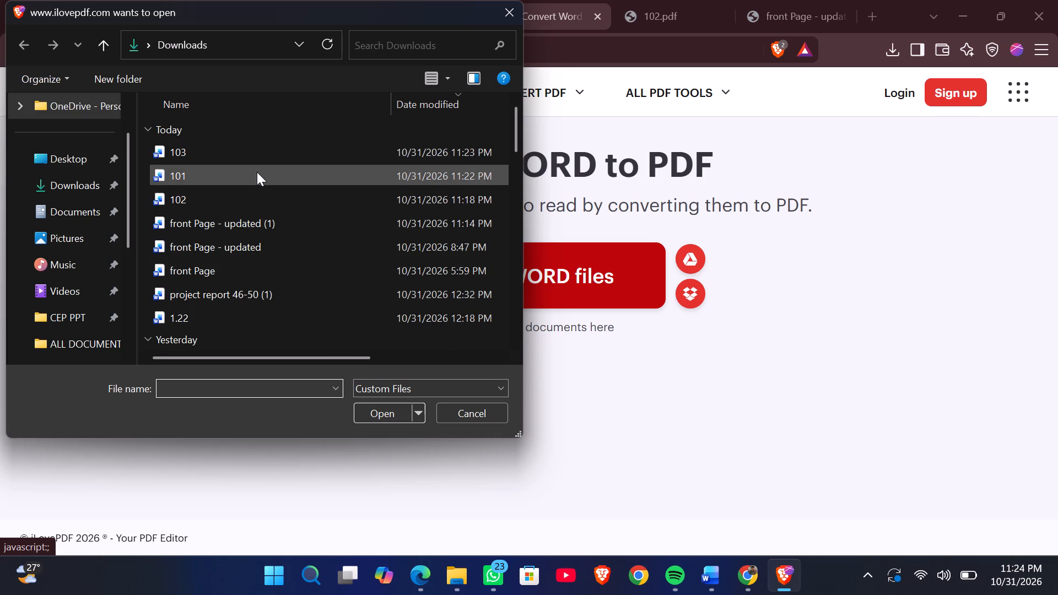
pyautogui.click(277, 159)
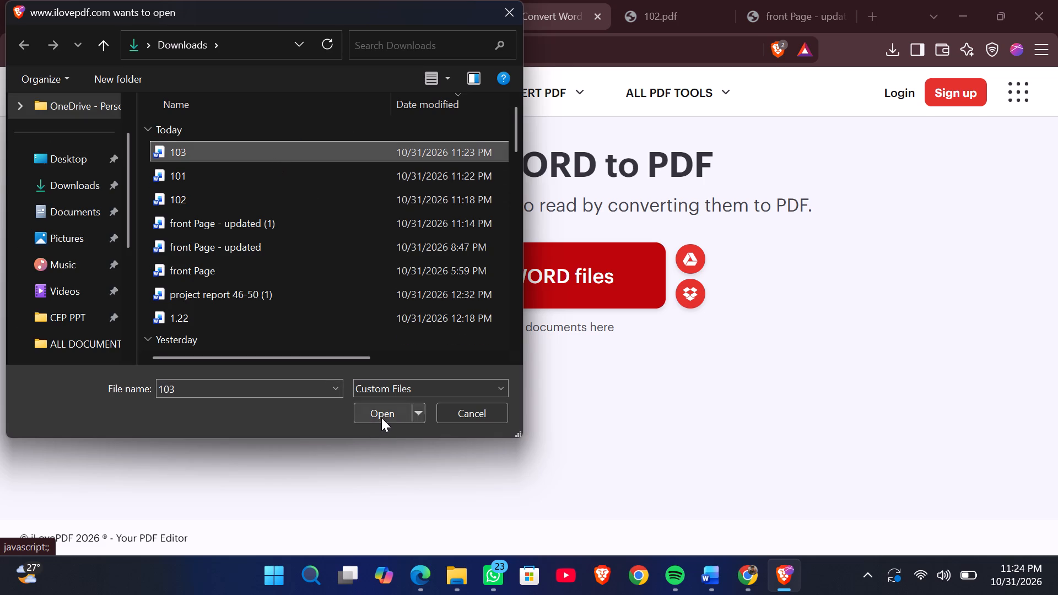
pyautogui.click(384, 415)
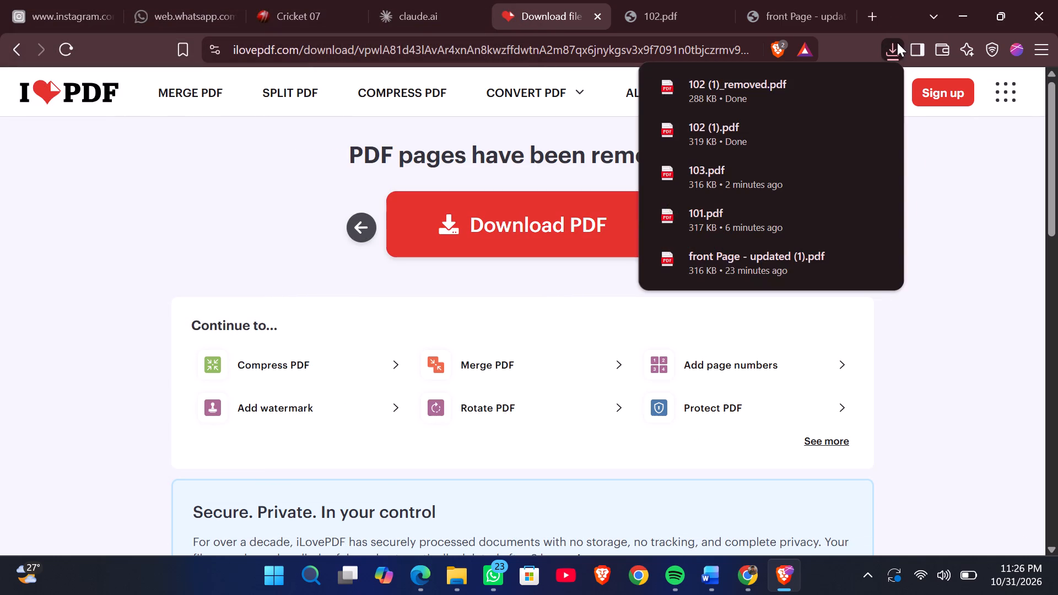
# Open the downloaded 102 (1)_removed.pdf and review its title page and the certificate's wording.
pyautogui.doubleClick(761, 91)
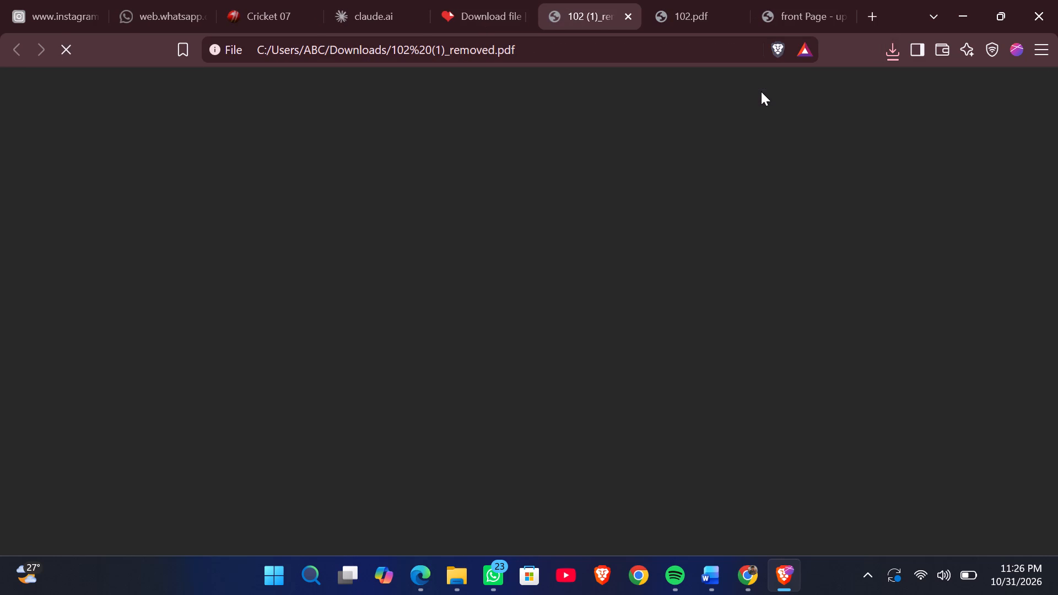
pyautogui.scroll(-5, 720, 301)
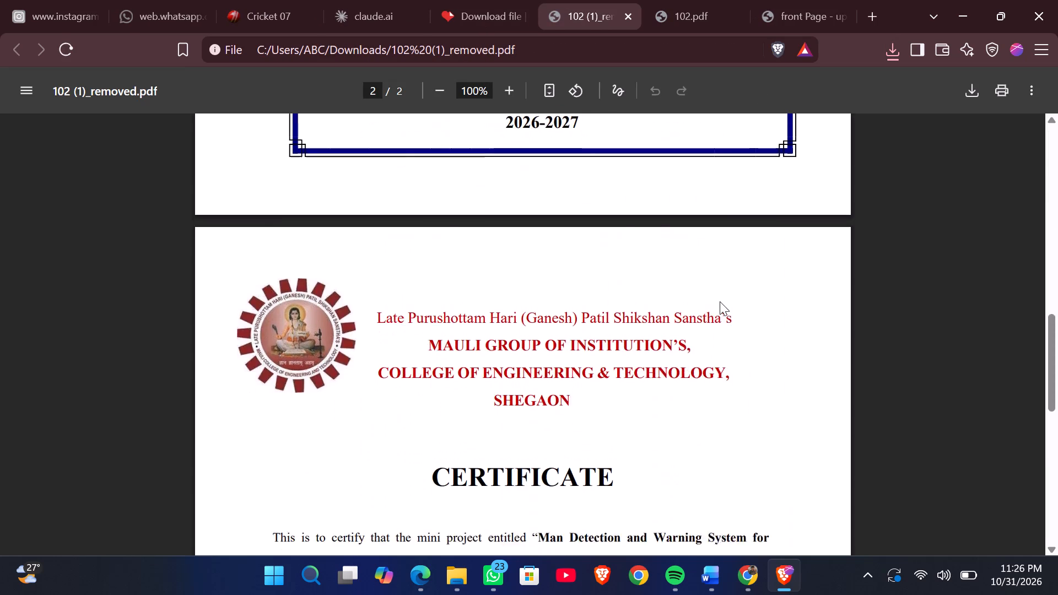
pyautogui.scroll(-2, 720, 301)
pyautogui.scroll(3, 720, 301)
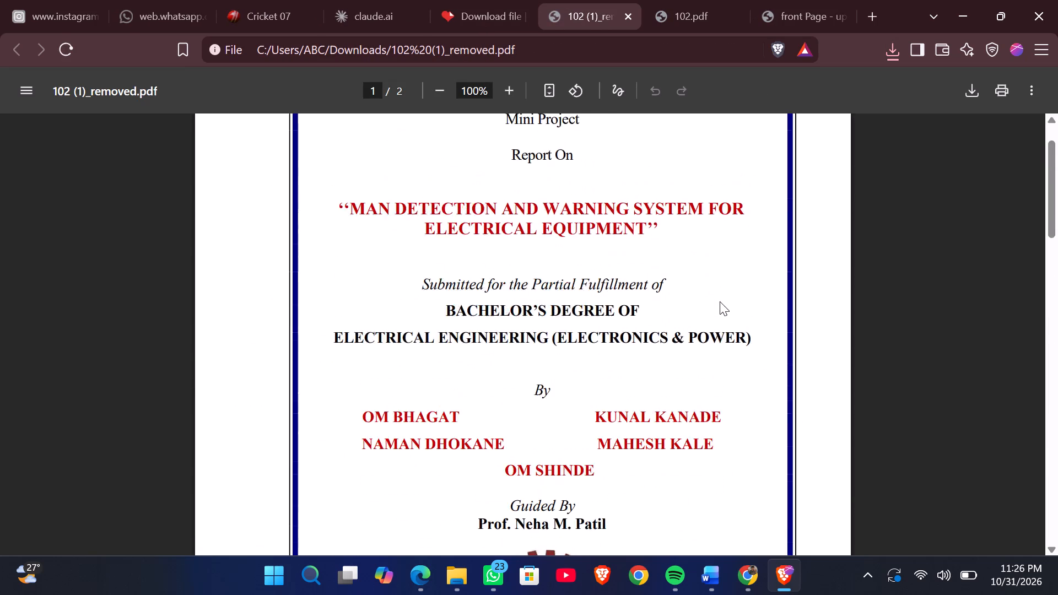
pyautogui.scroll(-1, 720, 301)
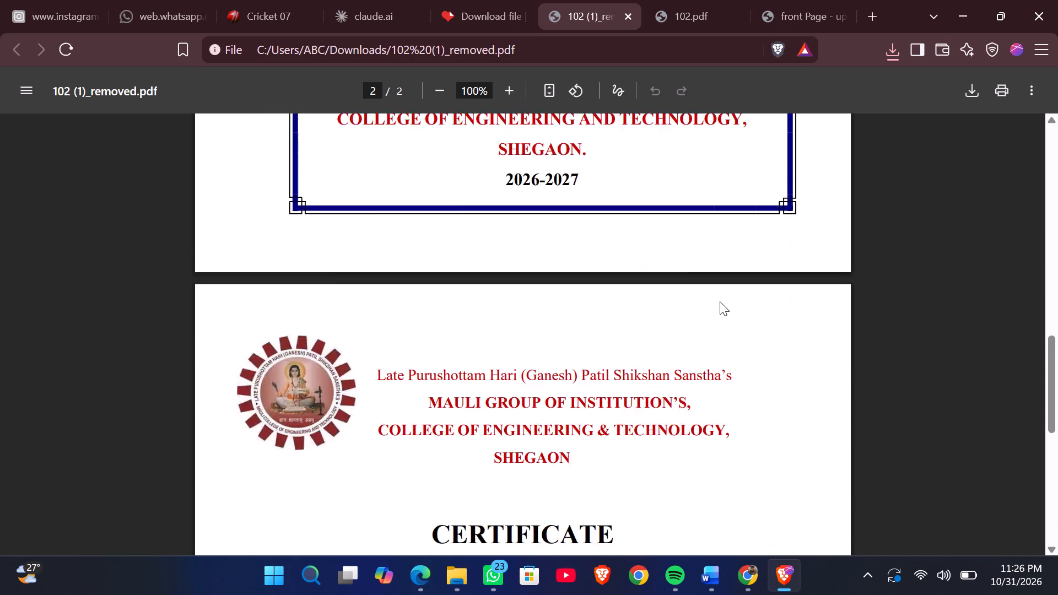
pyautogui.scroll(-2, 720, 301)
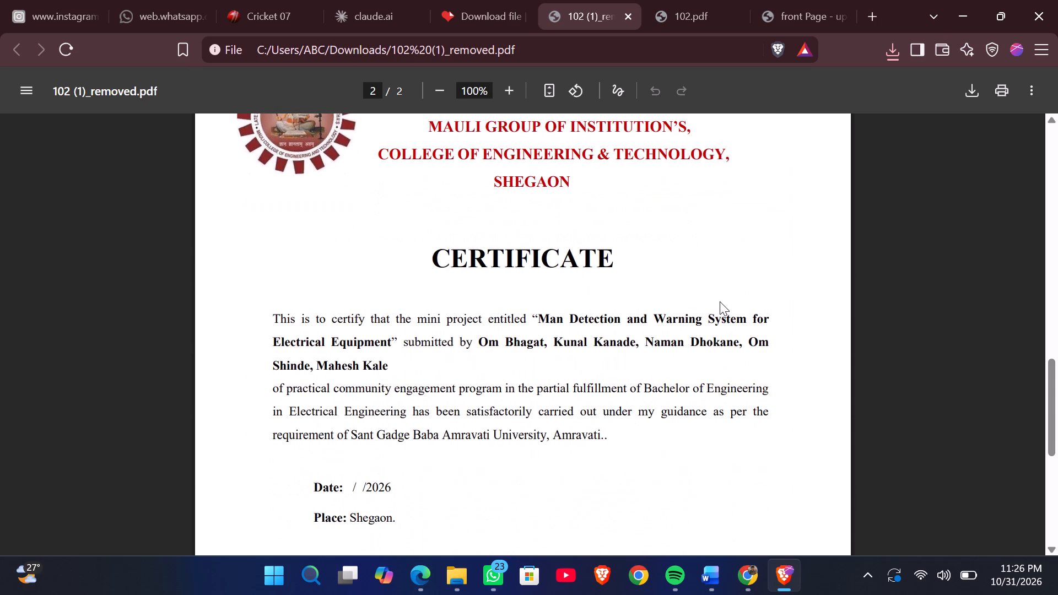
pyautogui.scroll(-1, 720, 301)
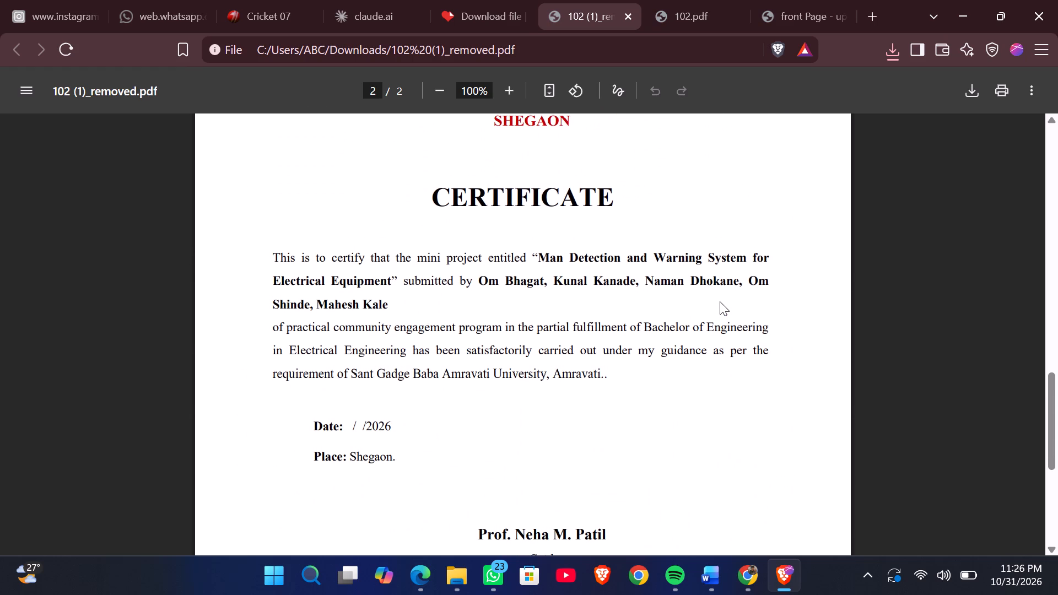
pyautogui.scroll(-5, 720, 301)
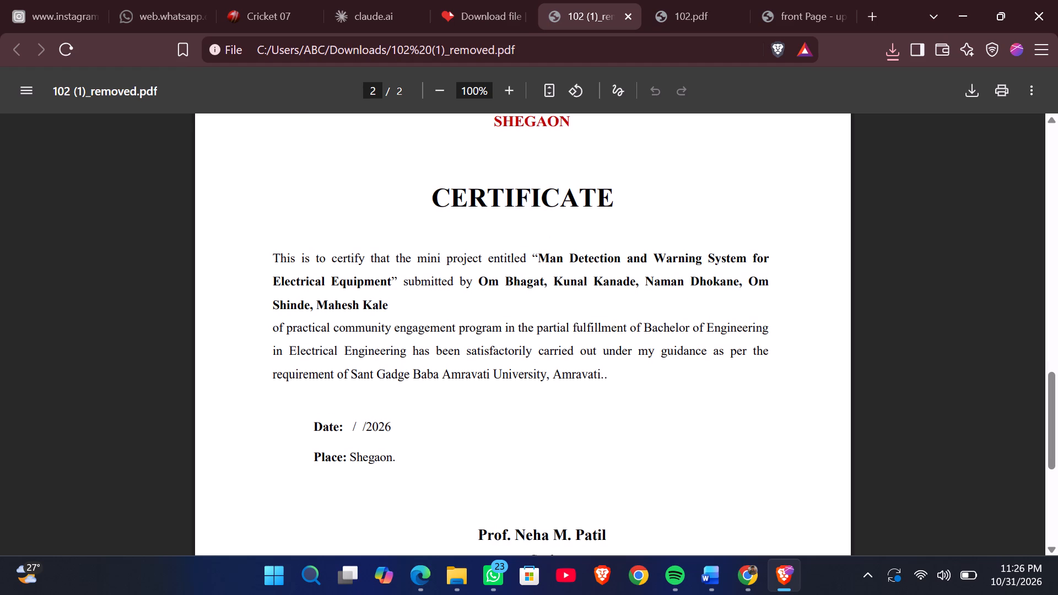
pyautogui.click(503, 256)
pyautogui.doubleClick(496, 258)
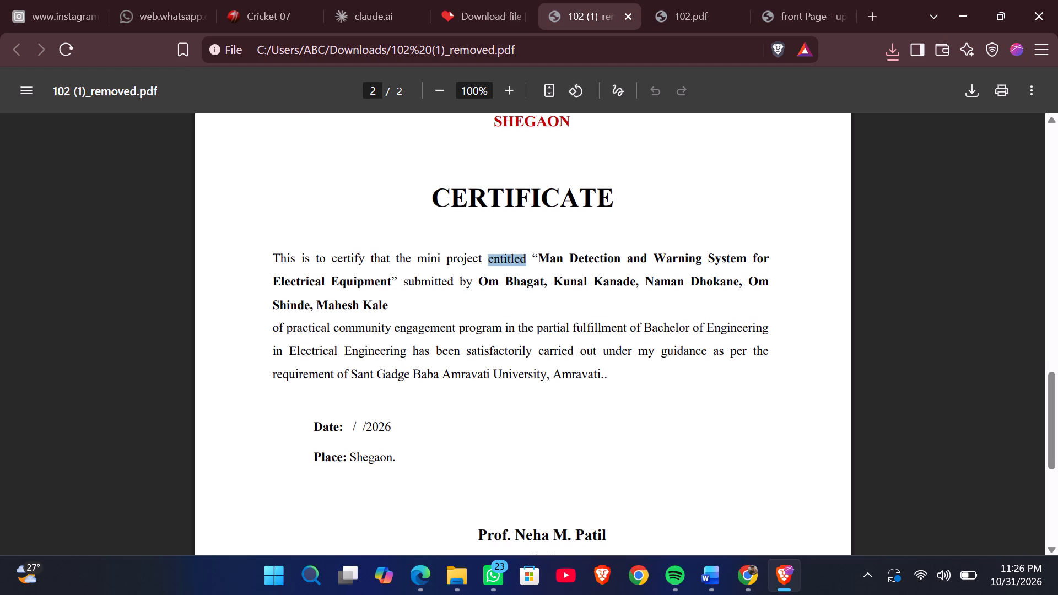
pyautogui.click(496, 258)
pyautogui.click(496, 258)
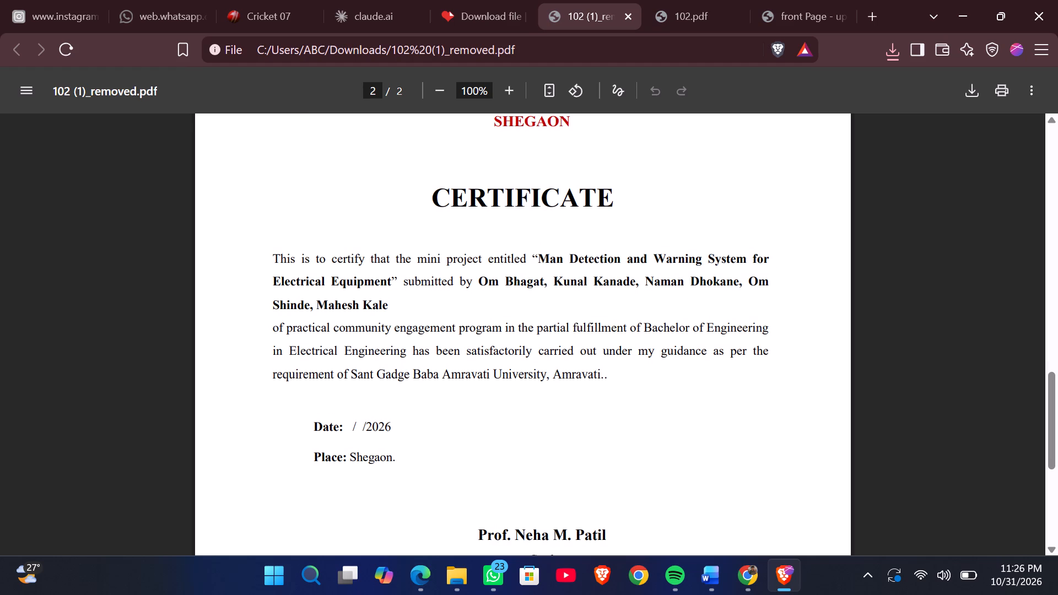
# Examine the rest of the certificate page, including the date, place and signatory blocks.
pyautogui.scroll(-2, 564, 298)
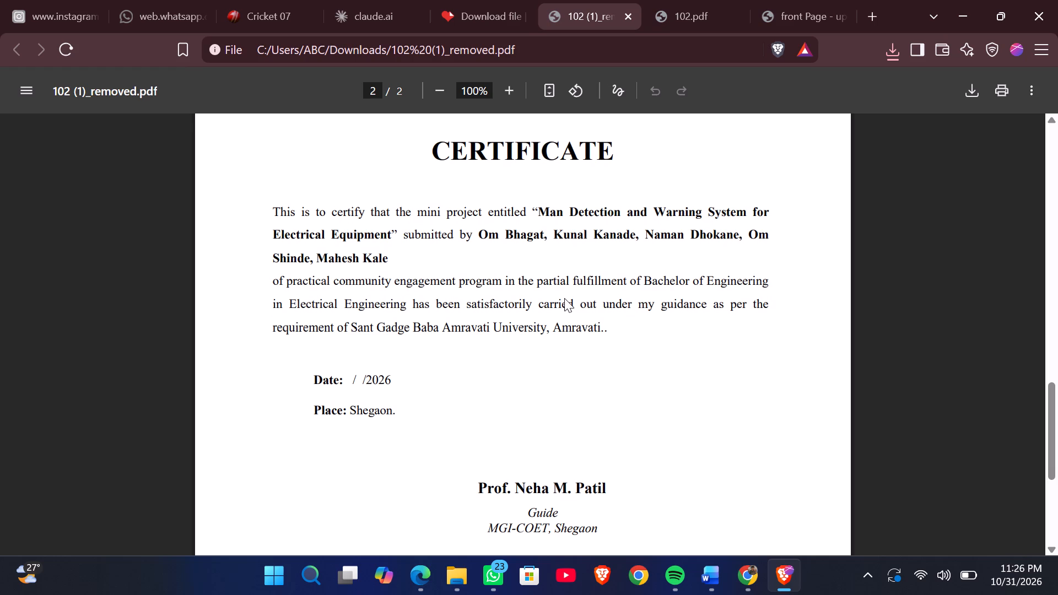
pyautogui.scroll(-4, 585, 287)
pyautogui.scroll(1, 585, 287)
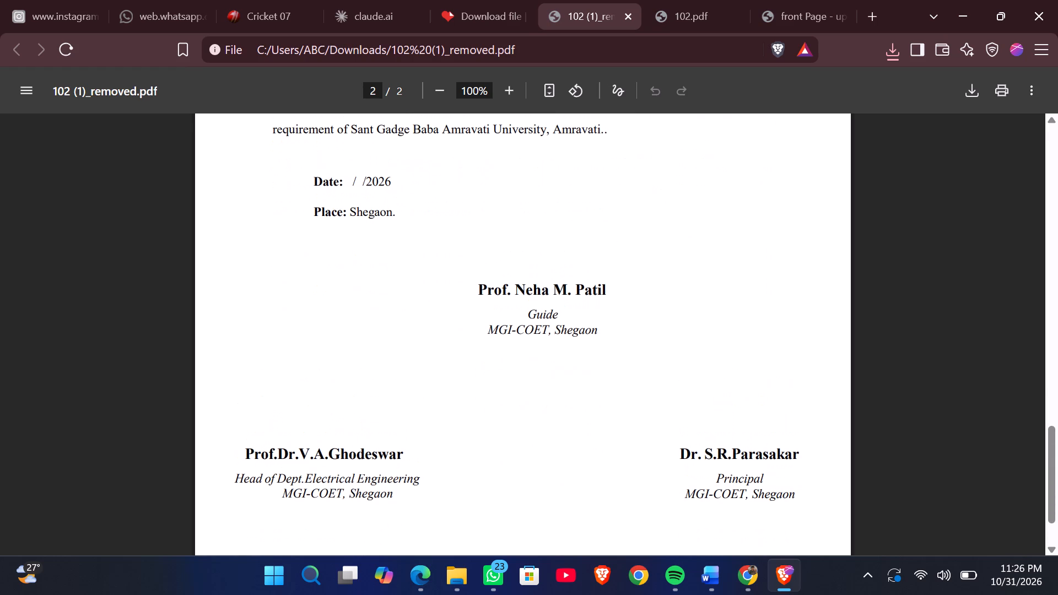
pyautogui.scroll(2, 585, 287)
pyautogui.click(360, 179)
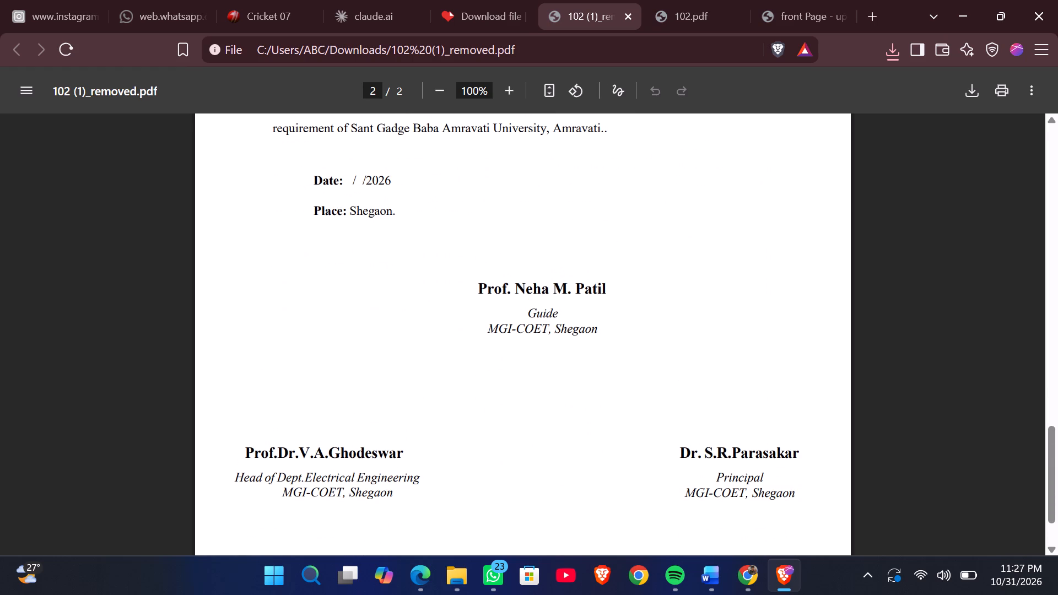
pyautogui.doubleClick(360, 179)
pyautogui.click(513, 220)
pyautogui.click(498, 24)
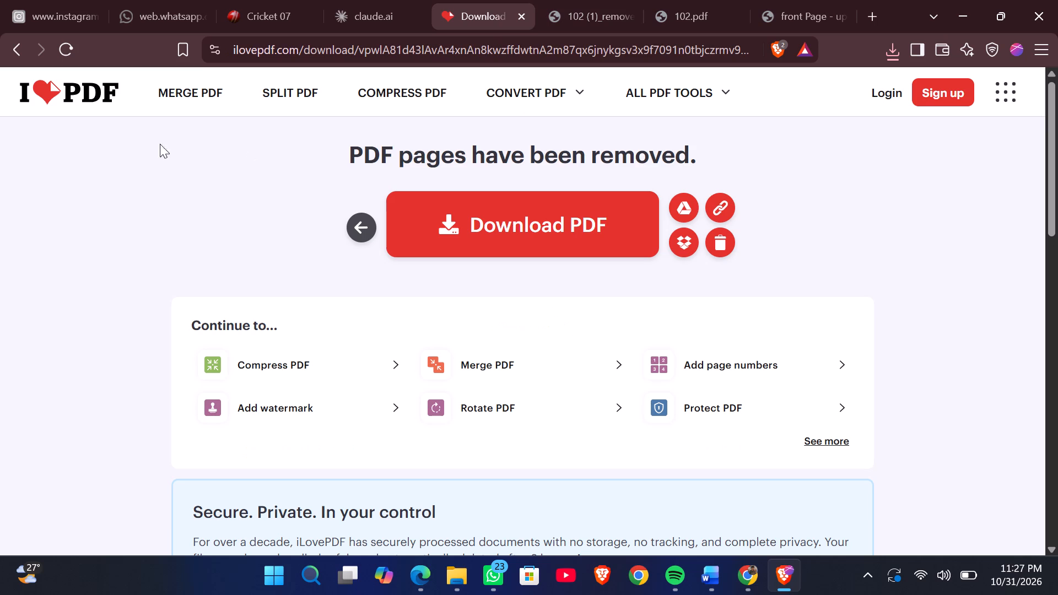
pyautogui.click(23, 48)
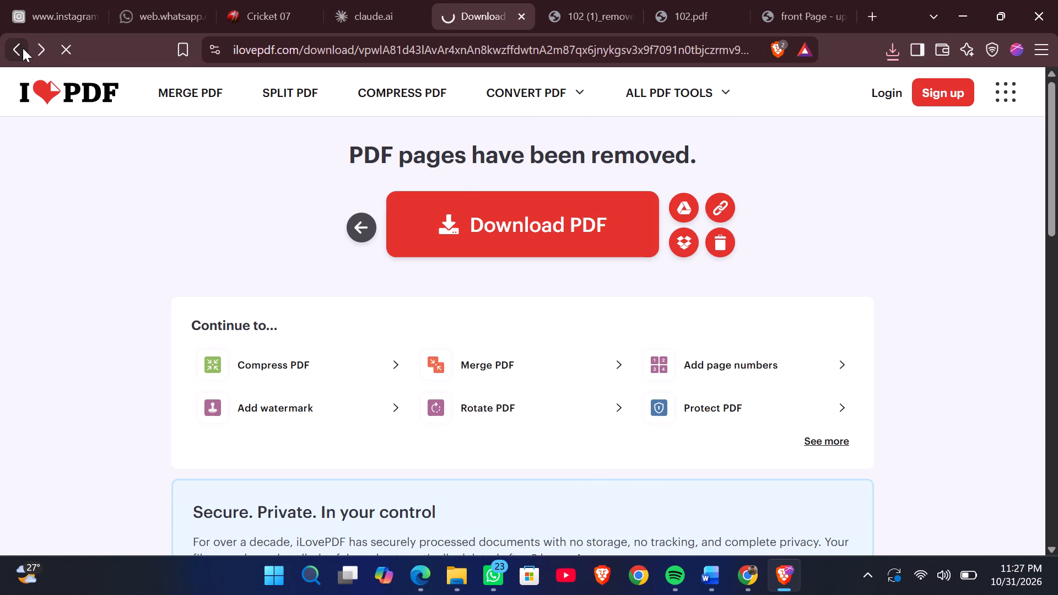
pyautogui.click(531, 280)
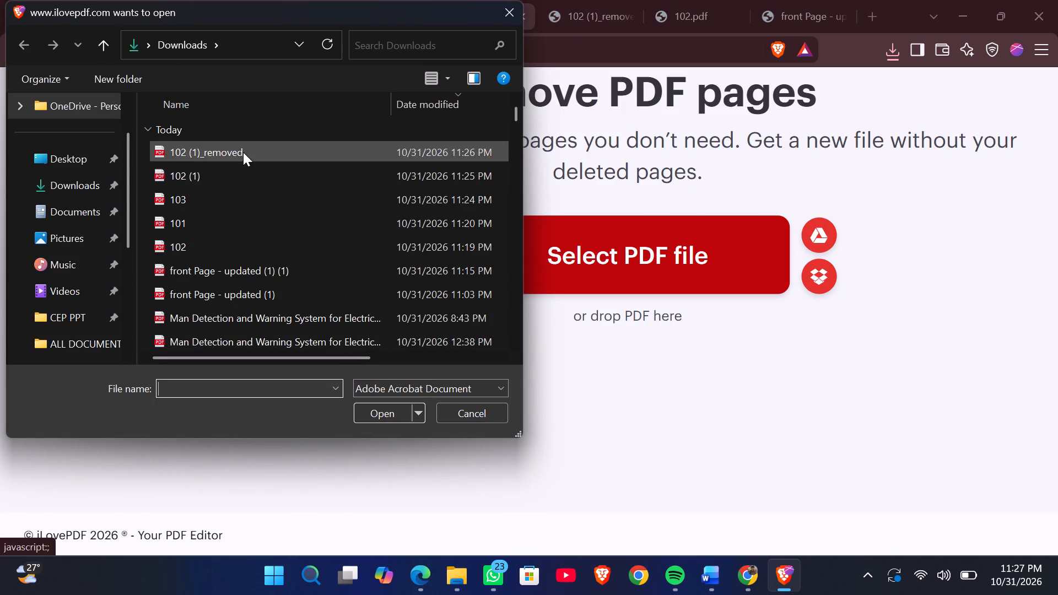
pyautogui.click(241, 201)
pyautogui.click(380, 402)
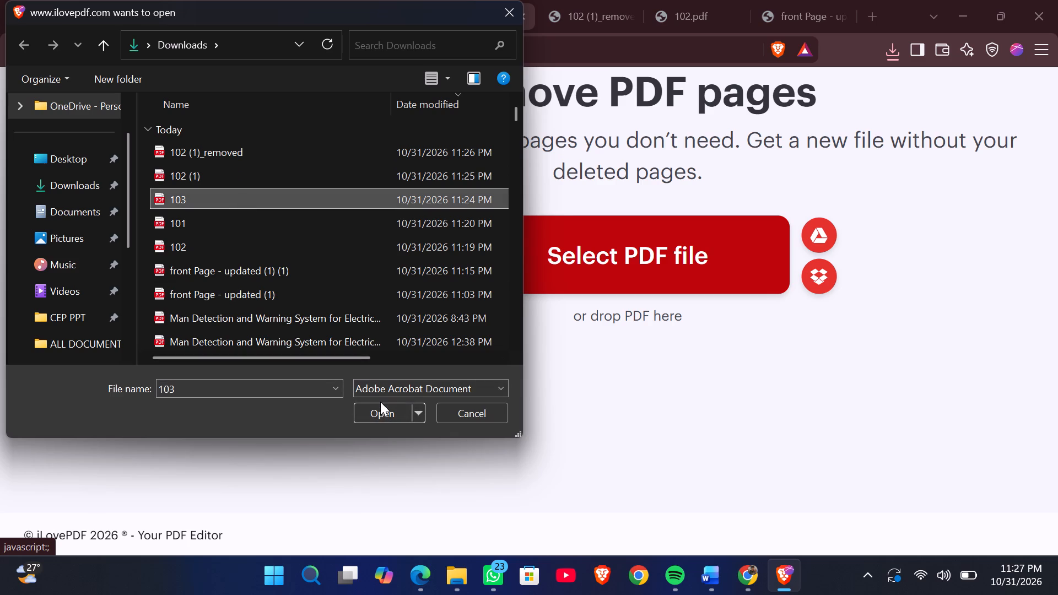
pyautogui.click(380, 408)
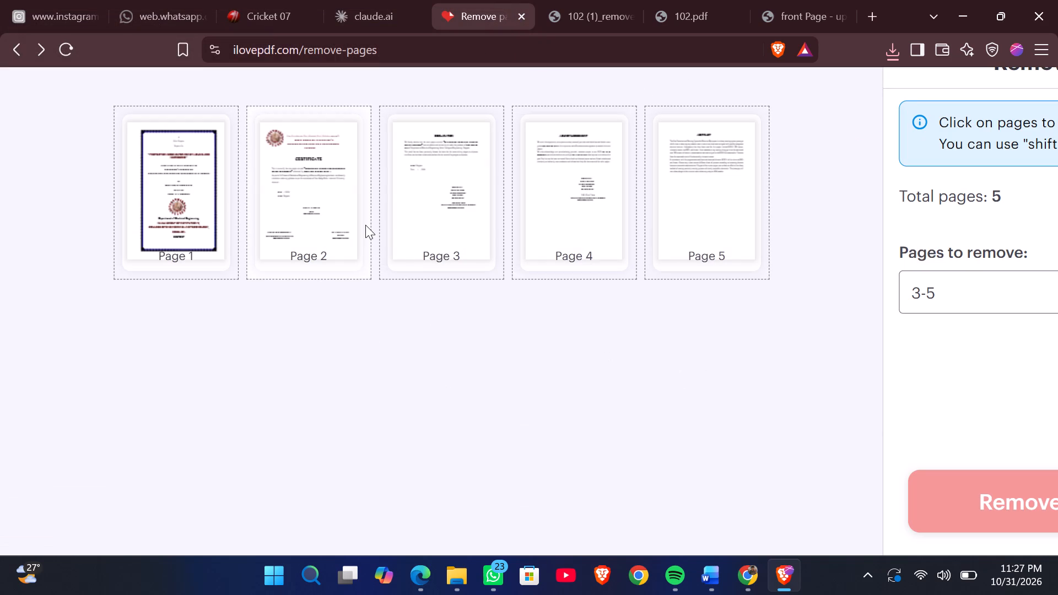
pyautogui.click(288, 187)
pyautogui.click(209, 168)
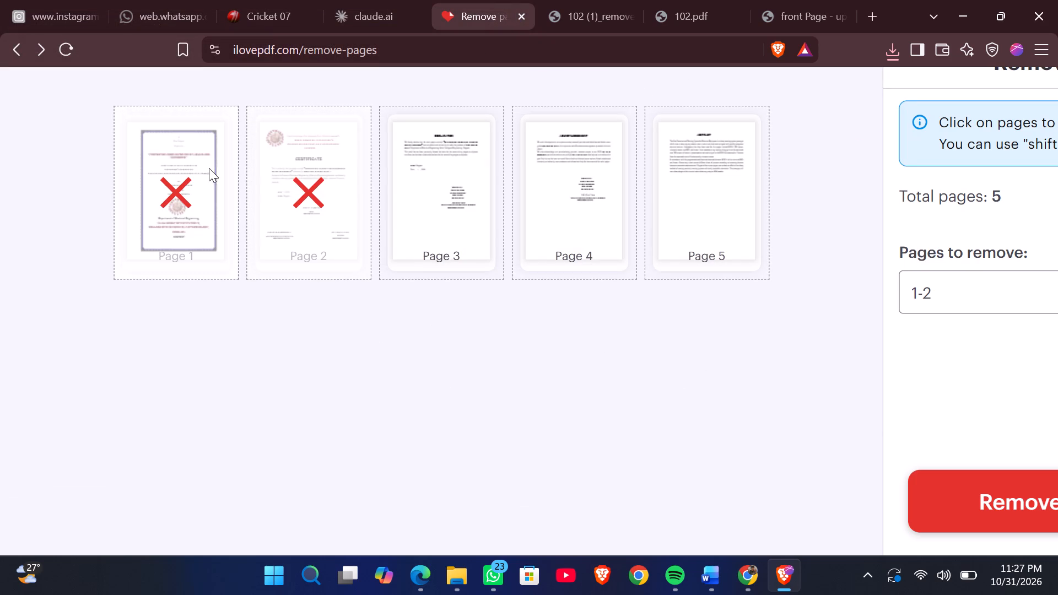
pyautogui.click(1017, 511)
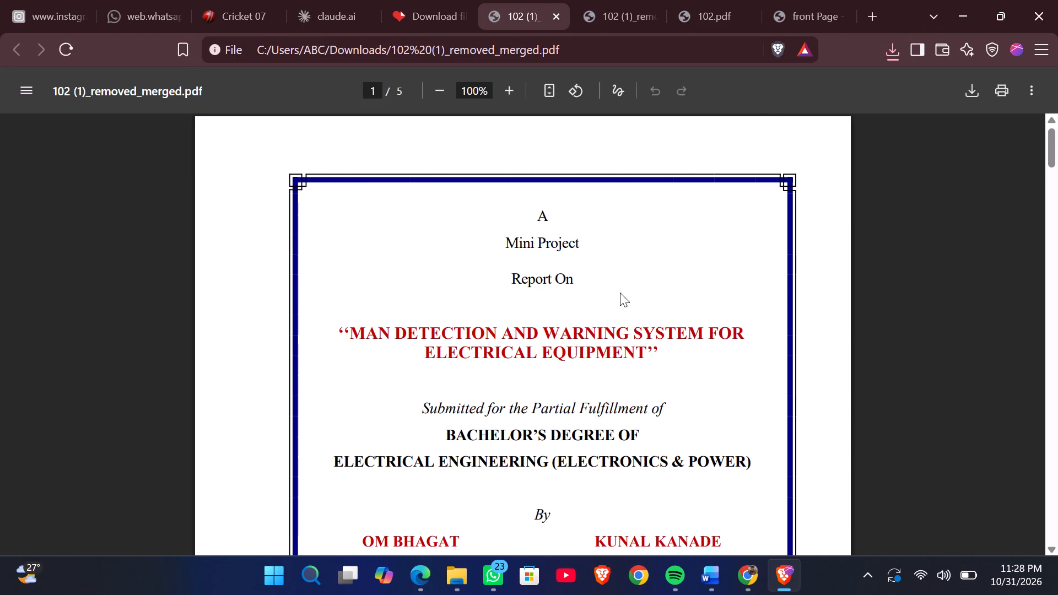
pyautogui.scroll(-4, 620, 293)
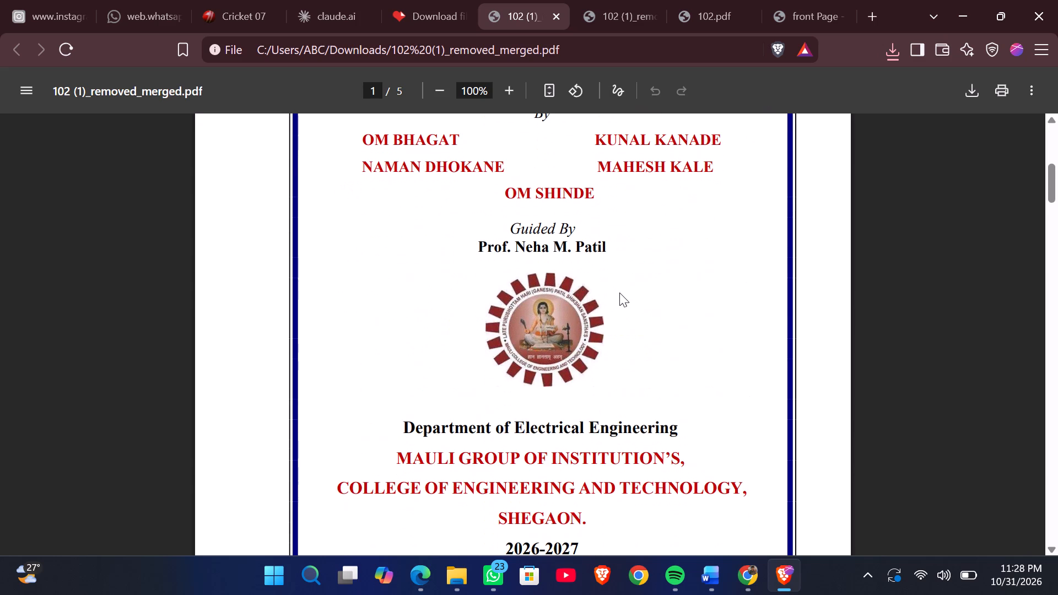
pyautogui.scroll(-1, 620, 288)
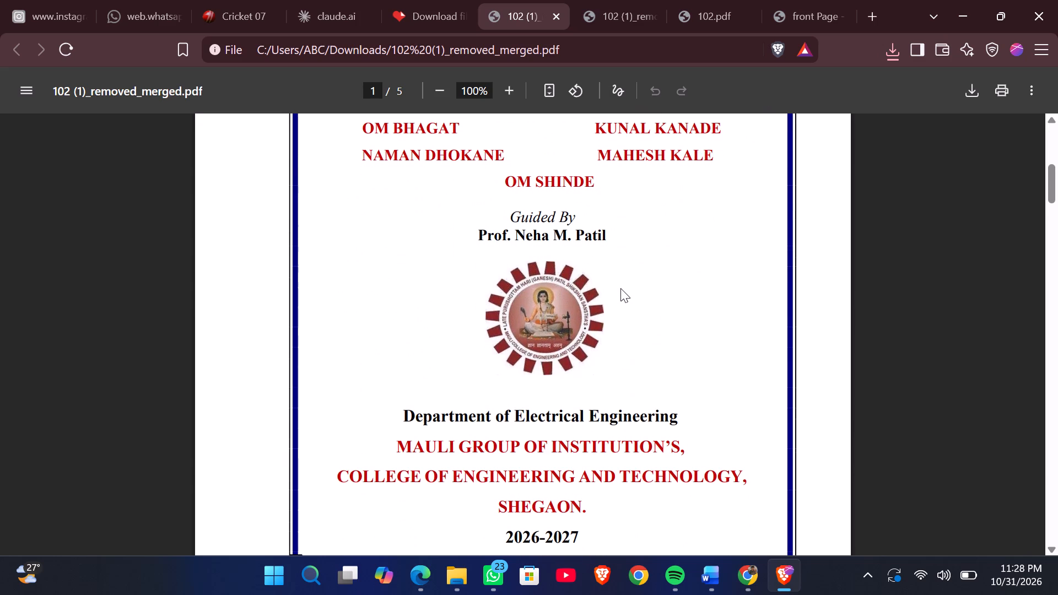
pyautogui.scroll(-4, 620, 288)
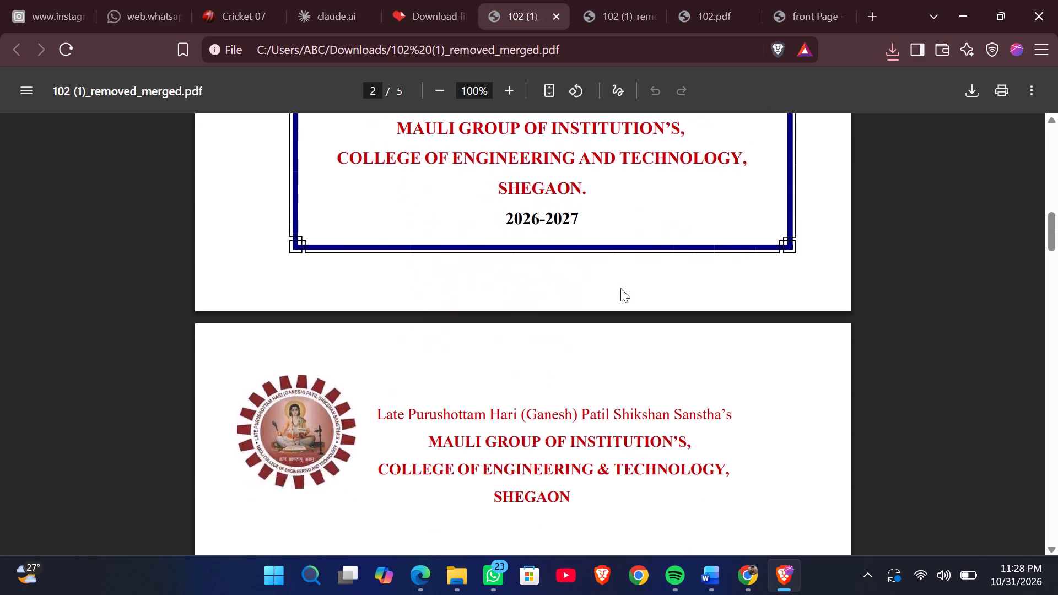
pyautogui.scroll(-4, 620, 288)
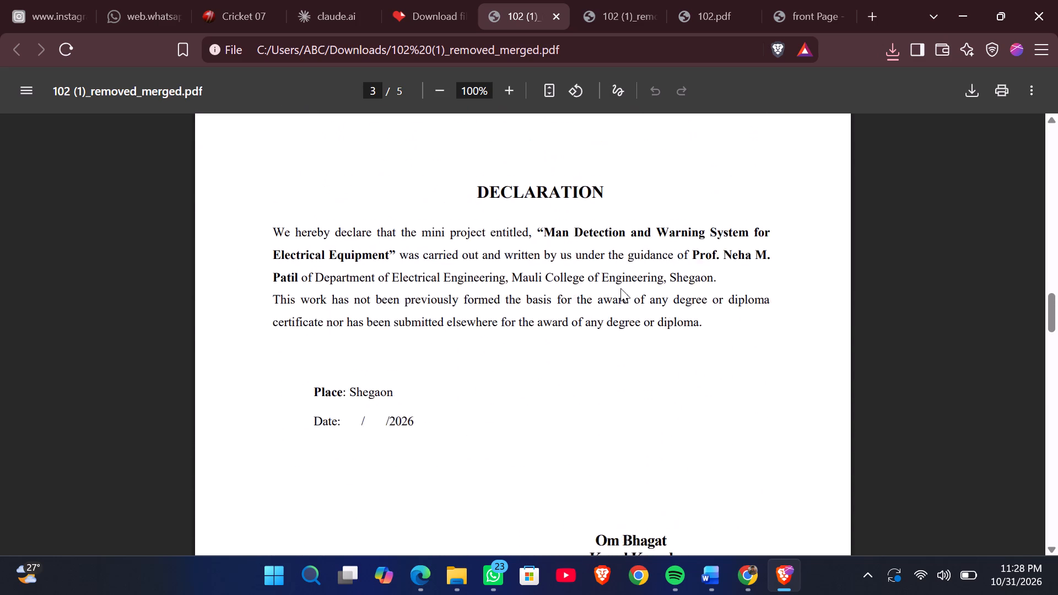
pyautogui.scroll(-1, 620, 288)
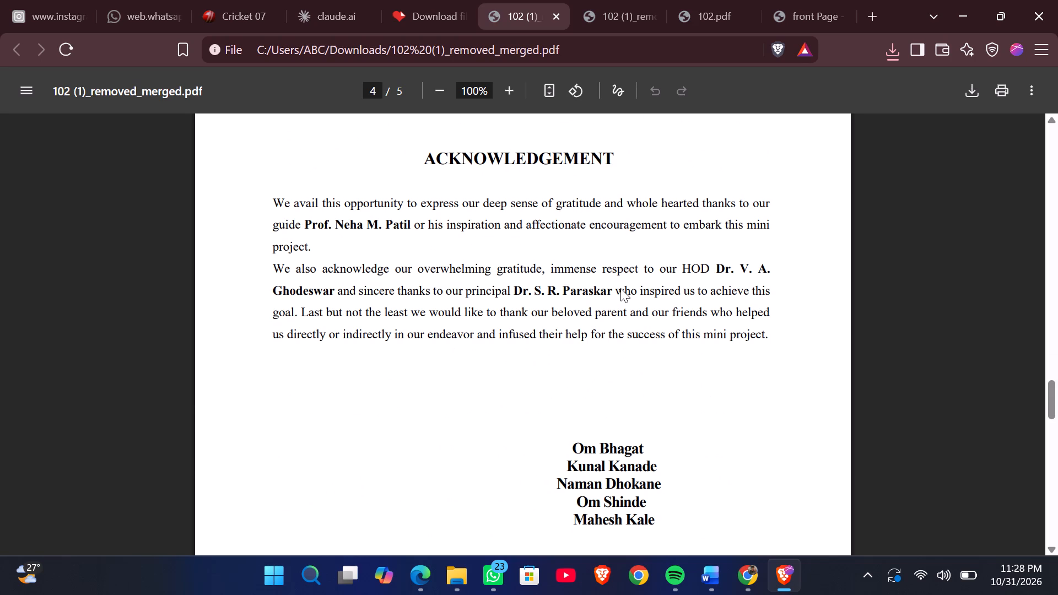
pyautogui.scroll(13, 620, 288)
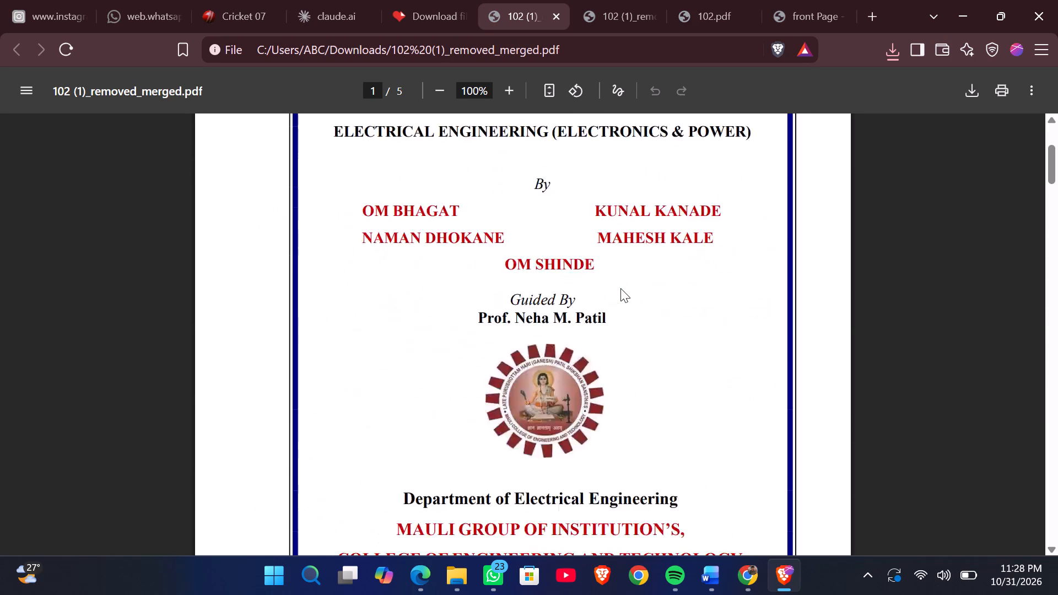
pyautogui.scroll(-1, 620, 288)
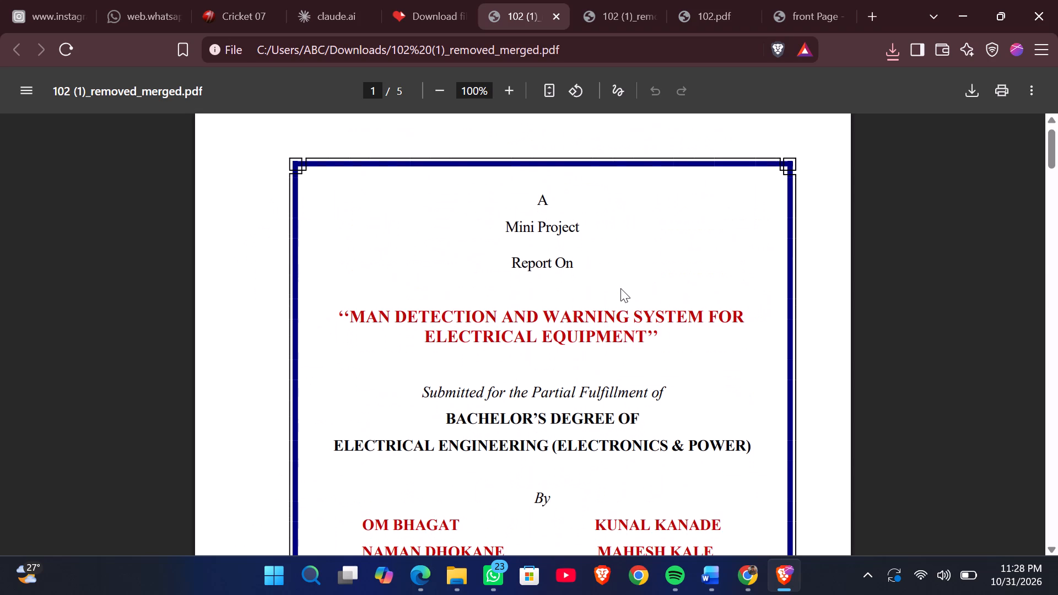